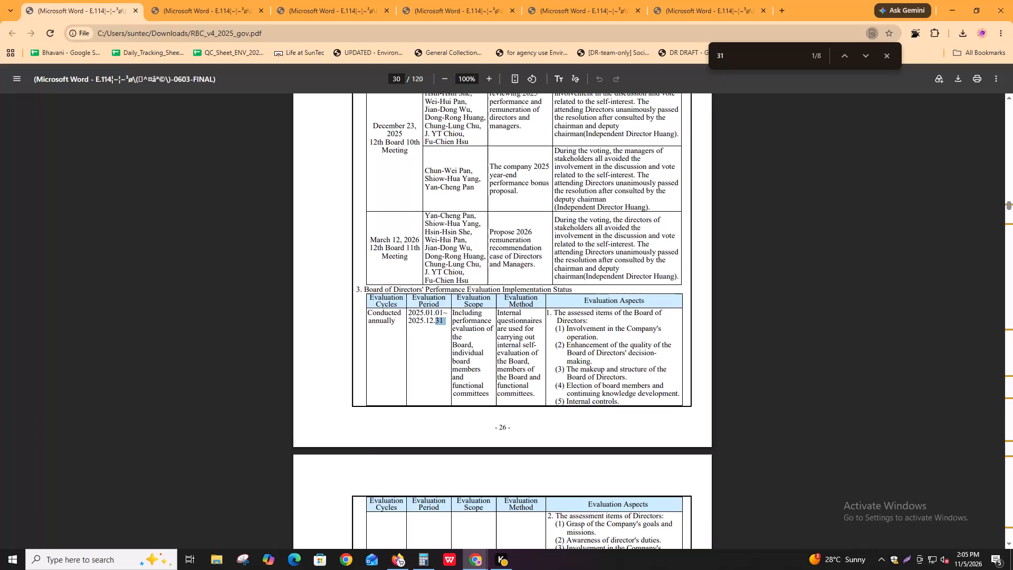
Examine the directors' attendance table in the Board of Directors Meeting Status section of the annual report.
{"action": "double_click", "coordinate": [514, 76]}
{"action": "left_click", "coordinate": [520, 252]}
{"action": "key", "text": "ctrl+f"}
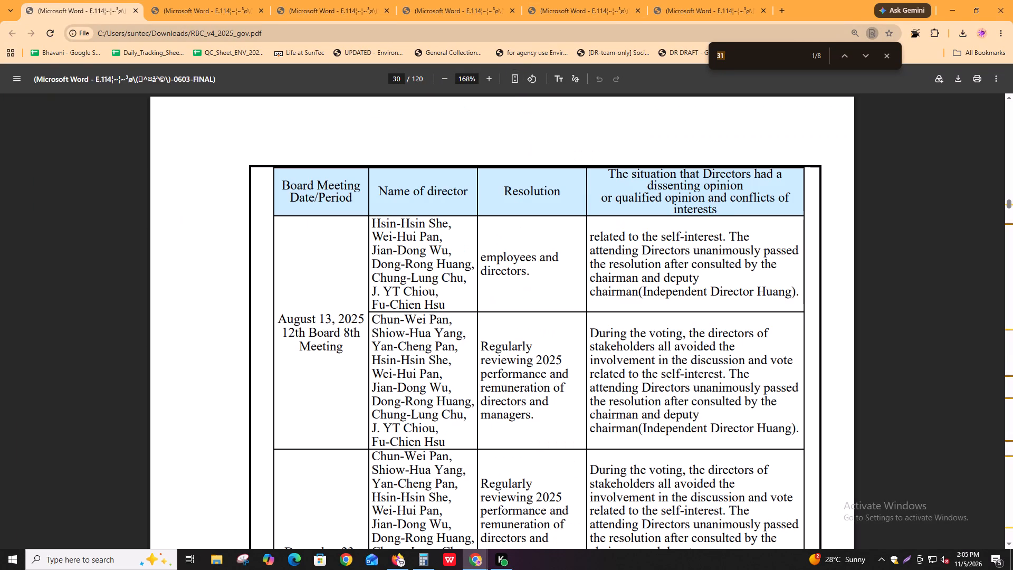
{"action": "scroll", "coordinate": [438, 420], "scroll_direction": "up", "scroll_amount": 12}
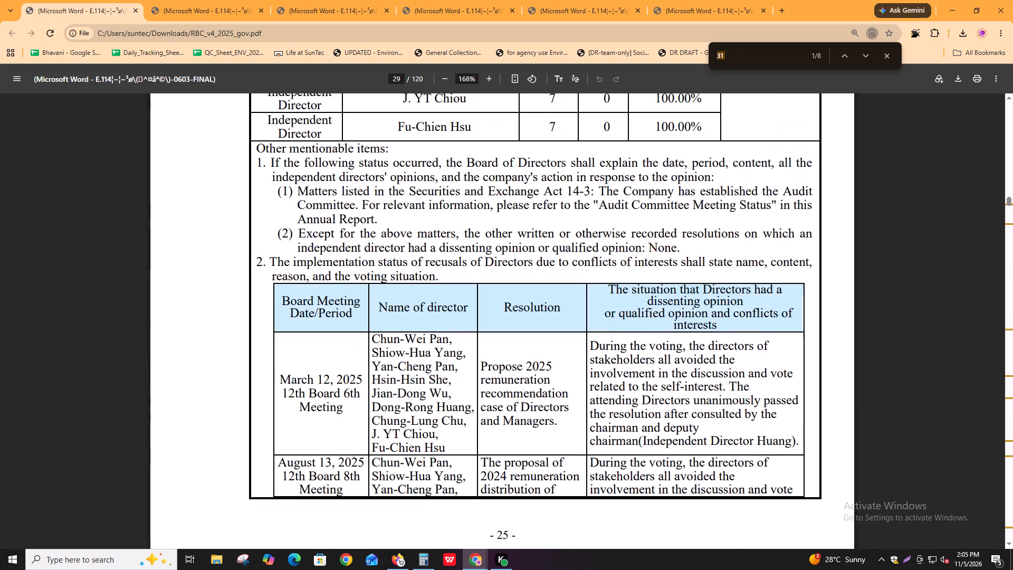
{"action": "scroll", "coordinate": [439, 420], "scroll_direction": "up", "scroll_amount": 7}
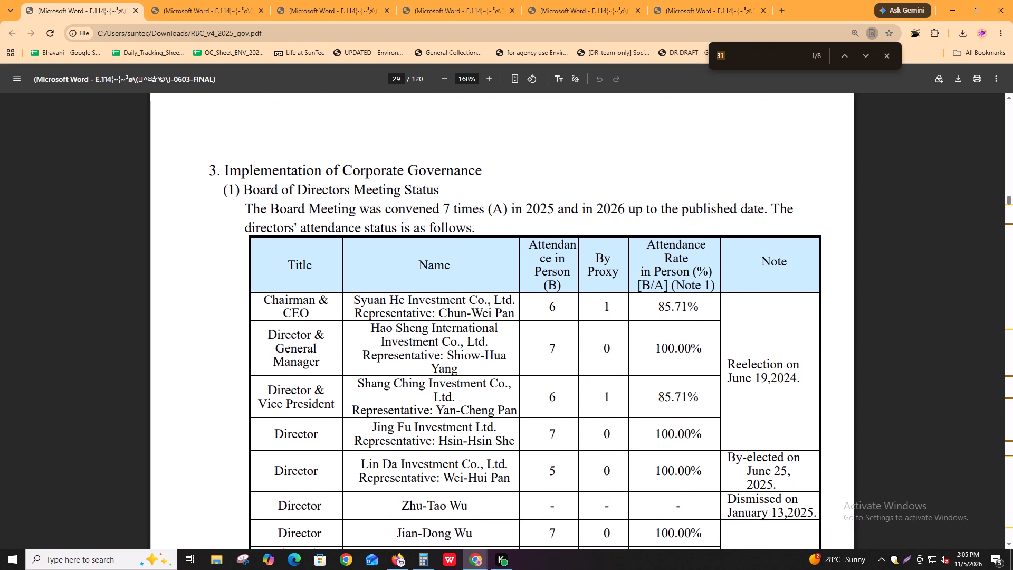
Copy the Chairman & CEO representative's name from the attendance table and search the report for it.
{"action": "left_click_drag", "start_coordinate": [441, 312], "coordinate": [508, 310]}
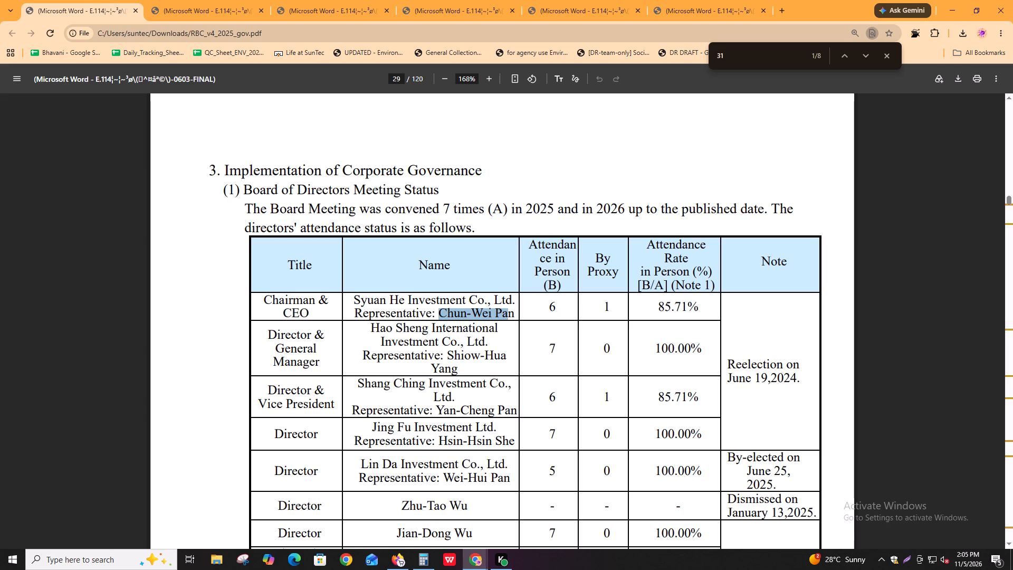
{"action": "left_click_drag", "start_coordinate": [508, 310], "coordinate": [513, 310]}
{"action": "key", "text": "ctrl+c"}
{"action": "key", "text": "ctrl+c"}
{"action": "key", "text": "ctrl+c"}
{"action": "key", "text": "ctrl+c"}
{"action": "key", "text": "ctrl+f"}
{"action": "key", "text": "ctrl+v"}
{"action": "key", "text": "Return"}
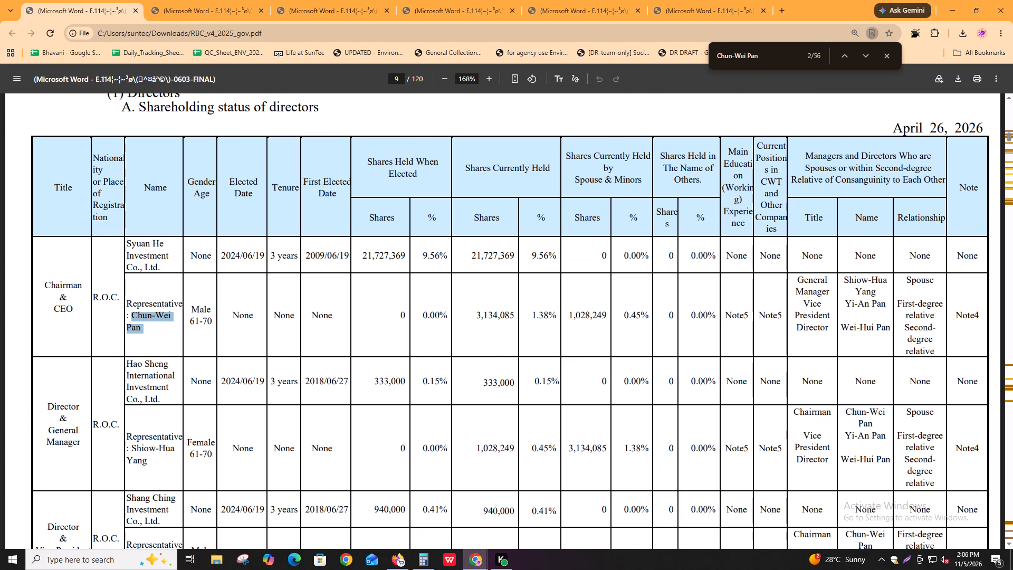
Examine the shareholding status of directors table, checking the titles of all directors down to the independent directors.
{"action": "scroll", "coordinate": [417, 348], "scroll_direction": "down", "scroll_amount": 1, "text": "ctrl"}
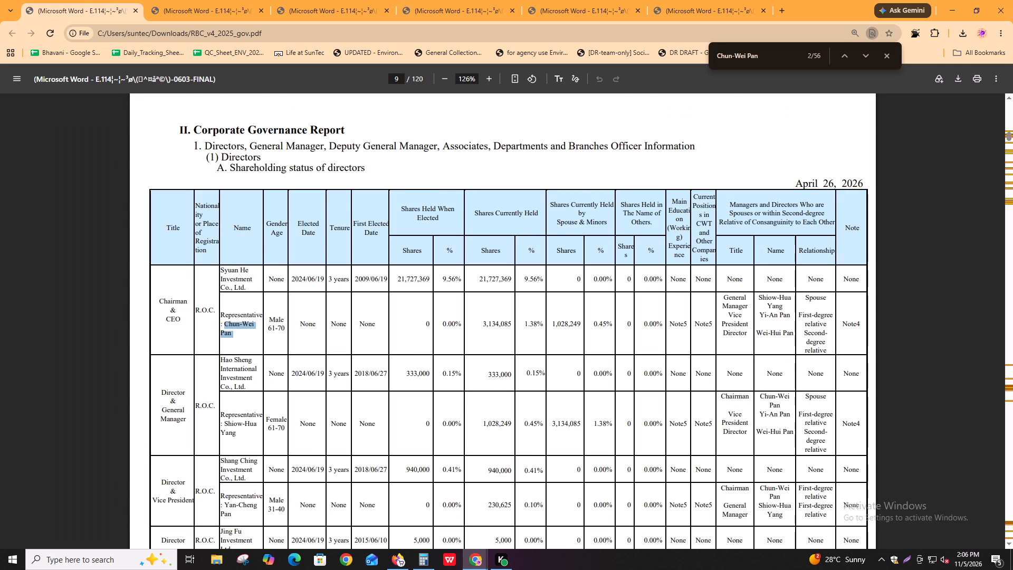
{"action": "left_click_drag", "start_coordinate": [284, 147], "coordinate": [678, 147]}
{"action": "left_click", "coordinate": [678, 147]}
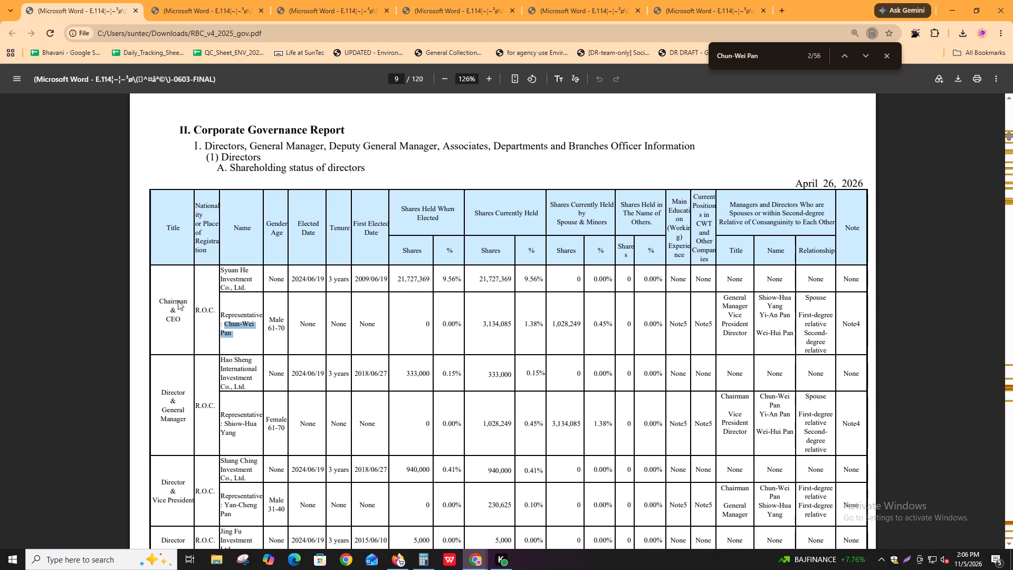
{"action": "scroll", "coordinate": [353, 479], "scroll_direction": "down", "scroll_amount": 3}
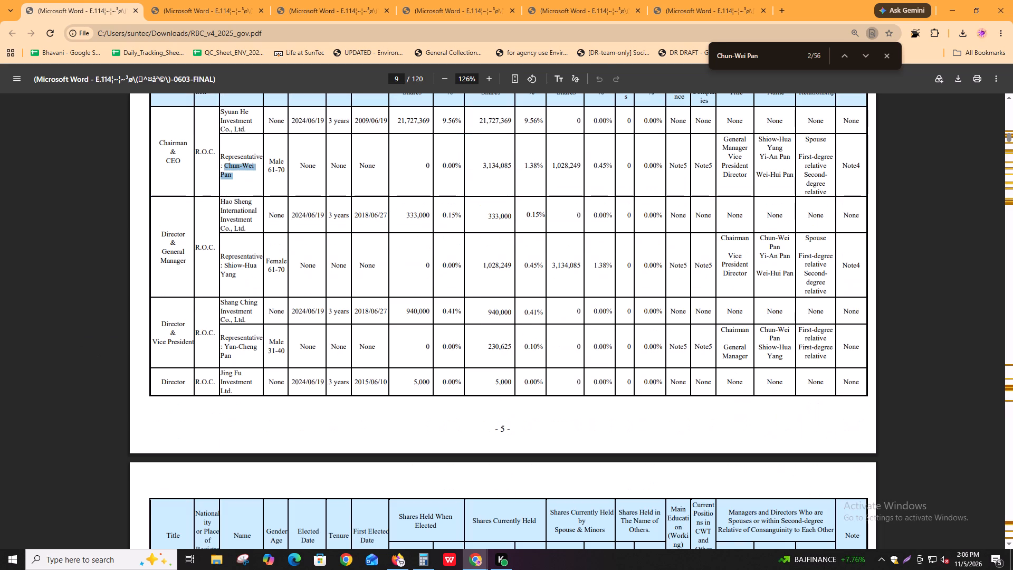
{"action": "scroll", "coordinate": [256, 341], "scroll_direction": "down", "scroll_amount": 1}
{"action": "scroll", "coordinate": [168, 330], "scroll_direction": "down", "scroll_amount": 4}
{"action": "scroll", "coordinate": [168, 330], "scroll_direction": "up", "scroll_amount": 1}
{"action": "scroll", "coordinate": [168, 330], "scroll_direction": "down", "scroll_amount": 1}
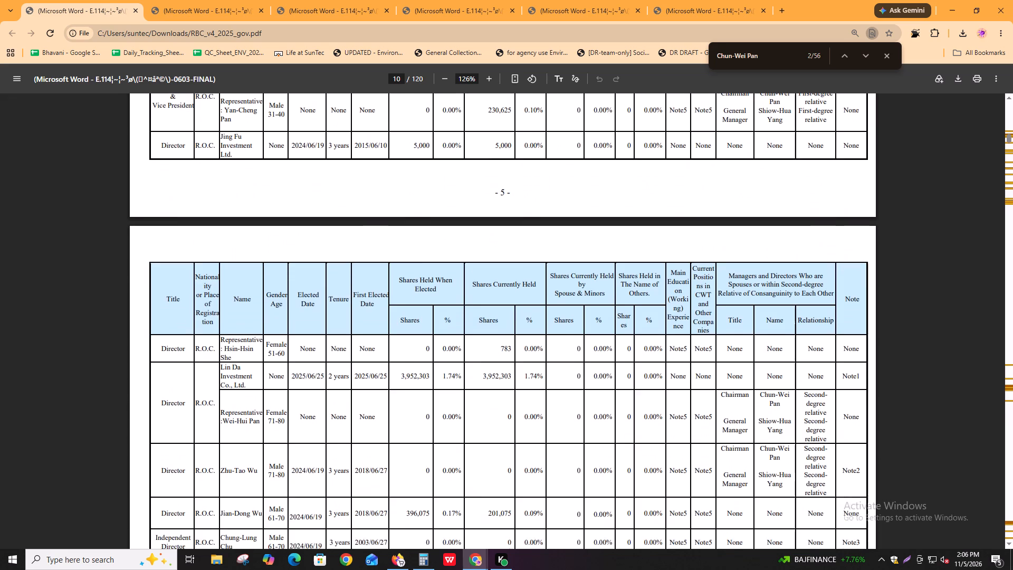
{"action": "scroll", "coordinate": [168, 330], "scroll_direction": "down", "scroll_amount": 4}
{"action": "left_click_drag", "start_coordinate": [153, 299], "coordinate": [186, 299]}
{"action": "left_click_drag", "start_coordinate": [161, 310], "coordinate": [186, 313]}
{"action": "left_click_drag", "start_coordinate": [165, 329], "coordinate": [180, 328]}
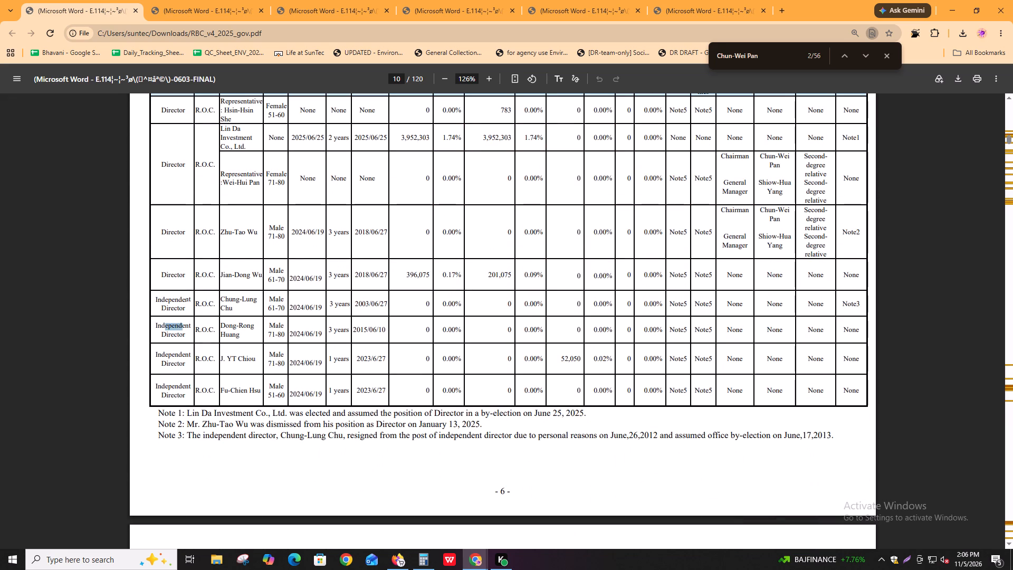
{"action": "left_click_drag", "start_coordinate": [169, 355], "coordinate": [186, 358]}
{"action": "left_click_drag", "start_coordinate": [162, 396], "coordinate": [177, 396]}
{"action": "left_click_drag", "start_coordinate": [177, 396], "coordinate": [178, 397]}
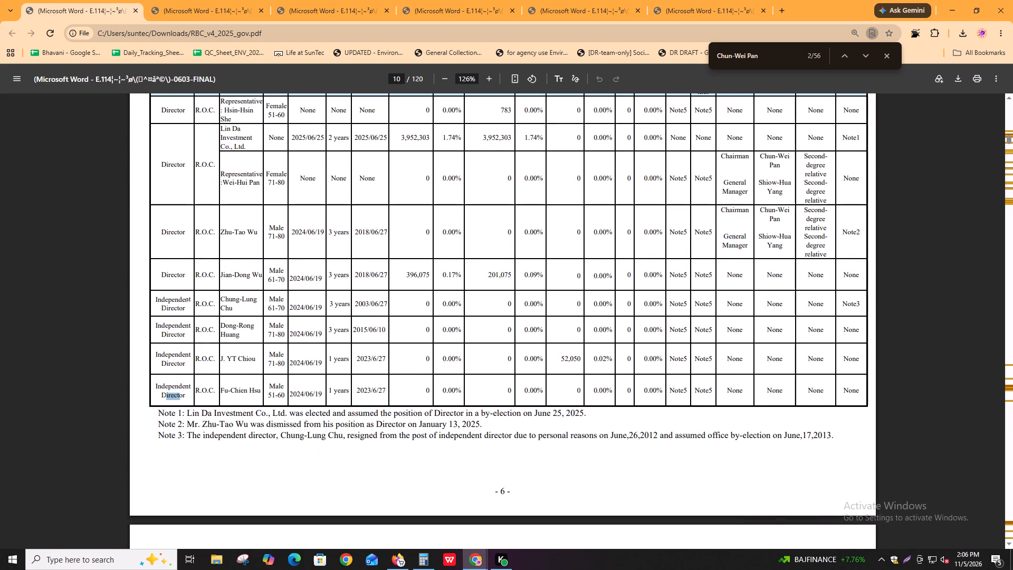
Read Notes 1 to 3 below the directors' shareholding table, checking the director named in Note 2 and the dates in Note 3.
{"action": "left_click_drag", "start_coordinate": [188, 425], "coordinate": [196, 425]}
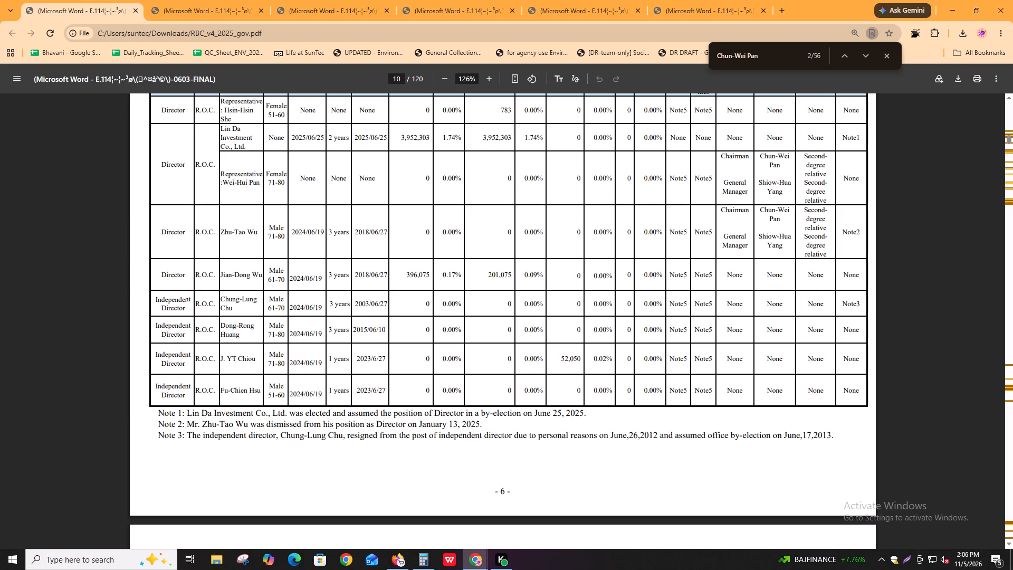
{"action": "left_click_drag", "start_coordinate": [196, 425], "coordinate": [471, 425]}
{"action": "left_click", "coordinate": [471, 425]}
{"action": "left_click_drag", "start_coordinate": [221, 229], "coordinate": [226, 230]}
{"action": "left_click_drag", "start_coordinate": [226, 230], "coordinate": [261, 233]}
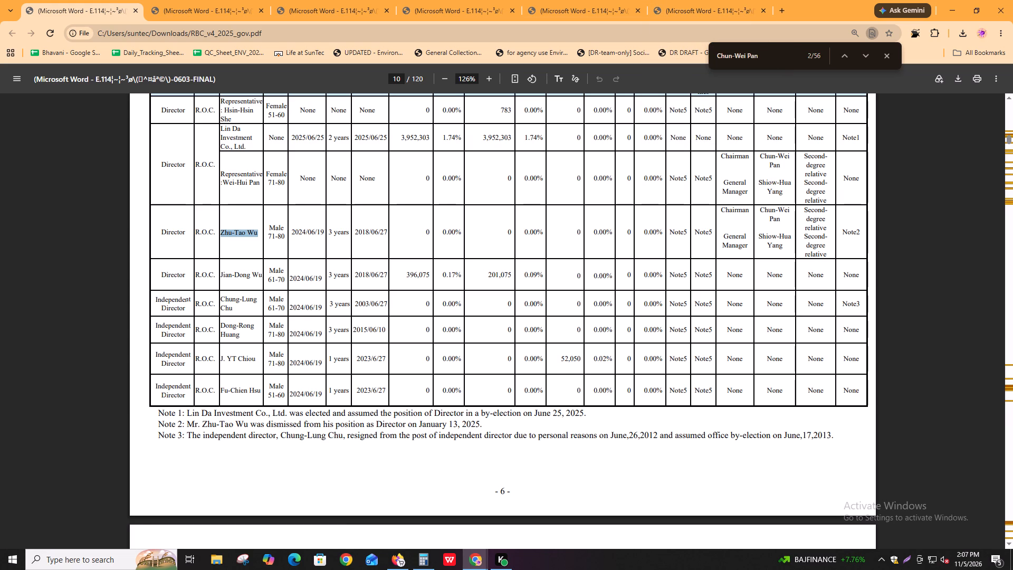
{"action": "left_click_drag", "start_coordinate": [492, 409], "coordinate": [555, 409]}
{"action": "left_click", "coordinate": [555, 409]}
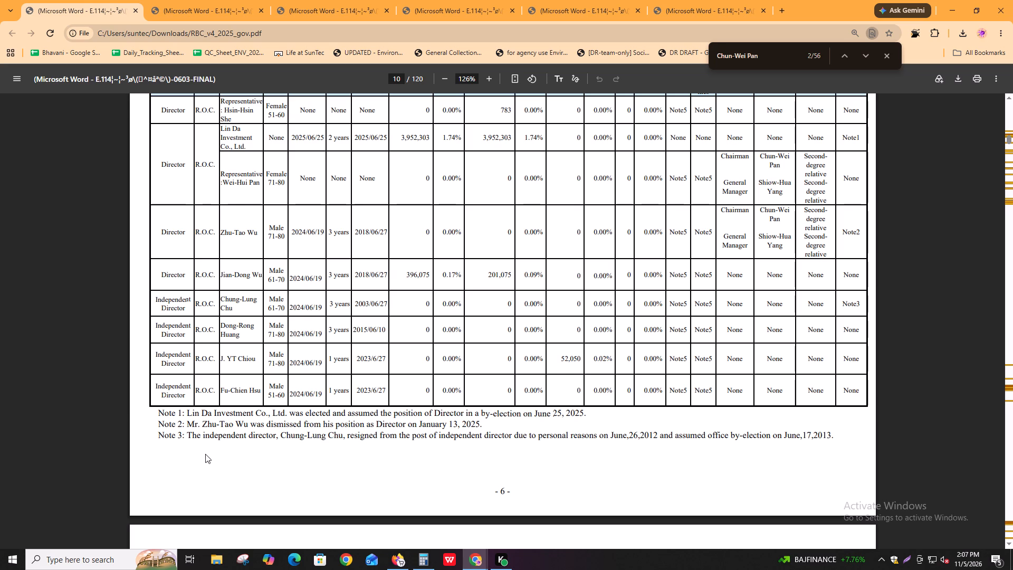
{"action": "left_click_drag", "start_coordinate": [260, 434], "coordinate": [461, 439]}
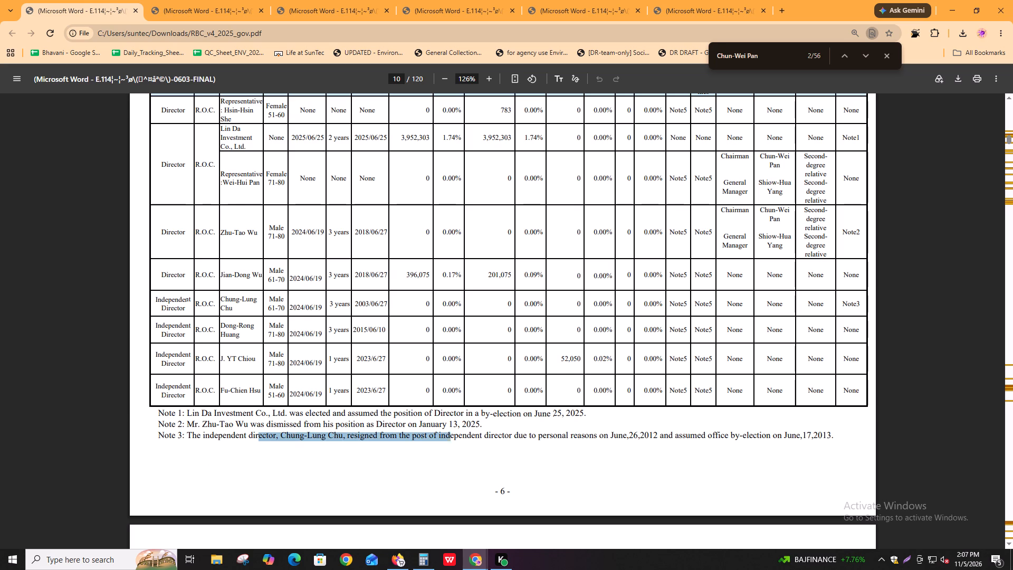
{"action": "left_click_drag", "start_coordinate": [461, 439], "coordinate": [773, 439]}
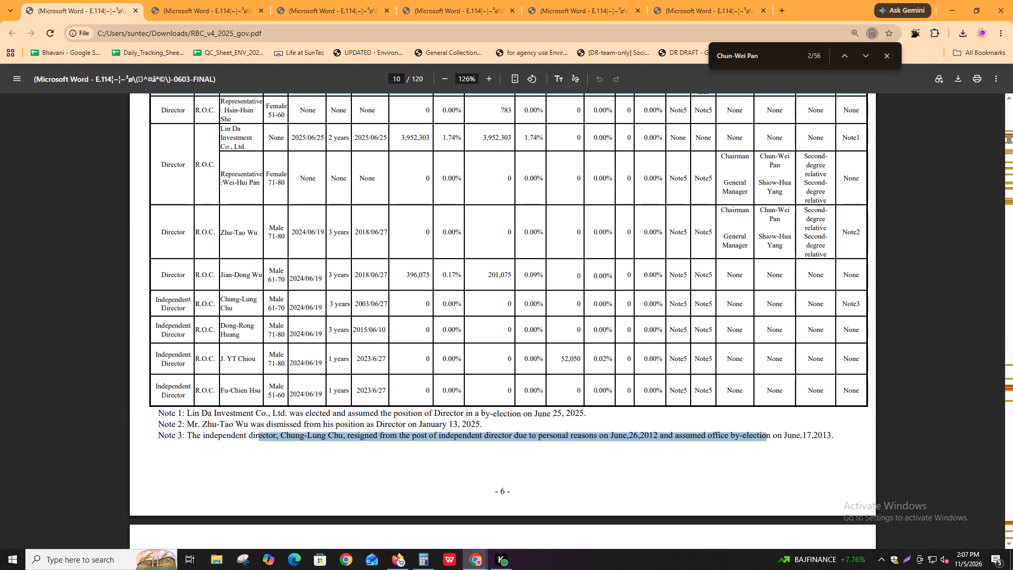
{"action": "left_click_drag", "start_coordinate": [773, 439], "coordinate": [839, 437]}
{"action": "left_click", "coordinate": [839, 437]}
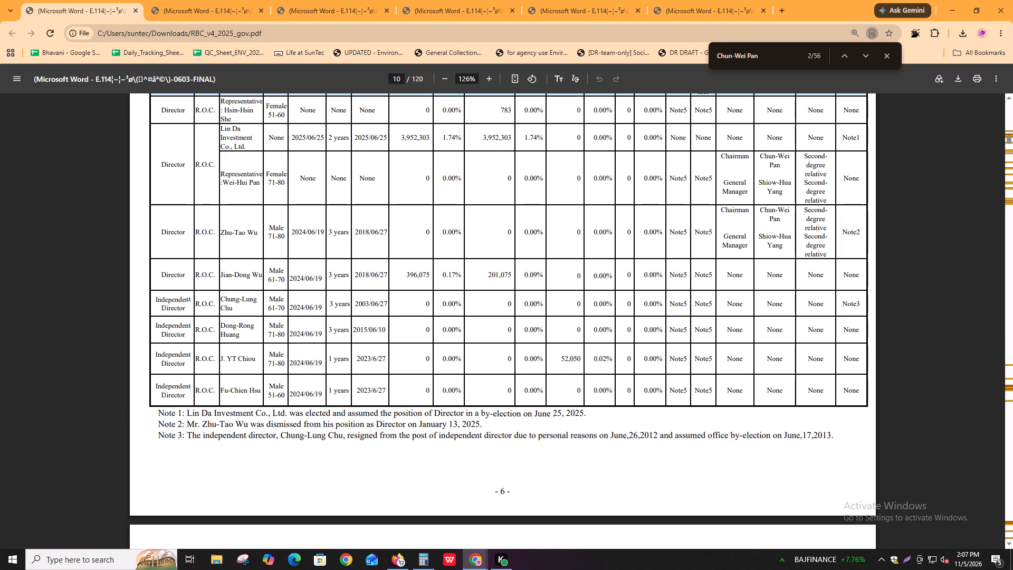
{"action": "left_click_drag", "start_coordinate": [725, 431], "coordinate": [787, 431]}
{"action": "left_click", "coordinate": [787, 431]}
{"action": "left_click_drag", "start_coordinate": [786, 432], "coordinate": [825, 432]}
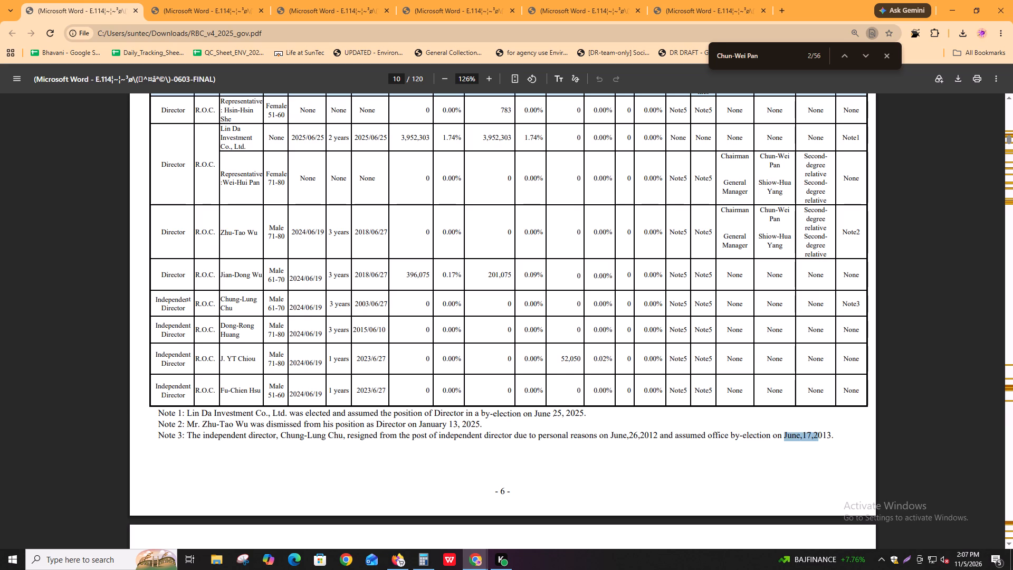
{"action": "left_click_drag", "start_coordinate": [825, 432], "coordinate": [832, 433]}
{"action": "left_click", "coordinate": [832, 433]}
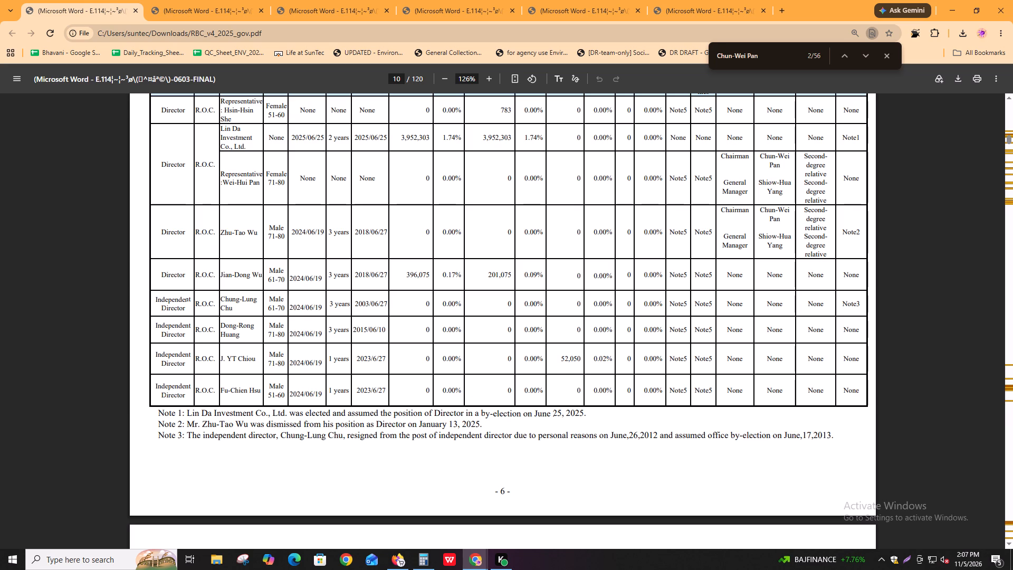
In the second open copy of the report, search for "board of dir" and go to the Board's diversity and independence section.
{"action": "left_click", "coordinate": [207, 7]}
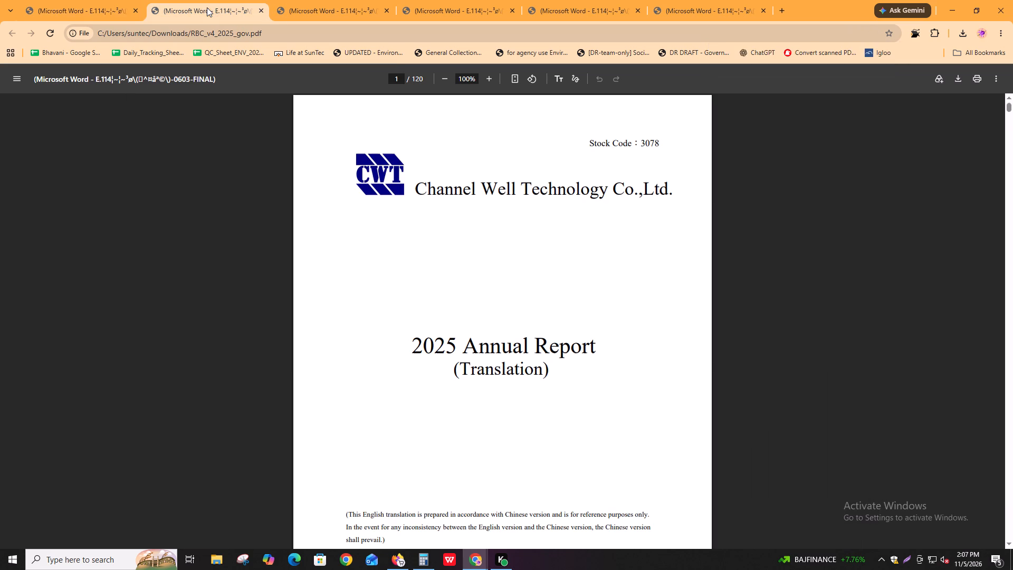
{"action": "key", "text": "ctrl+f"}
{"action": "type", "text": "board o"}
{"action": "type", "text": "f dir"}
{"action": "key", "text": "Return"}
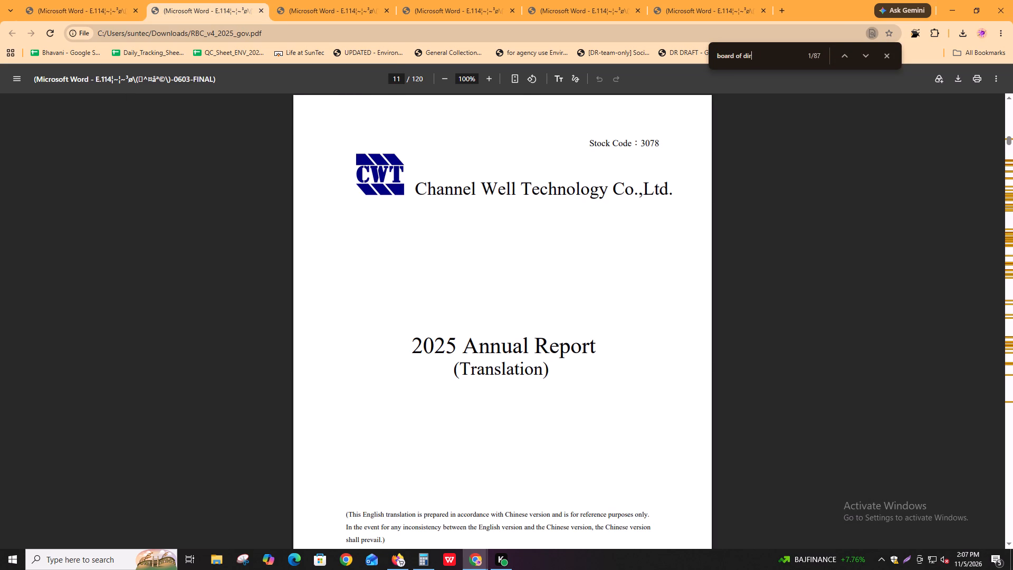
{"action": "key", "text": "Return"}
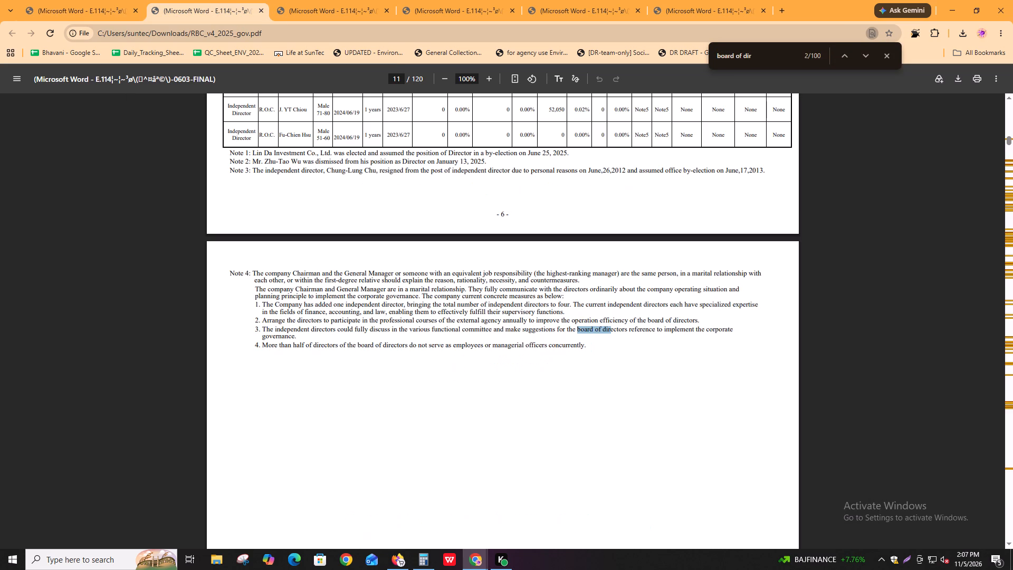
{"action": "key", "text": "Return"}
{"action": "key", "text": "Return"}
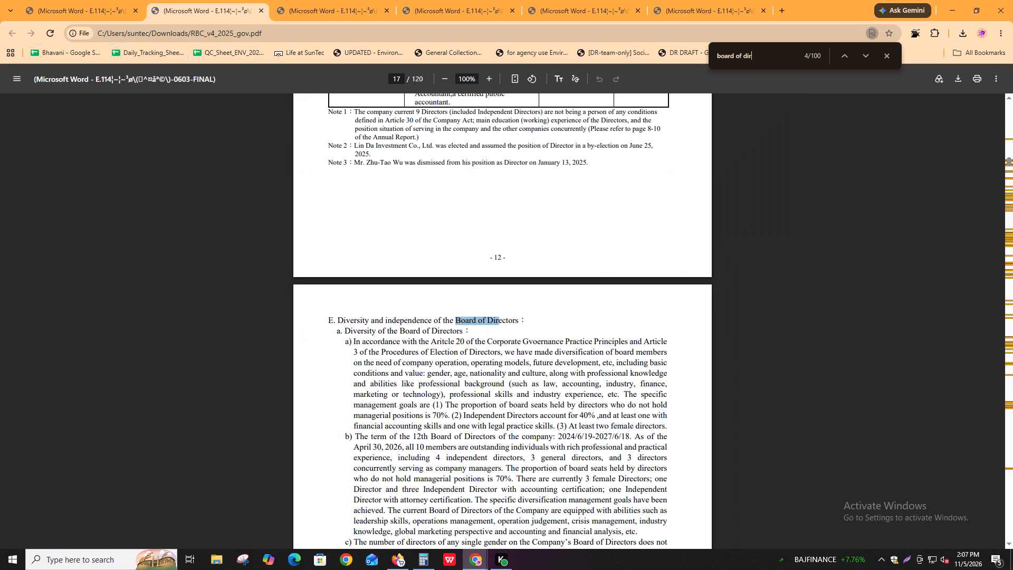
Read paragraph b) on the 12th Board's term and member composition in the Diversity of the Board of Directors section.
{"action": "scroll", "coordinate": [424, 439], "scroll_direction": "up", "scroll_amount": 2, "text": "ctrl"}
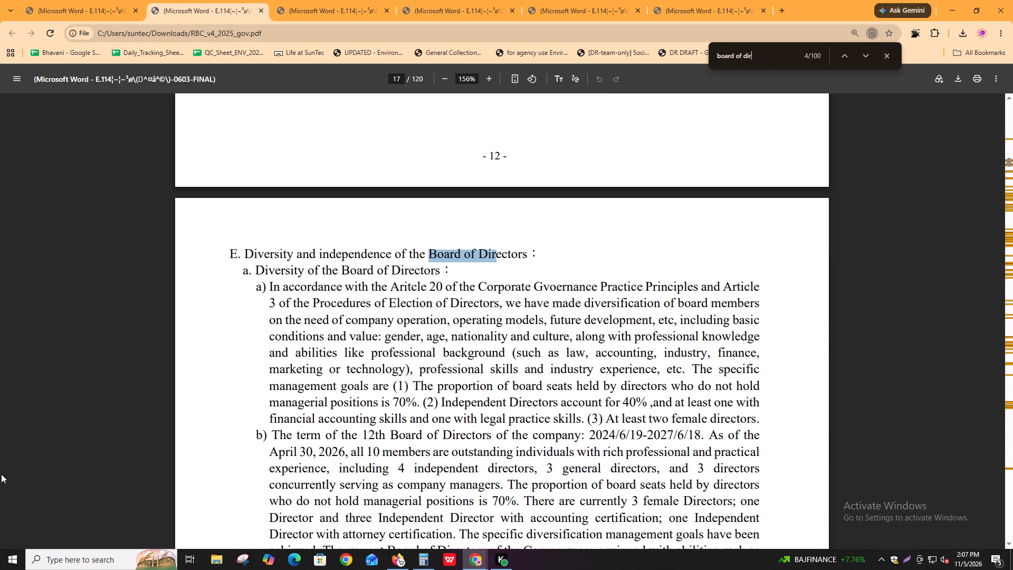
{"action": "left_click", "coordinate": [547, 320]}
{"action": "left_click_drag", "start_coordinate": [368, 455], "coordinate": [703, 455]}
{"action": "left_click", "coordinate": [703, 455]}
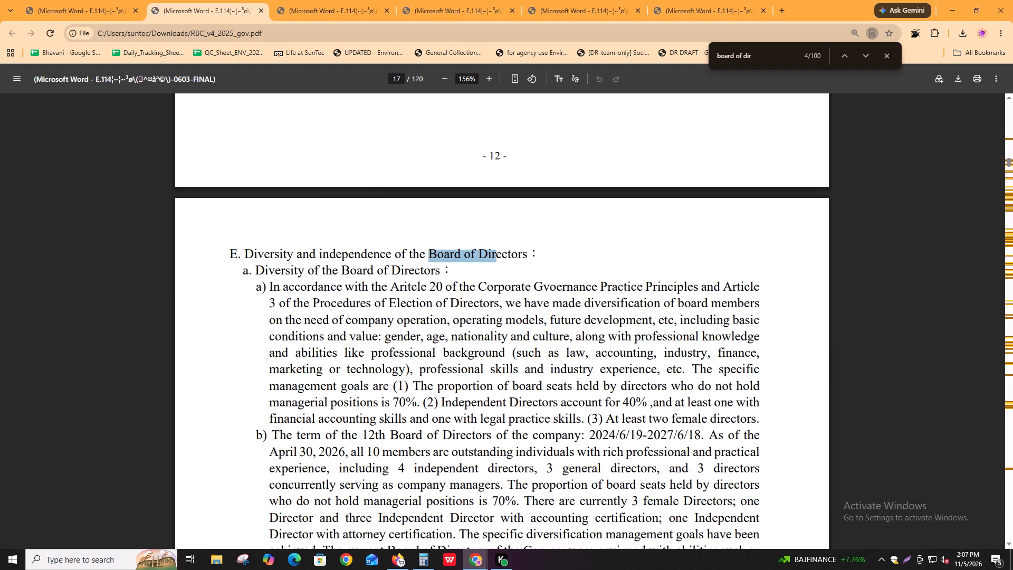
Go through further "board of dir" matches to the Independence of the Board of Directors section and read paragraph a) on board membership.
{"action": "key", "text": "ctrl+f"}
{"action": "key", "text": "Return"}
{"action": "key", "text": "Return"}
{"action": "key", "text": "Return"}
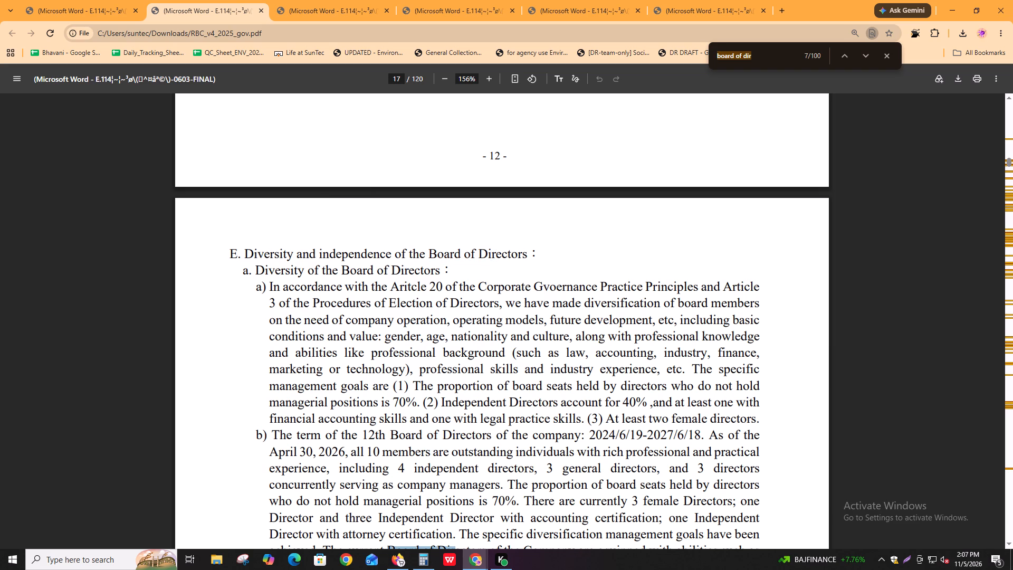
{"action": "key", "text": "Return"}
{"action": "key", "text": "Return"}
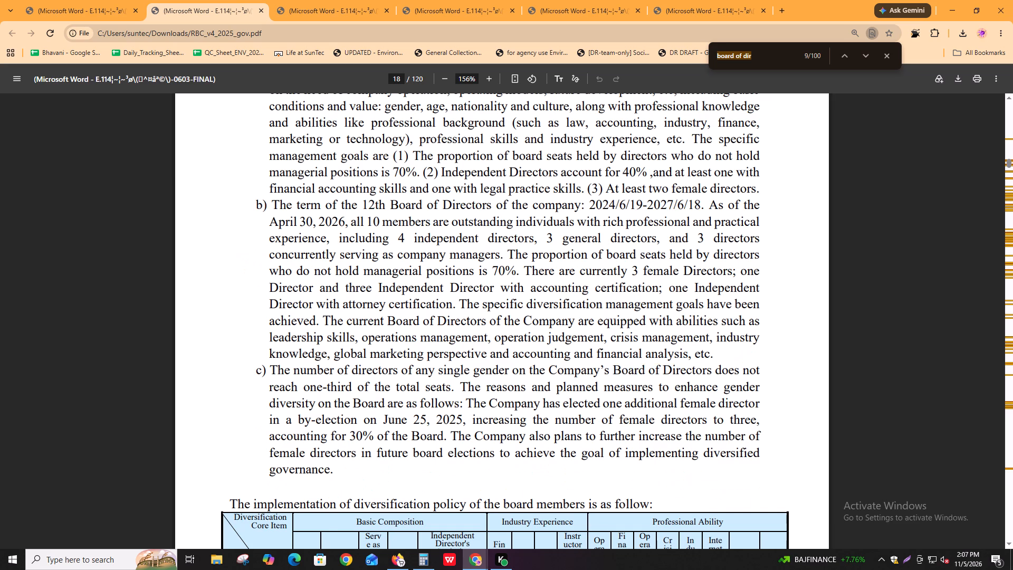
{"action": "key", "text": "Return"}
{"action": "key", "text": "shift+Return"}
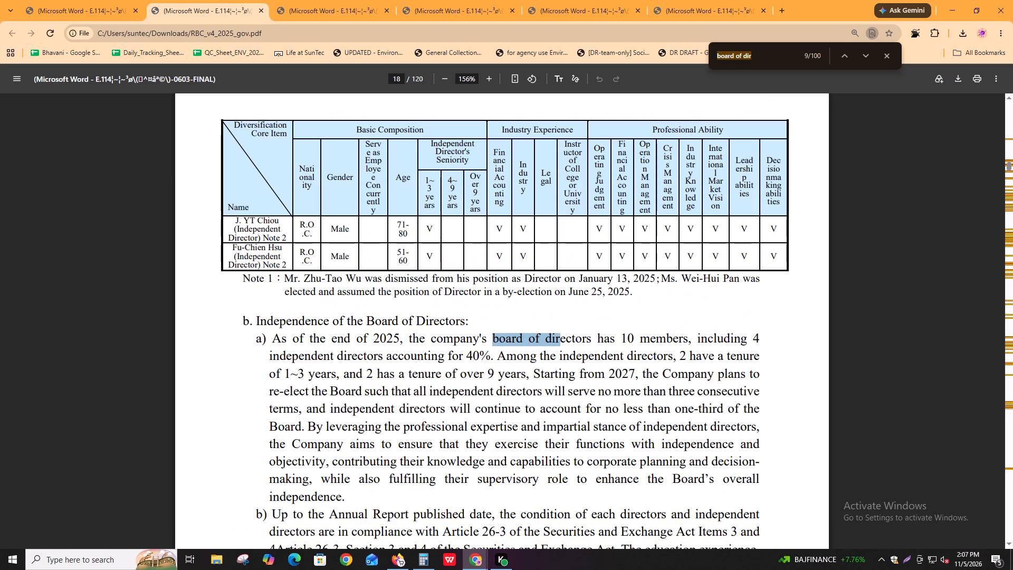
{"action": "left_click_drag", "start_coordinate": [453, 340], "coordinate": [458, 340]}
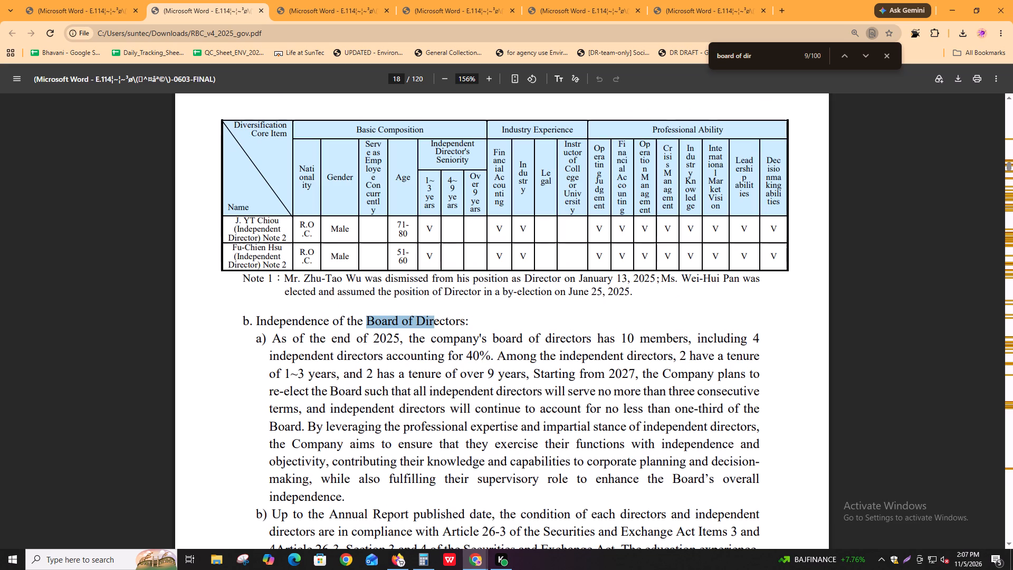
{"action": "left_click_drag", "start_coordinate": [458, 340], "coordinate": [696, 338]}
{"action": "left_click", "coordinate": [696, 338]}
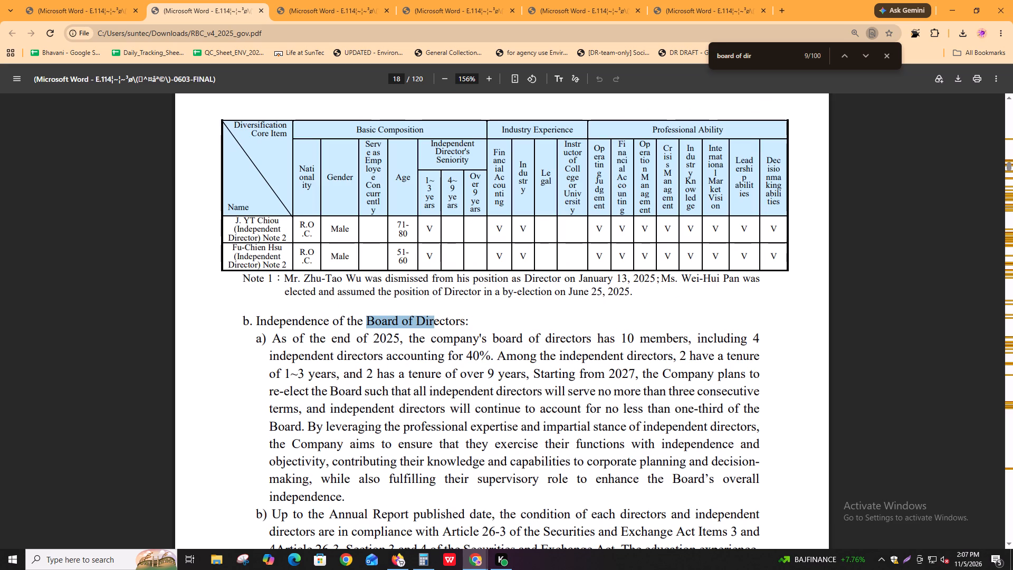
Go back through the "board of dir" matches to the Diversity of the Board of Directors section and return to the Independence section.
{"action": "key", "text": "shift+Return"}
{"action": "key", "text": "shift+Return"}
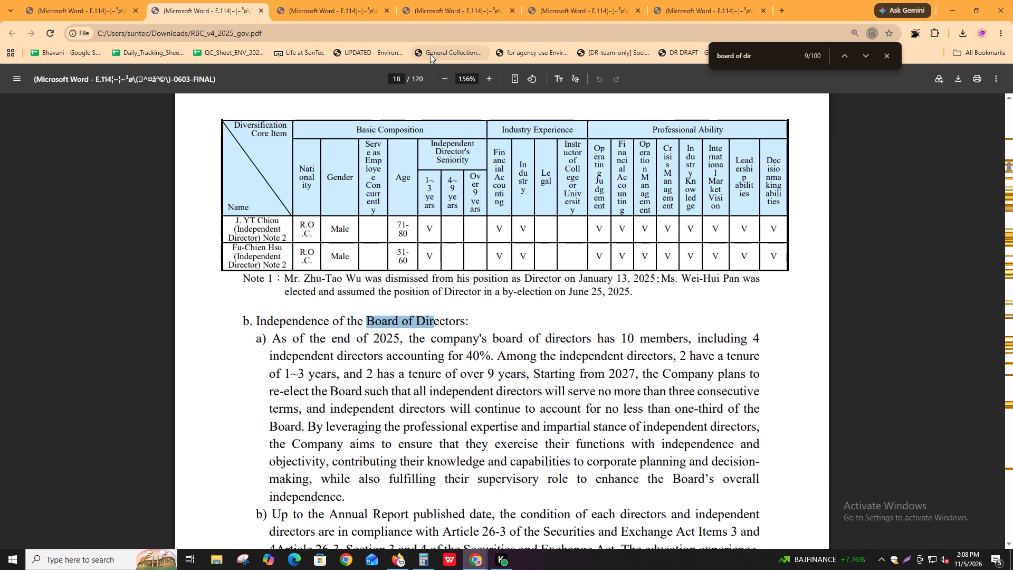
{"action": "key", "text": "ctrl+f"}
{"action": "key", "text": "shift+Return"}
{"action": "key", "text": "shift+Return"}
{"action": "key", "text": "shift+Return"}
{"action": "key", "text": "shift+Return"}
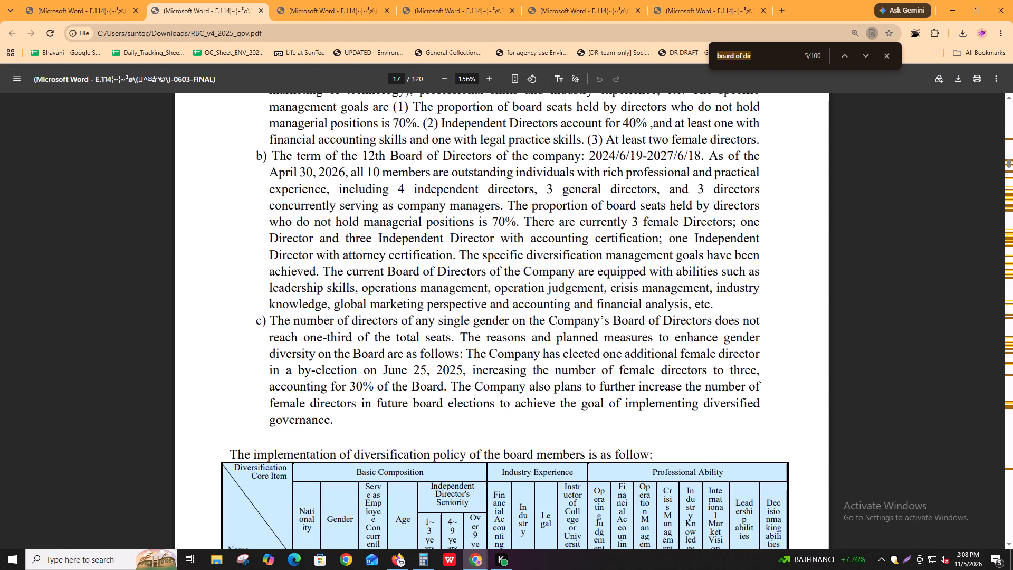
{"action": "key", "text": "shift+Return"}
{"action": "key", "text": "Return"}
{"action": "key", "text": "Return"}
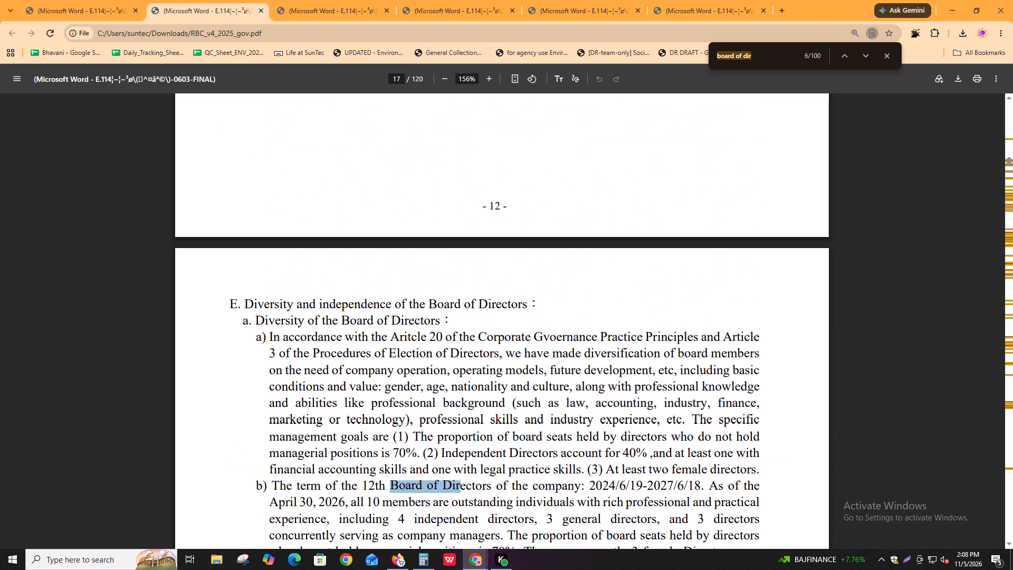
{"action": "key", "text": "Return"}
{"action": "key", "text": "Return"}
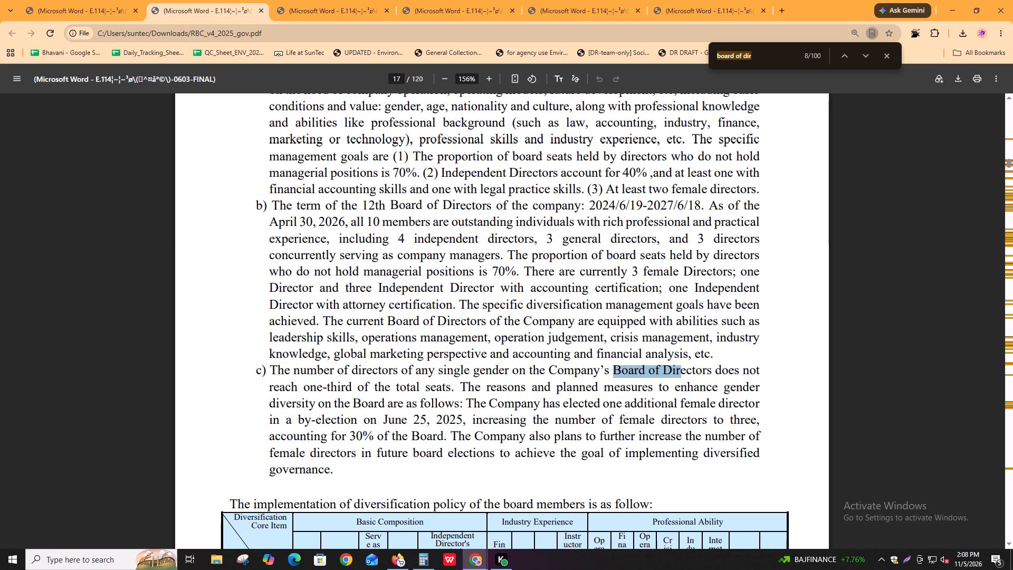
{"action": "key", "text": "Return"}
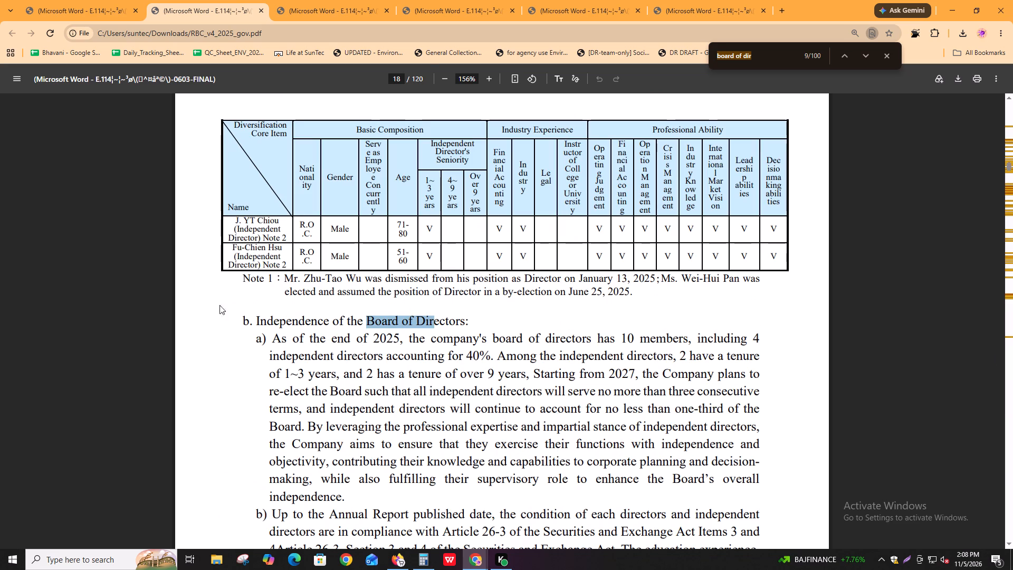
Switch to the Igloo extraction task, follow Board_independence's first AI Copilot source tag and read paragraph b) on the 12th Board's composition.
{"action": "key", "text": "alt+Tab"}
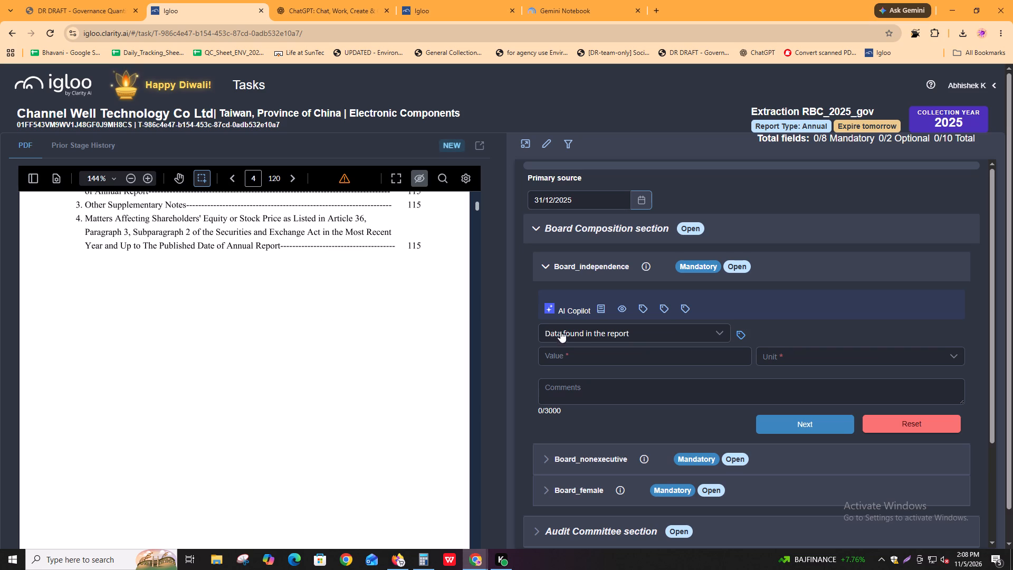
{"action": "left_click", "coordinate": [642, 310]}
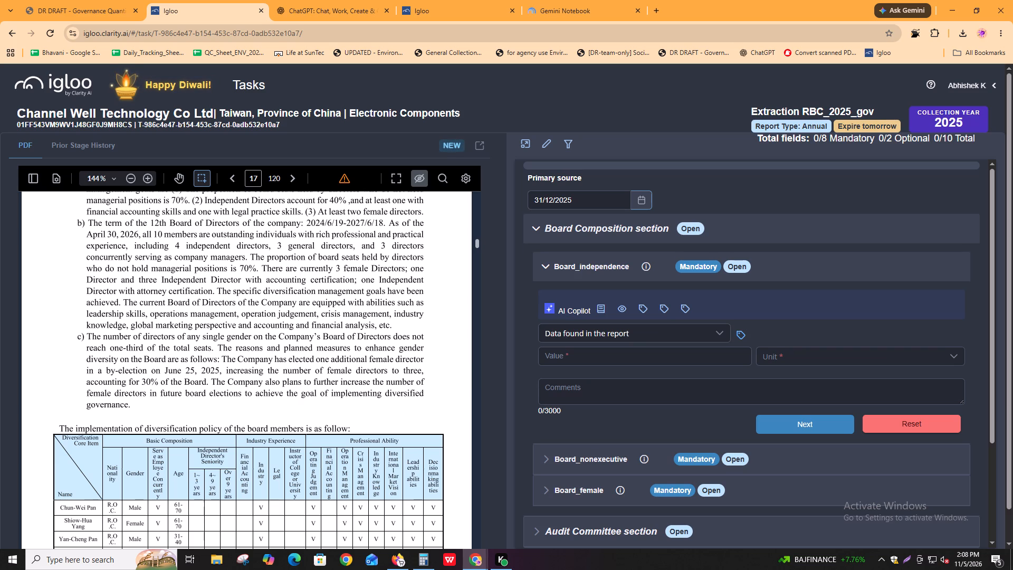
{"action": "left_click_drag", "start_coordinate": [346, 242], "coordinate": [398, 242]}
{"action": "left_click", "coordinate": [398, 242]}
{"action": "left_click_drag", "start_coordinate": [176, 249], "coordinate": [344, 244]}
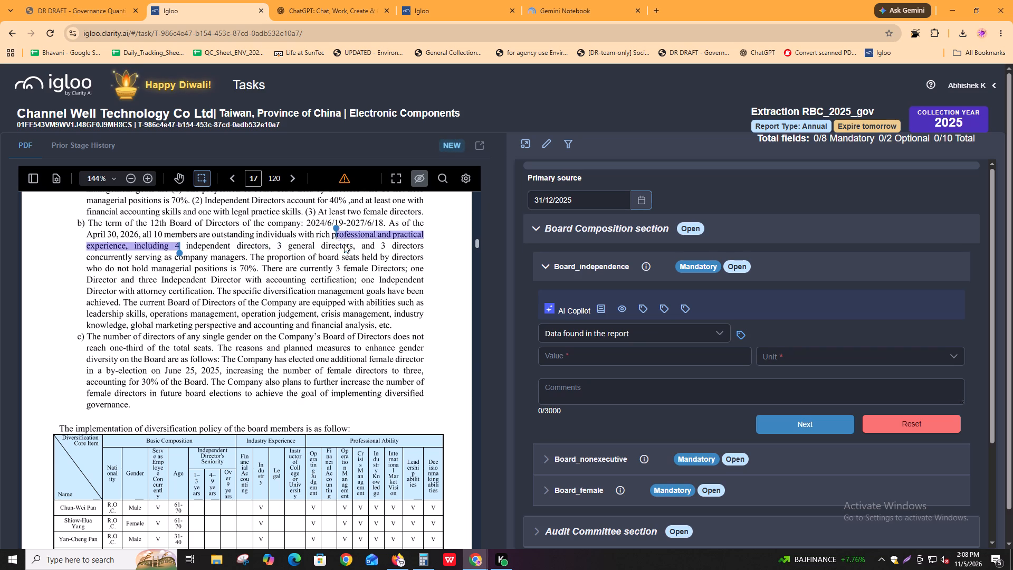
{"action": "left_click_drag", "start_coordinate": [344, 244], "coordinate": [381, 257]}
{"action": "left_click", "coordinate": [238, 263]}
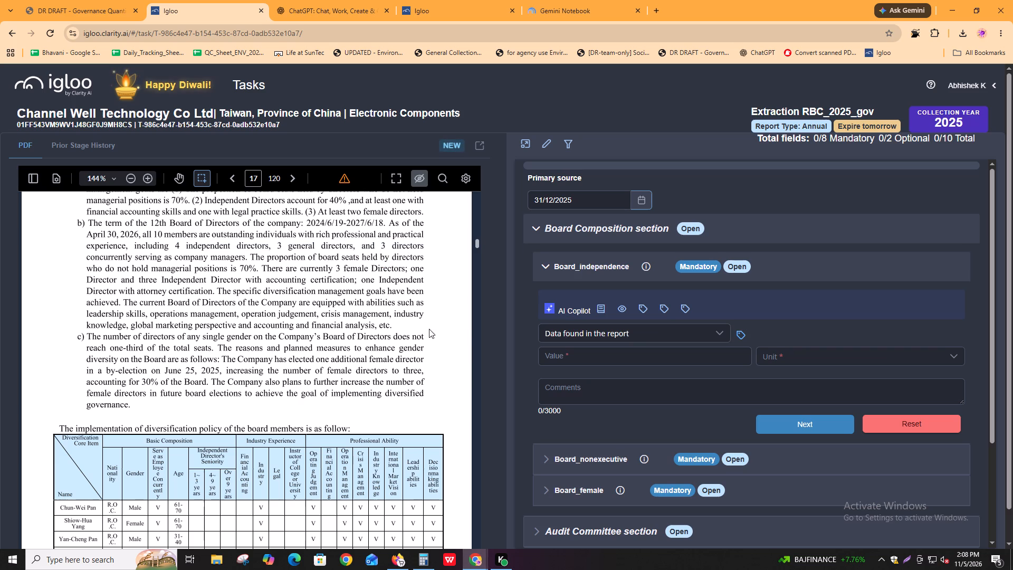
{"action": "left_click_drag", "start_coordinate": [252, 260], "coordinate": [265, 260]}
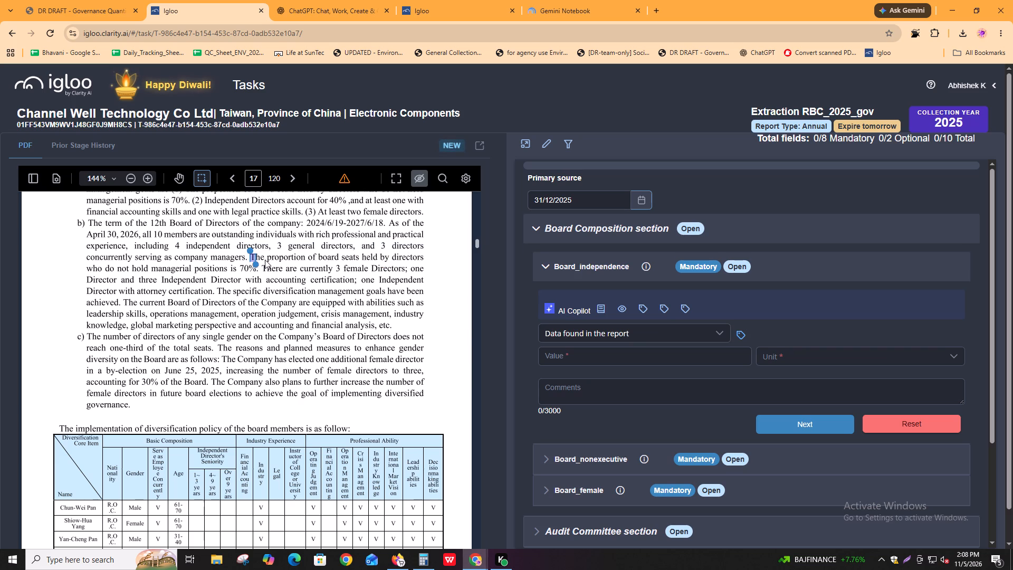
{"action": "left_click_drag", "start_coordinate": [265, 260], "coordinate": [411, 259]}
{"action": "left_click", "coordinate": [411, 259]}
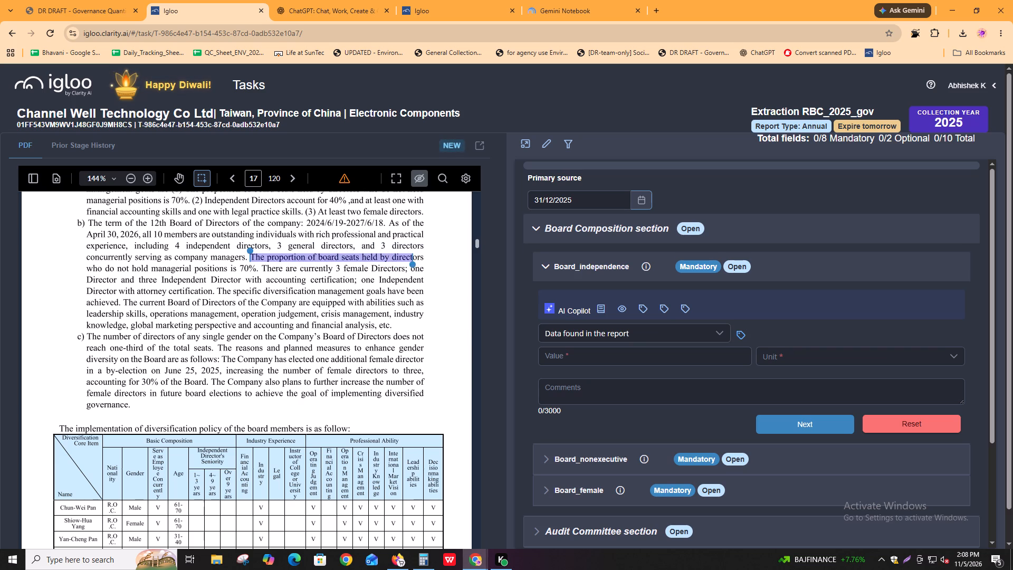
Continue through paragraph b), reading about board seats held by non-managers, female directors and the directors' certifications.
{"action": "left_click_drag", "start_coordinate": [130, 264], "coordinate": [145, 265]}
{"action": "left_click_drag", "start_coordinate": [179, 270], "coordinate": [231, 270]}
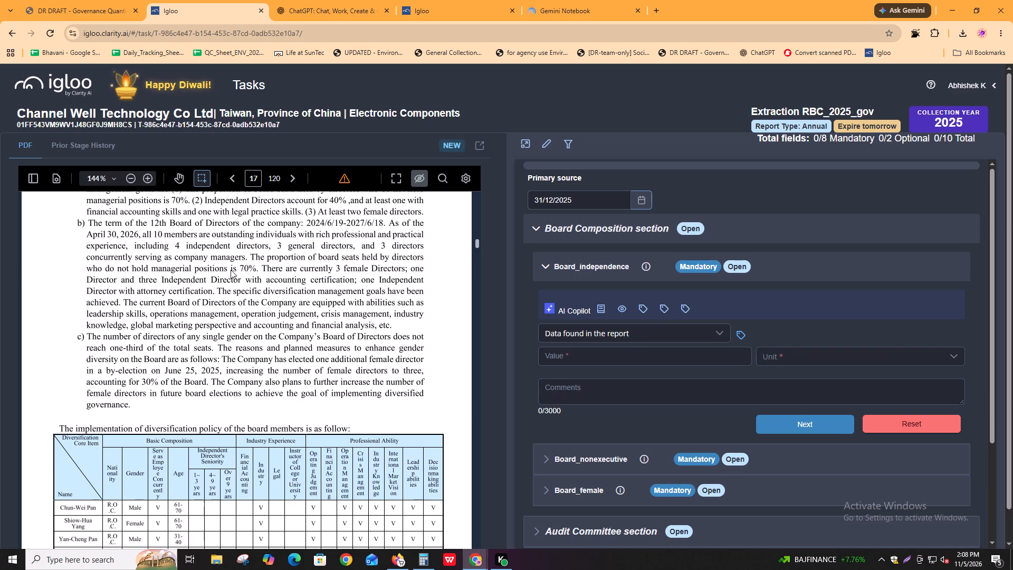
{"action": "left_click_drag", "start_coordinate": [231, 270], "coordinate": [236, 270]}
{"action": "left_click_drag", "start_coordinate": [251, 267], "coordinate": [281, 267]}
{"action": "left_click_drag", "start_coordinate": [301, 266], "coordinate": [310, 266]}
{"action": "left_click", "coordinate": [317, 266]}
{"action": "left_click_drag", "start_coordinate": [333, 270], "coordinate": [398, 270]}
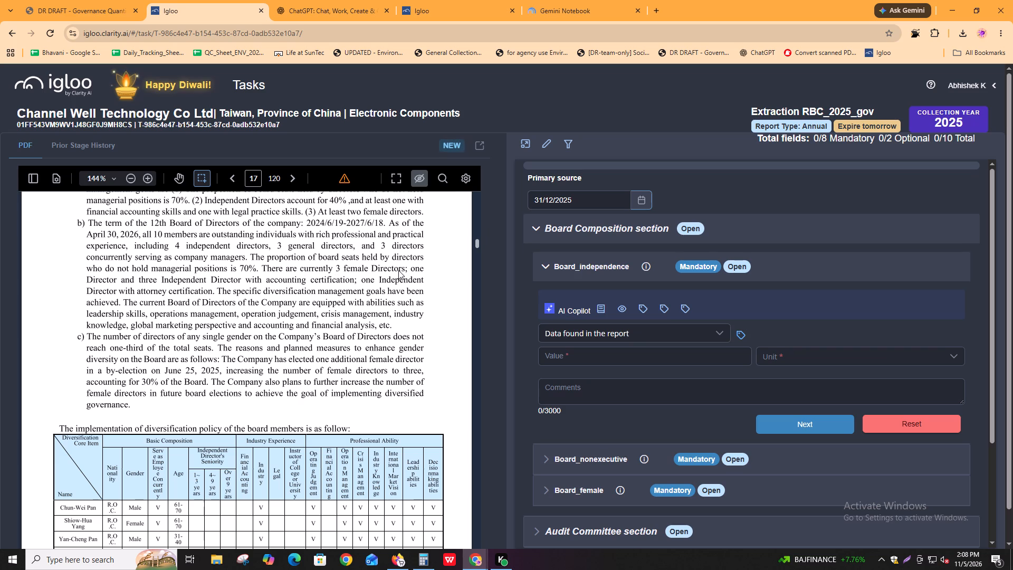
{"action": "left_click", "coordinate": [398, 270]}
{"action": "left_click_drag", "start_coordinate": [391, 268], "coordinate": [400, 269]}
{"action": "left_click", "coordinate": [400, 269]}
{"action": "left_click_drag", "start_coordinate": [105, 279], "coordinate": [386, 279]}
{"action": "left_click", "coordinate": [386, 279]}
{"action": "left_click_drag", "start_coordinate": [93, 292], "coordinate": [121, 290]}
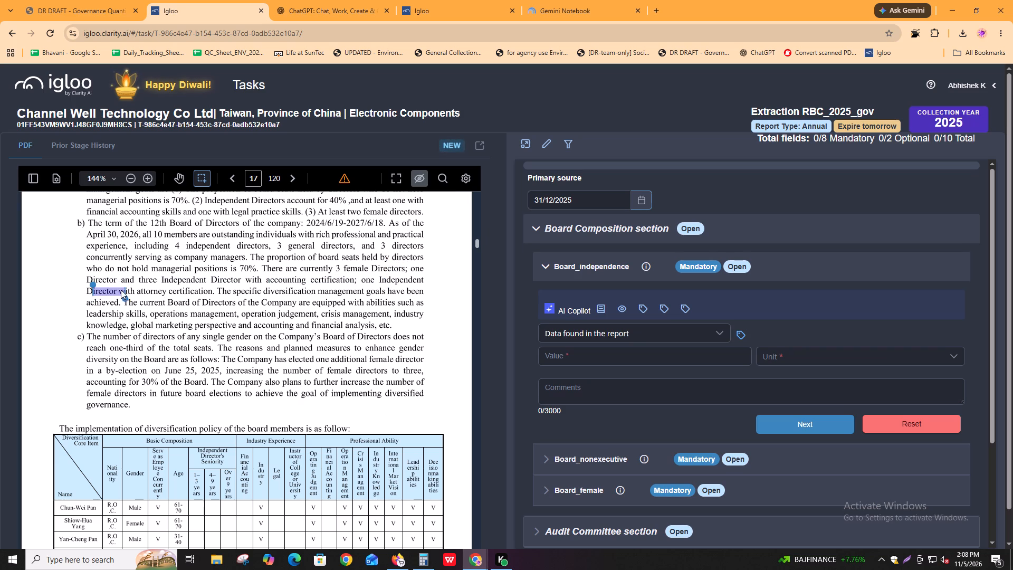
{"action": "left_click_drag", "start_coordinate": [121, 290], "coordinate": [164, 292]}
{"action": "left_click", "coordinate": [164, 292]}
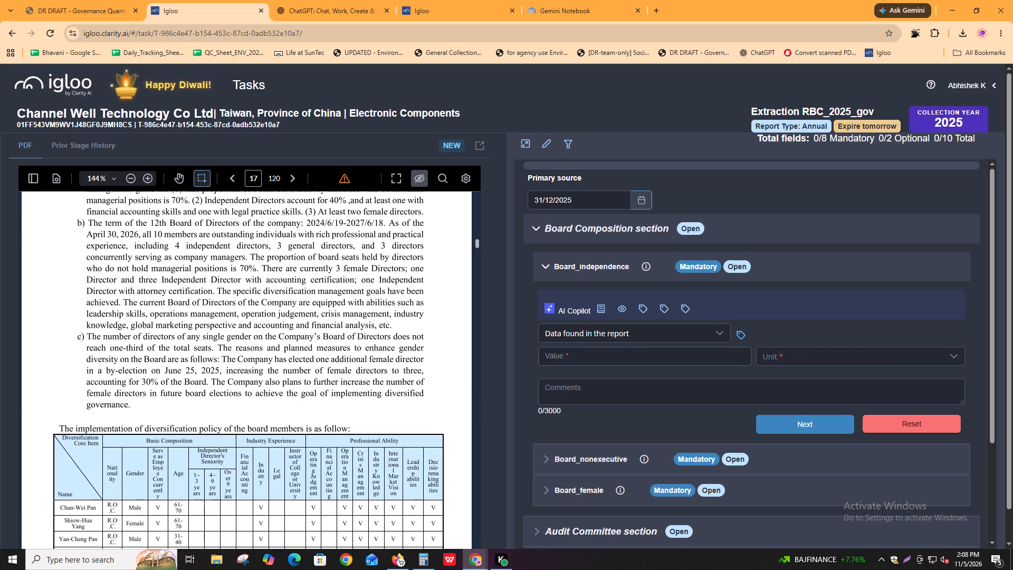
Check the independent directors across both parts of the diversification policy table and read Note 1 below it.
{"action": "scroll", "coordinate": [227, 452], "scroll_direction": "down", "scroll_amount": 3}
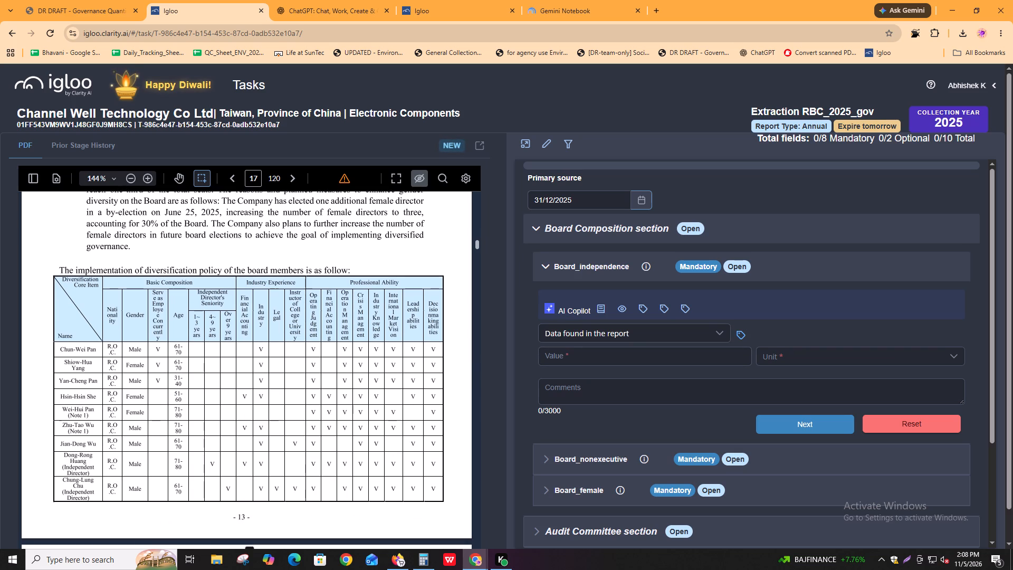
{"action": "left_click_drag", "start_coordinate": [79, 497], "coordinate": [86, 496]}
{"action": "left_click_drag", "start_coordinate": [75, 464], "coordinate": [83, 464]}
{"action": "scroll", "coordinate": [83, 464], "scroll_direction": "down", "scroll_amount": 4}
{"action": "left_click_drag", "start_coordinate": [71, 456], "coordinate": [79, 455]}
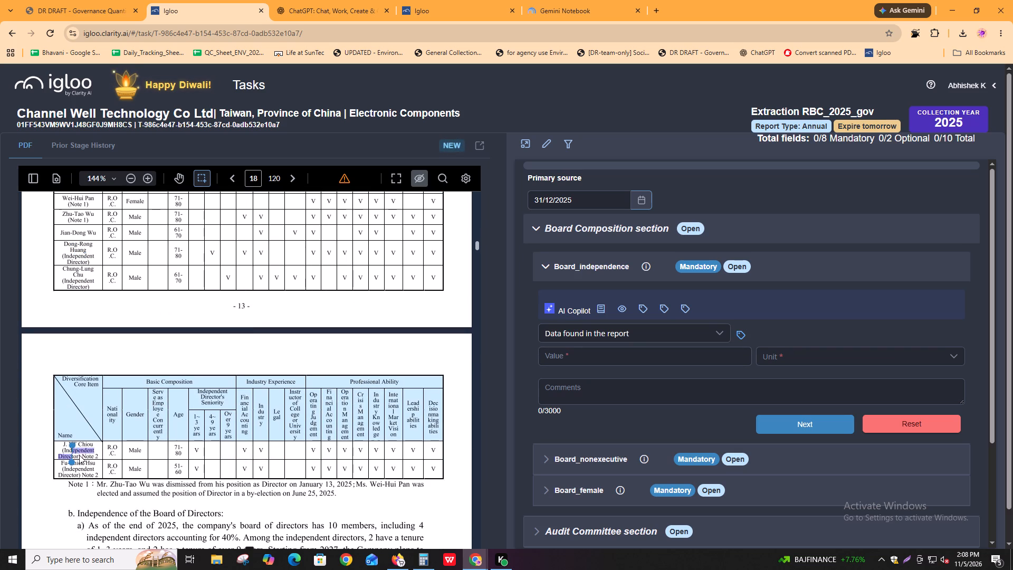
{"action": "left_click_drag", "start_coordinate": [79, 455], "coordinate": [82, 455]}
{"action": "left_click", "coordinate": [67, 471]}
{"action": "left_click", "coordinate": [69, 471]}
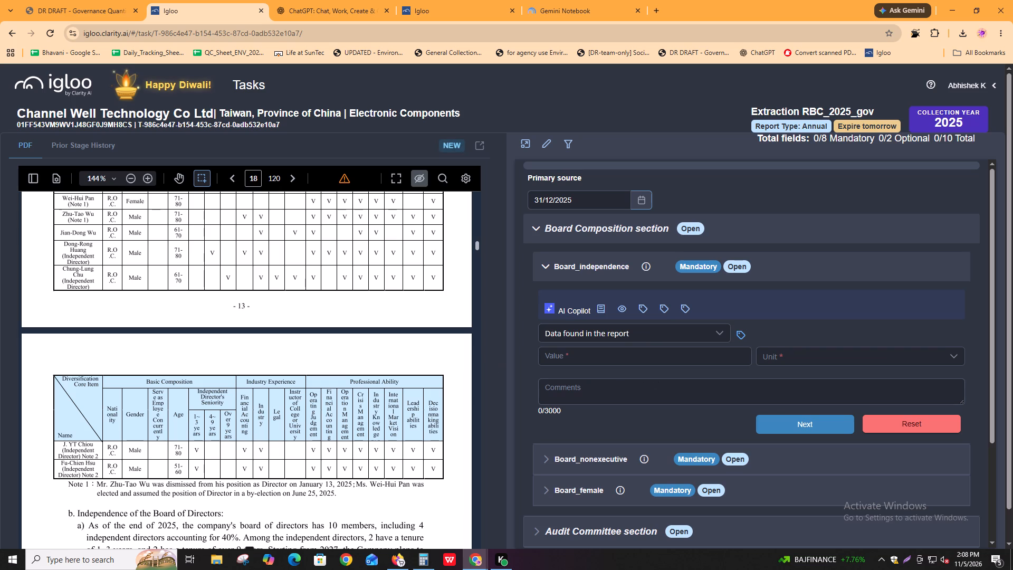
{"action": "left_click", "coordinate": [598, 390]}
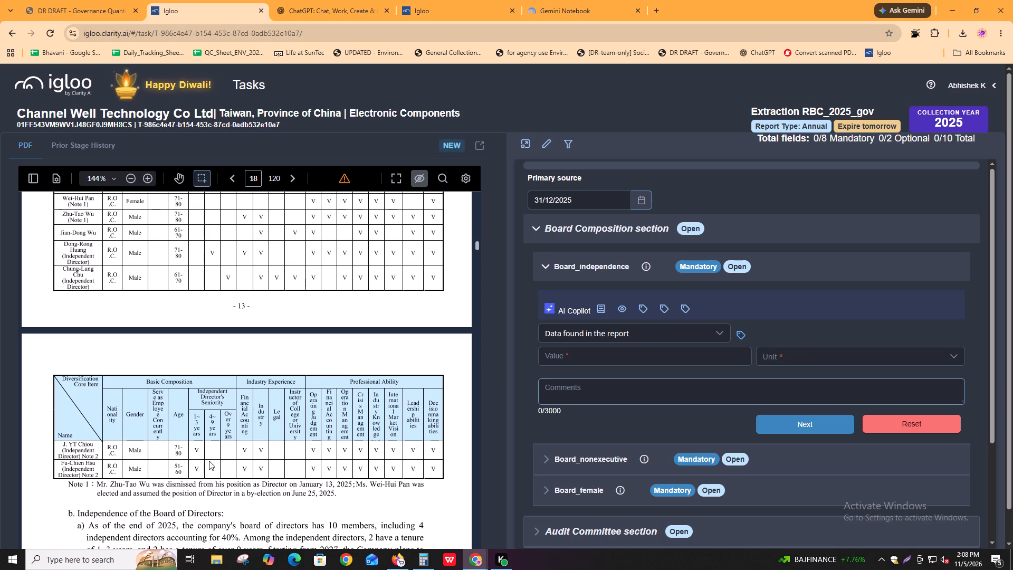
{"action": "left_click_drag", "start_coordinate": [160, 494], "coordinate": [186, 491]}
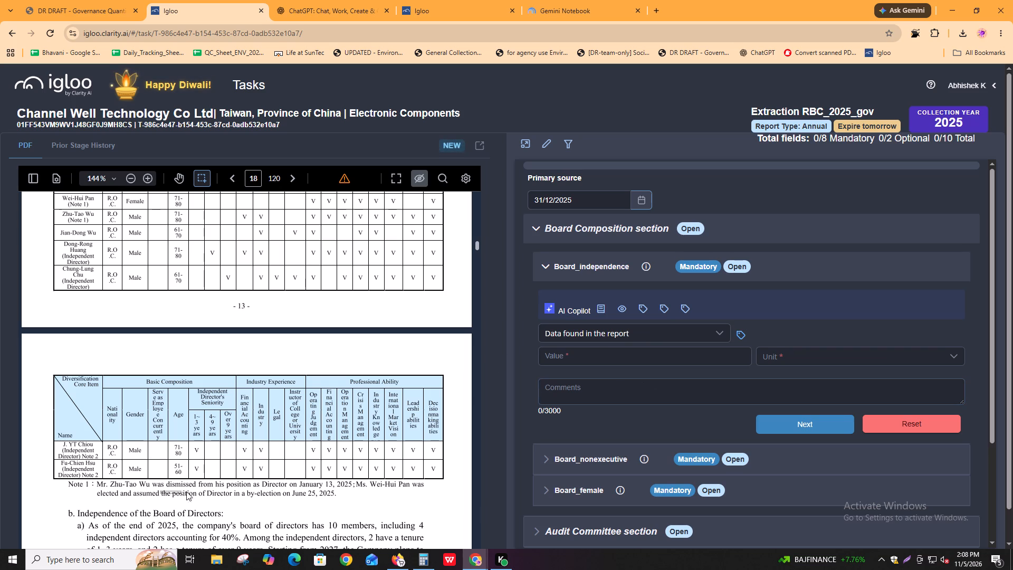
{"action": "left_click_drag", "start_coordinate": [186, 491], "coordinate": [223, 491]}
{"action": "left_click", "coordinate": [223, 491]}
{"action": "left_click", "coordinate": [260, 495]}
Enter the comment "(4/10)*100 = 40%" for Board_independence.
{"action": "left_click", "coordinate": [609, 392]}
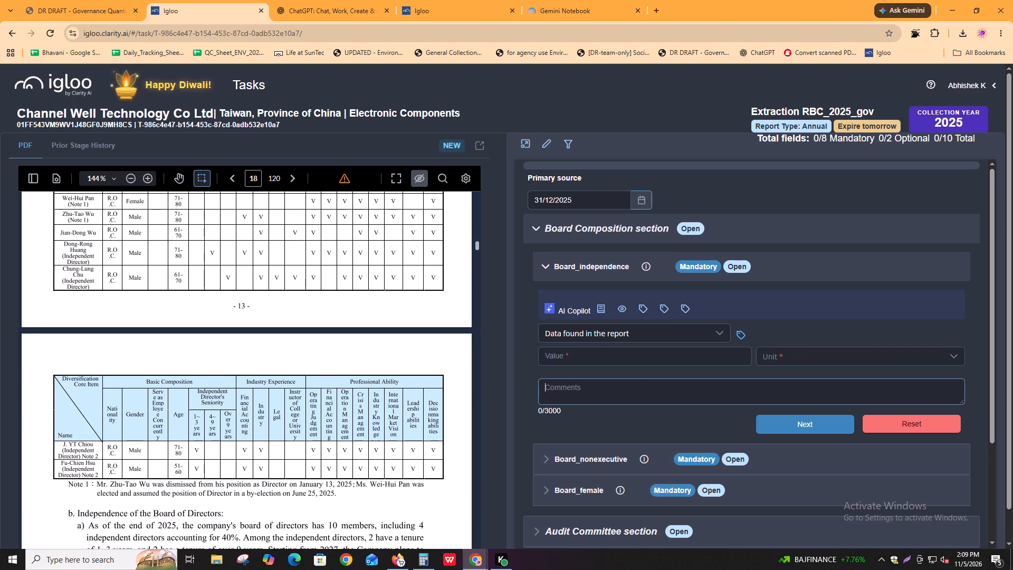
{"action": "type", "text": "(4/10"}
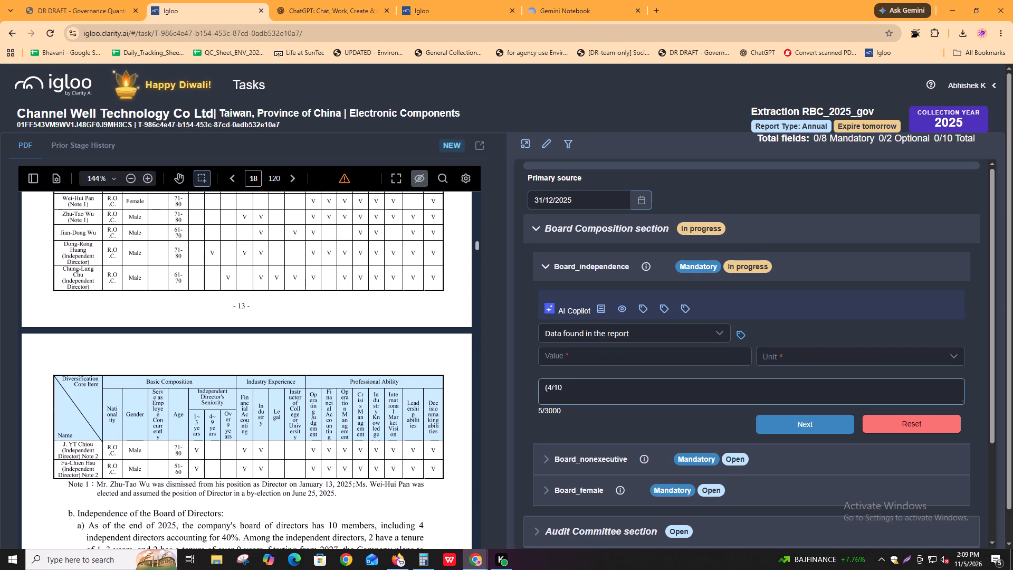
{"action": "key", "text": "shift+parenright"}
{"action": "type", "text": "*100 ="}
{"action": "key", "text": "space"}
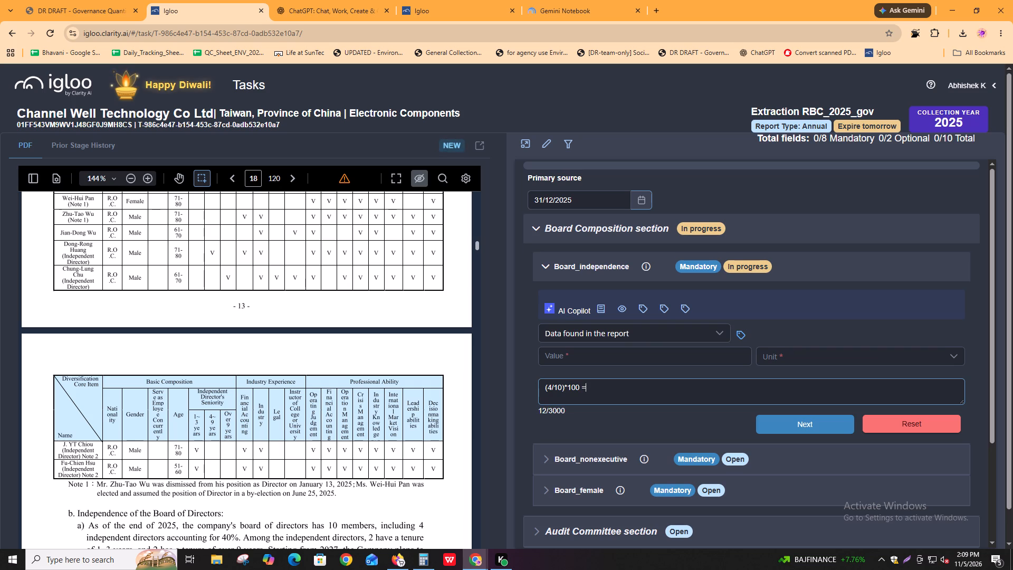
{"action": "type", "text": "40"}
{"action": "key", "text": "shift+percent"}
Set the Board_independence value to 40 with percentage (%) as the unit.
{"action": "left_click", "coordinate": [571, 360]}
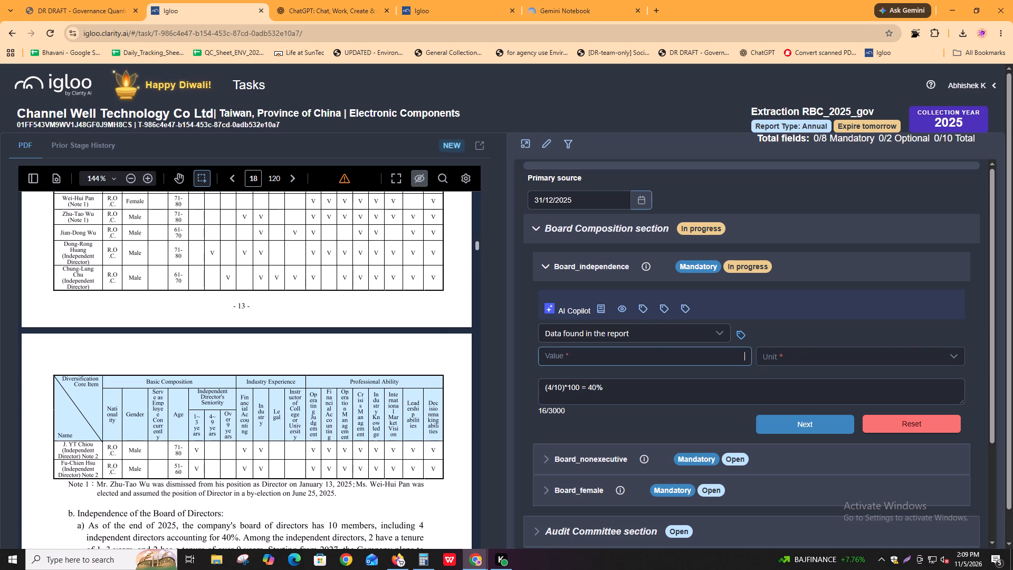
{"action": "type", "text": "40"}
{"action": "key", "text": "Tab"}
{"action": "key", "text": "Return"}
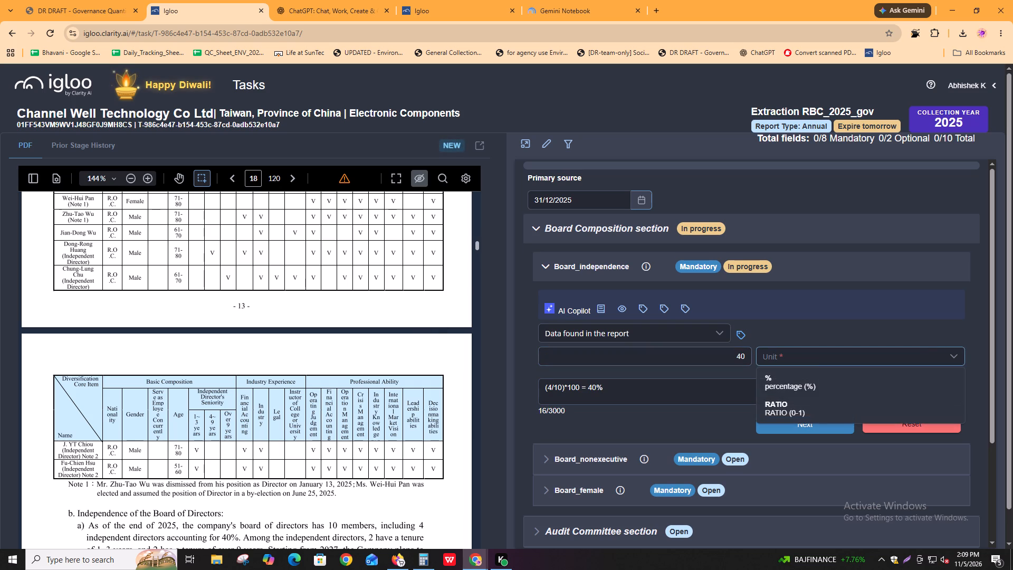
{"action": "key", "text": "Down"}
{"action": "key", "text": "Return"}
Tag the Board_independence source by highlighting the "Independence of the Board of Directors" heading and the opening sentence of paragraph a).
{"action": "key", "text": "alt+Tab"}
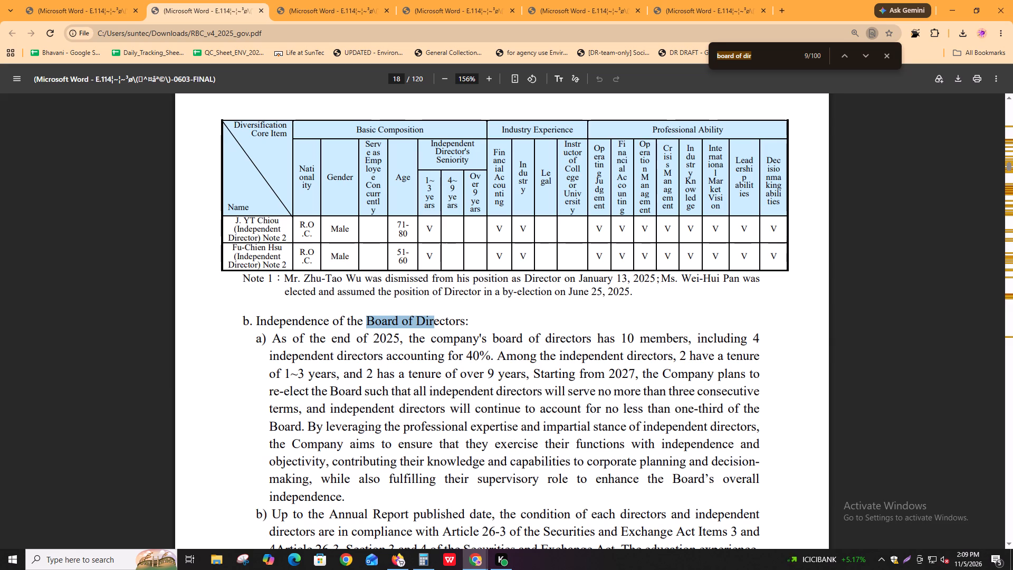
{"action": "key", "text": "alt+Tab"}
{"action": "scroll", "coordinate": [264, 444], "scroll_direction": "down", "scroll_amount": 3}
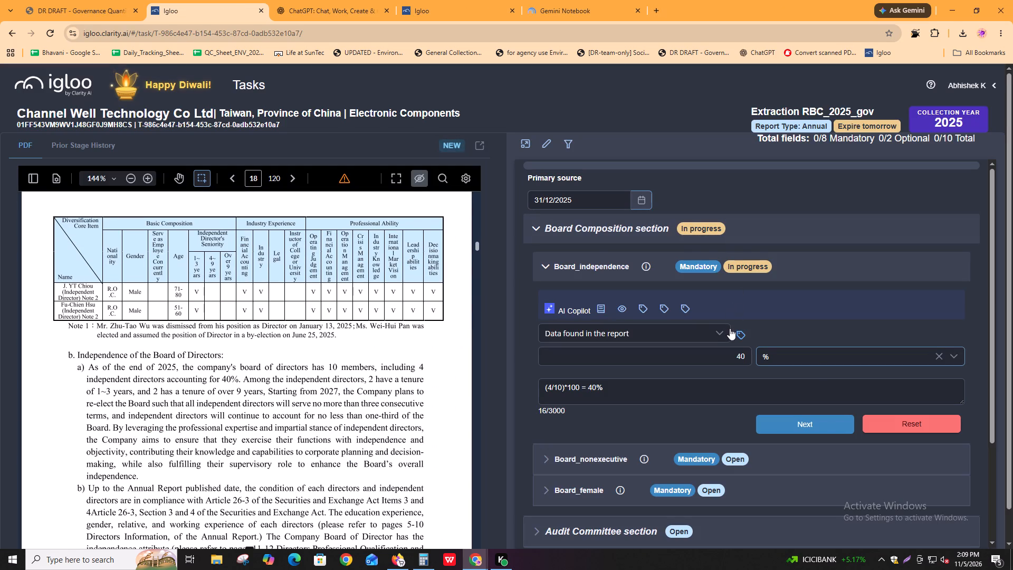
{"action": "left_click", "coordinate": [739, 331]}
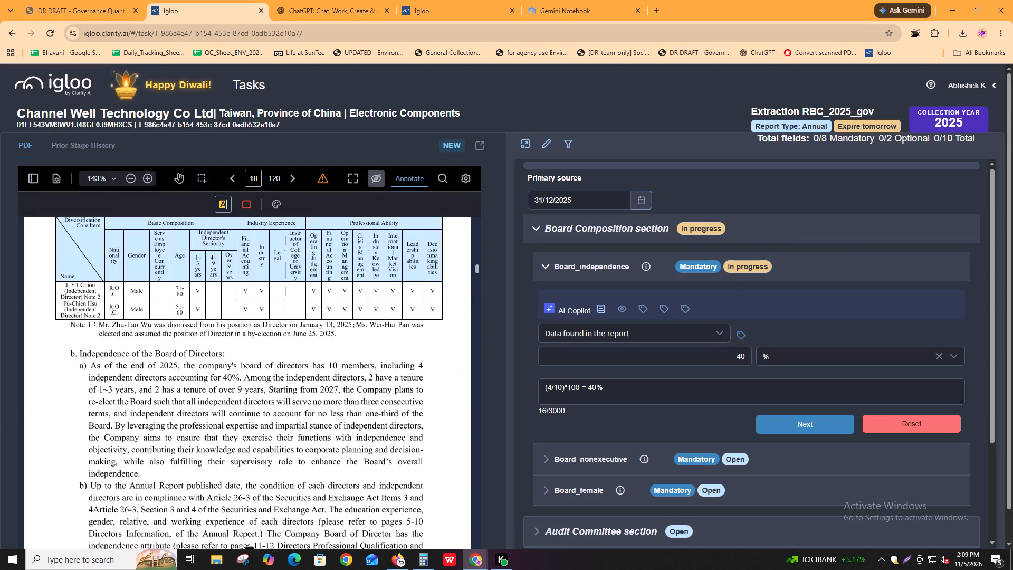
{"action": "left_click_drag", "start_coordinate": [67, 351], "coordinate": [259, 383]}
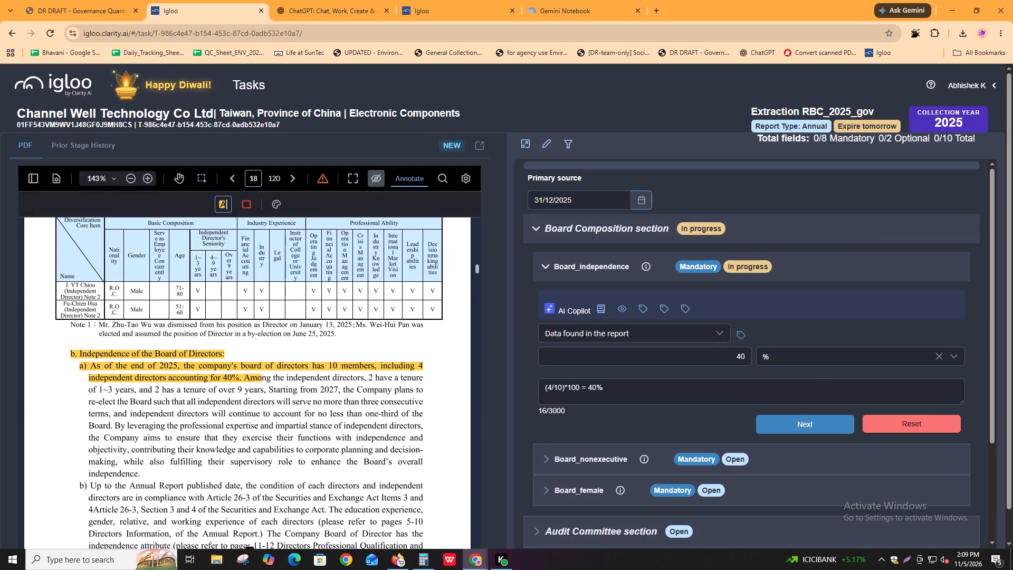
Shorten the Board_independence source highlight in paragraph a) so that it ends at "accounting for 40%.".
{"action": "left_click_drag", "start_coordinate": [259, 383], "coordinate": [238, 383]}
{"action": "scroll", "coordinate": [175, 464], "scroll_direction": "down", "scroll_amount": 2}
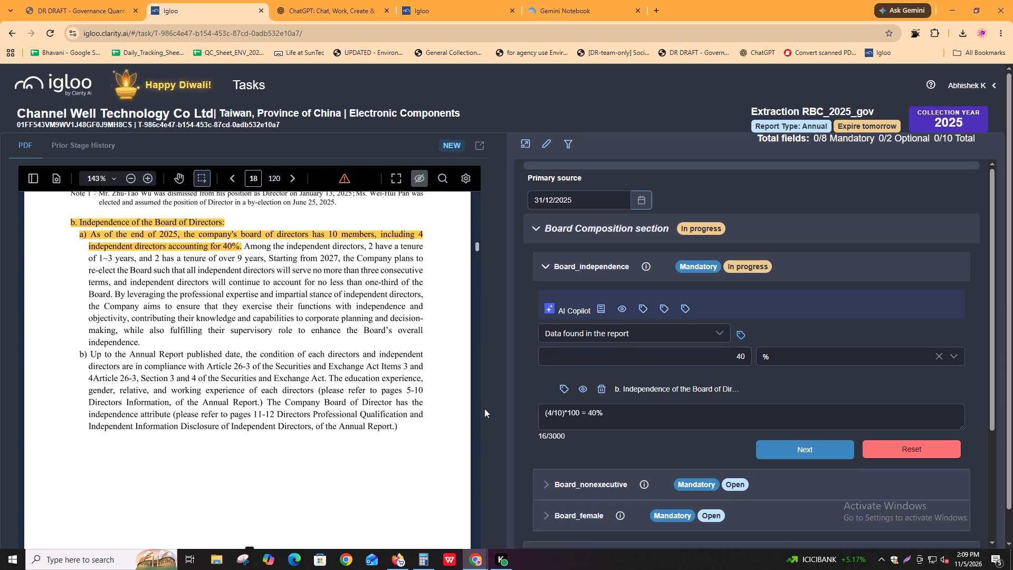
Check the further "board of dir" matches in the separate annual report PDF, from page 18 through the manager remuneration table on page 25.
{"action": "scroll", "coordinate": [351, 419], "scroll_direction": "up", "scroll_amount": 6}
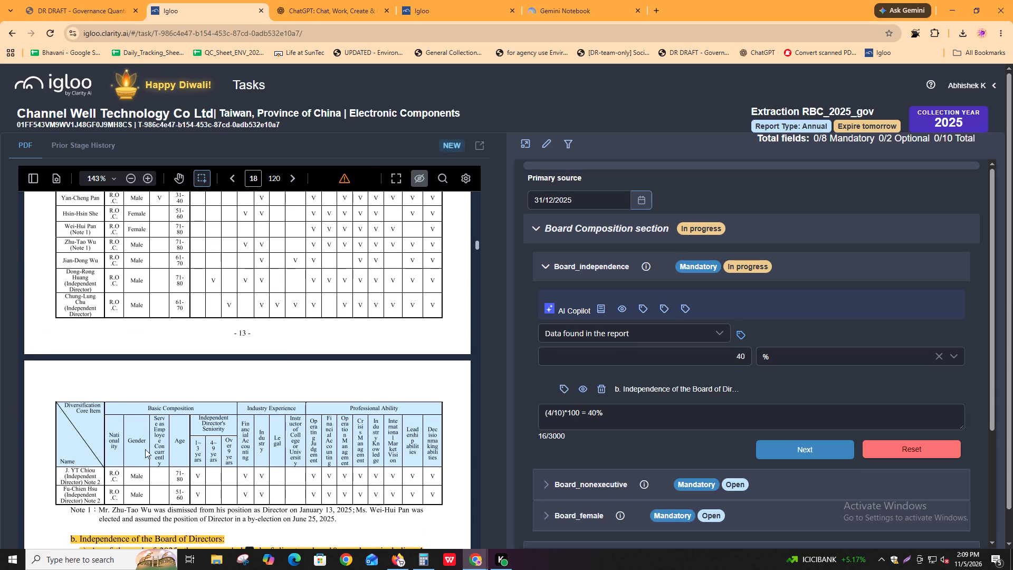
{"action": "key", "text": "alt+Tab"}
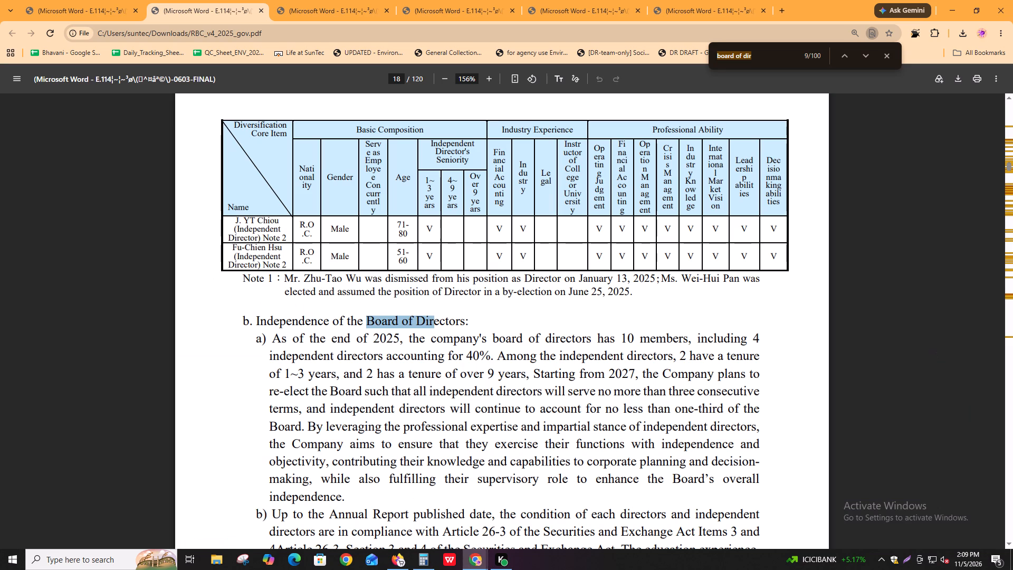
{"action": "key", "text": "ctrl+f"}
{"action": "key", "text": "Return"}
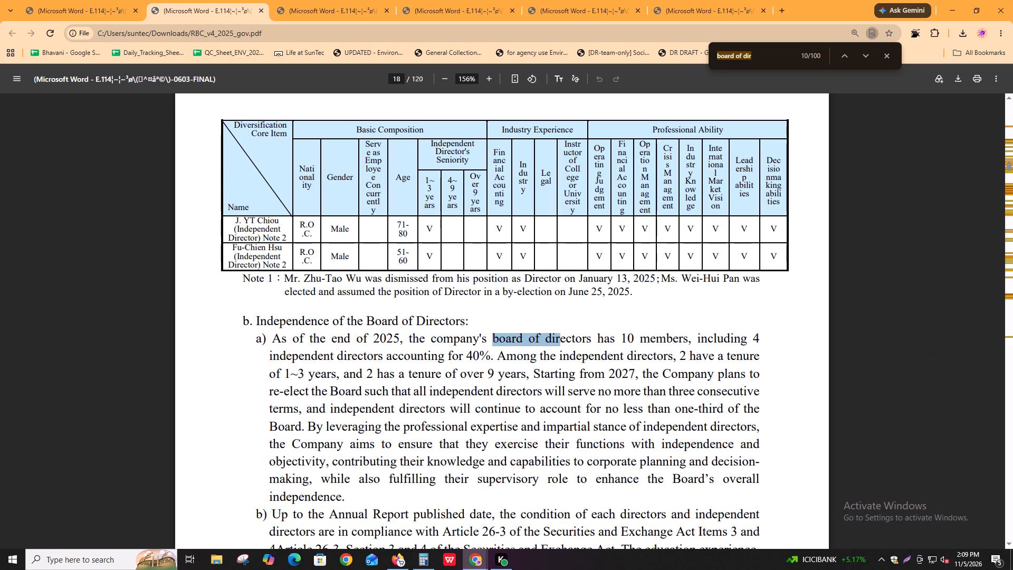
{"action": "key", "text": "Return"}
{"action": "key", "text": "Return"}
{"action": "key", "text": "Return"}
{"action": "key", "text": "Return"}
{"action": "key", "text": "Return"}
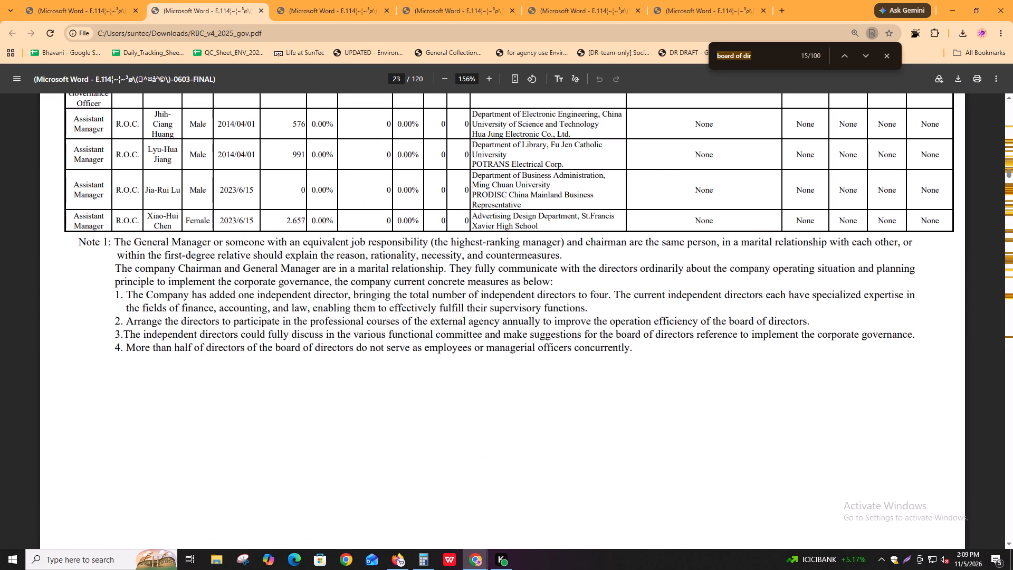
{"action": "key", "text": "Return"}
{"action": "key", "text": "Return"}
{"action": "key", "text": "shift+Return"}
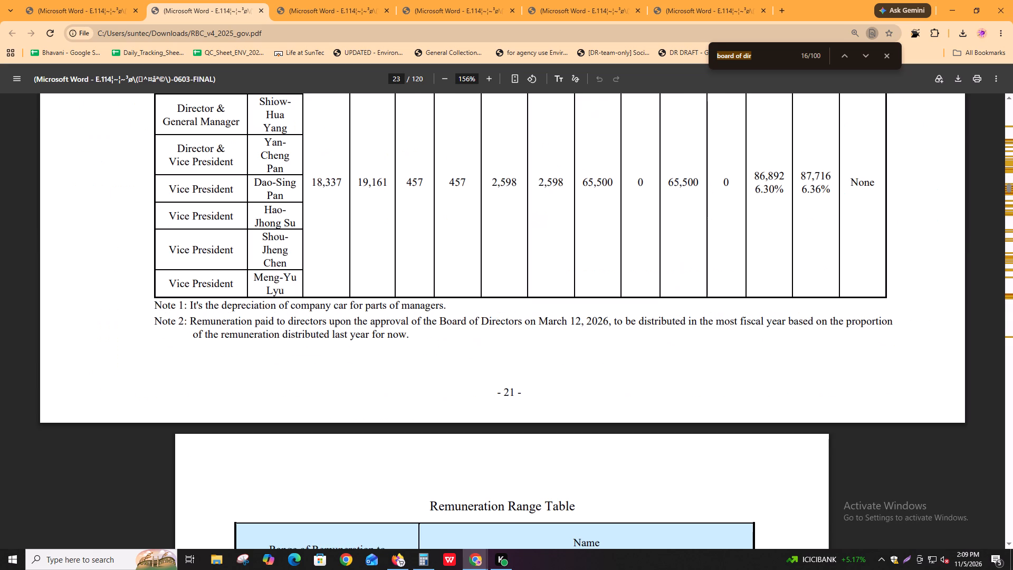
{"action": "key", "text": "Return"}
{"action": "key", "text": "Return"}
{"action": "key", "text": "shift+Return"}
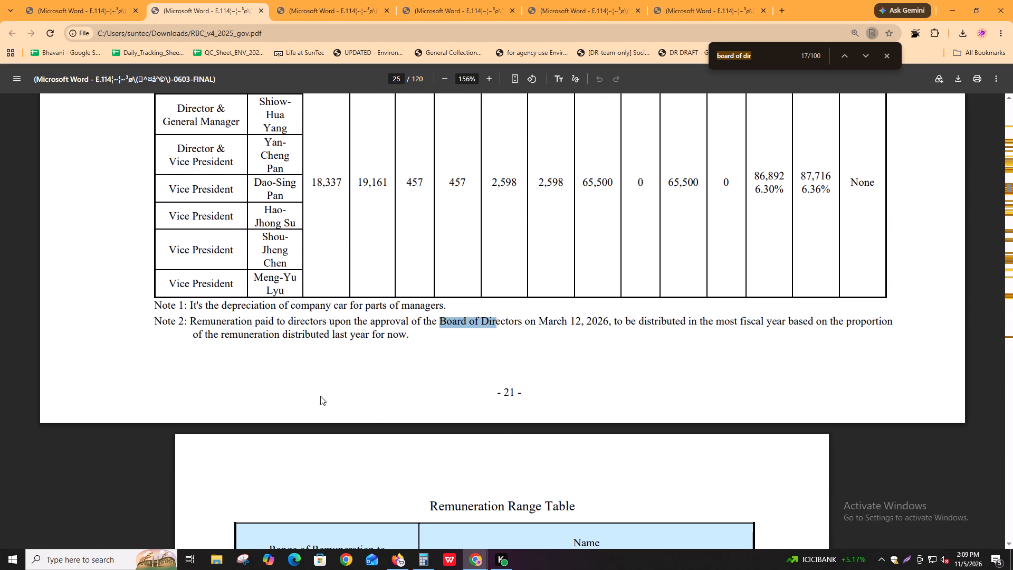
{"action": "scroll", "coordinate": [349, 420], "scroll_direction": "up", "scroll_amount": 8}
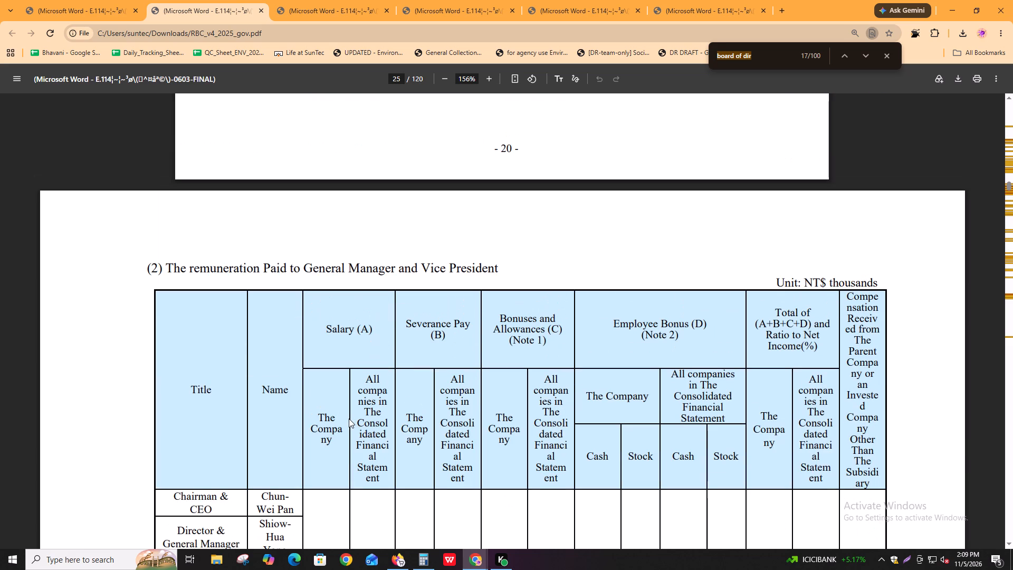
{"action": "scroll", "coordinate": [349, 419], "scroll_direction": "down", "scroll_amount": 5}
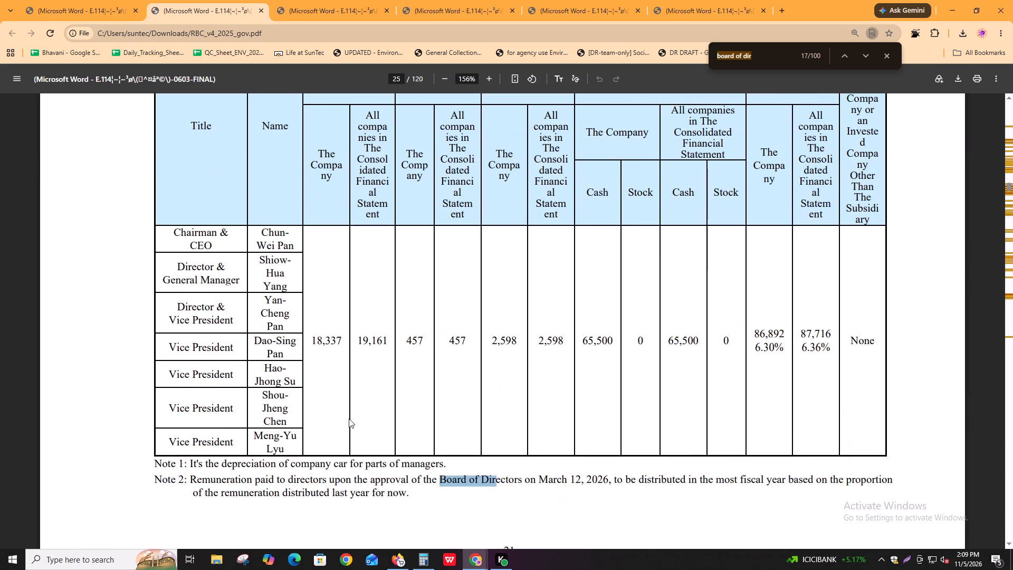
Search the annual report for "independen" and examine the shareholding status table of directors on pages 9 and 10.
{"action": "key", "text": "ctrl+f"}
{"action": "type", "text": "indepened"}
{"action": "key", "text": "BackSpace"}
{"action": "key", "text": "BackSpace"}
{"action": "type", "text": "den"}
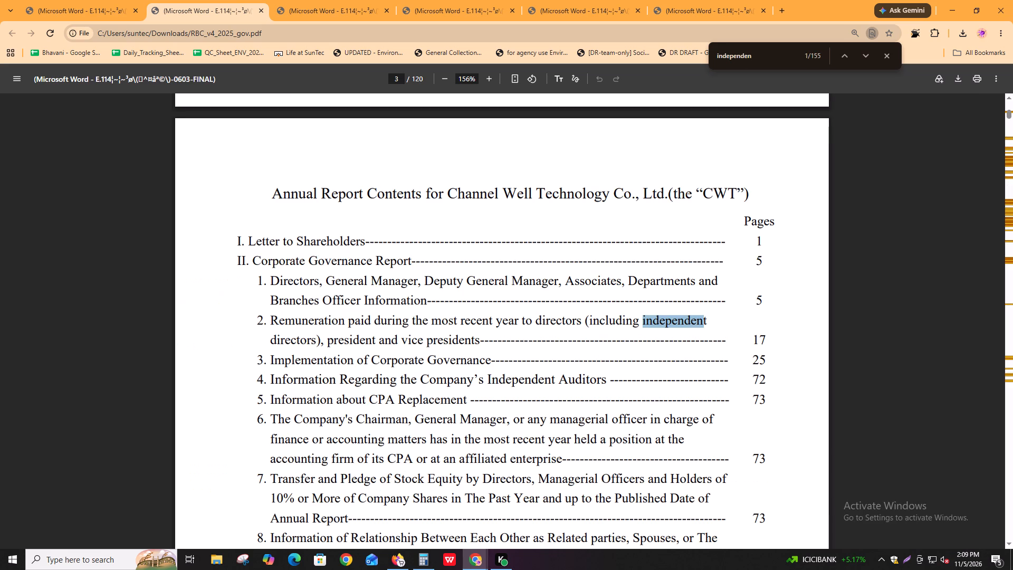
{"action": "key", "text": "Return"}
{"action": "key", "text": "Return"}
{"action": "key", "text": "shift+Return"}
{"action": "key", "text": "Return"}
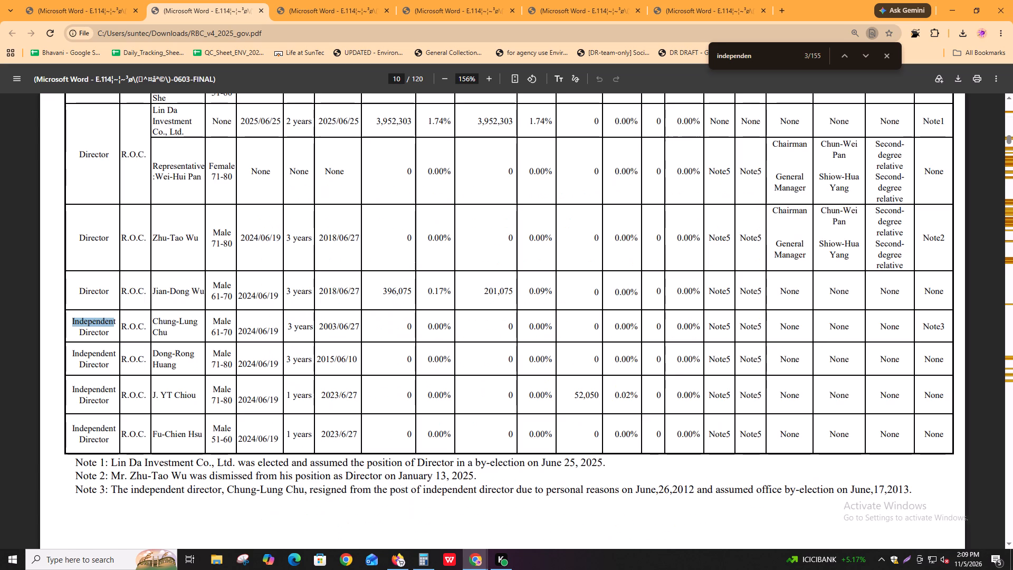
{"action": "scroll", "coordinate": [374, 345], "scroll_direction": "up", "scroll_amount": 14}
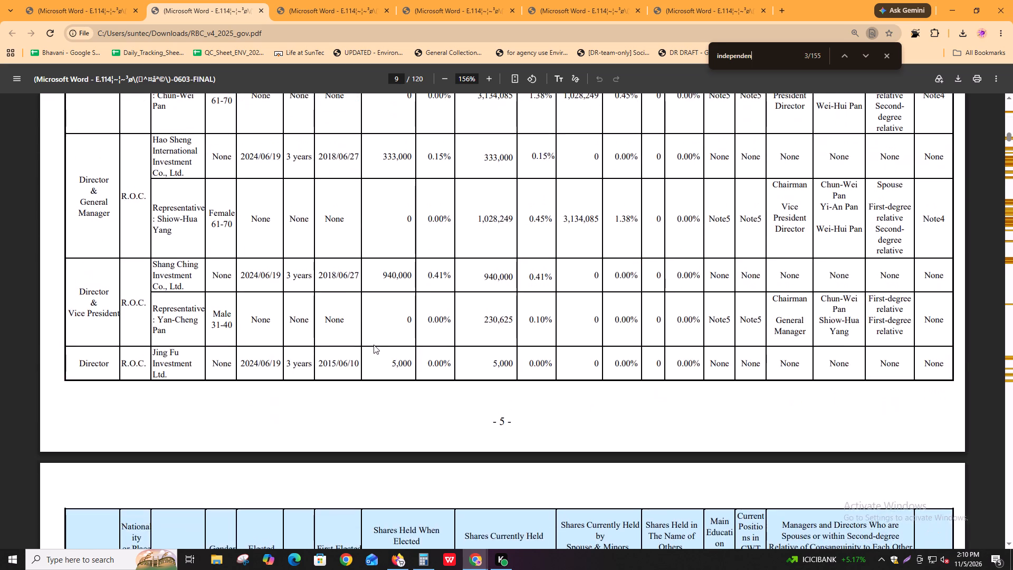
{"action": "scroll", "coordinate": [374, 345], "scroll_direction": "up", "scroll_amount": 3}
{"action": "scroll", "coordinate": [374, 345], "scroll_direction": "down", "scroll_amount": 2}
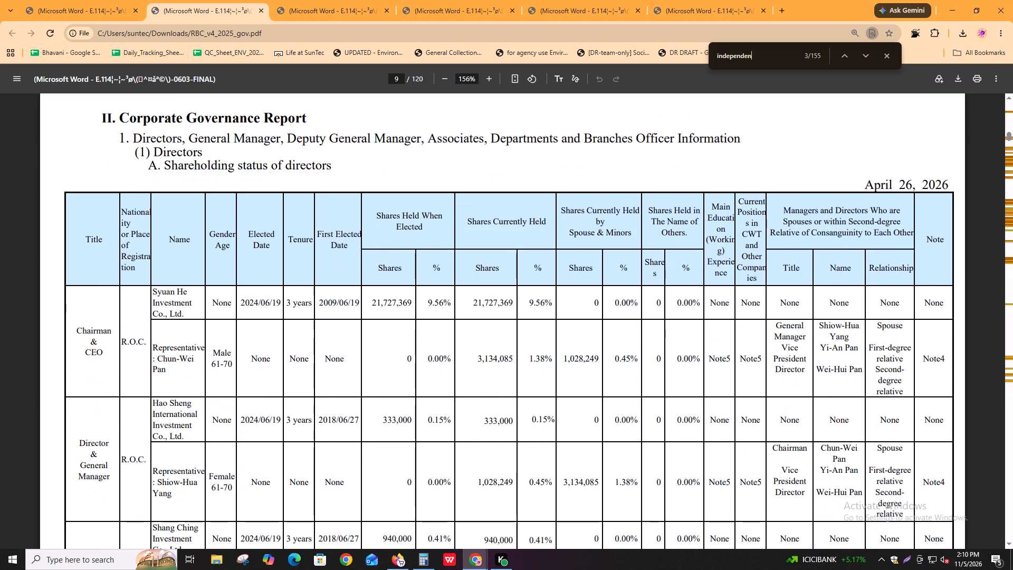
{"action": "scroll", "coordinate": [326, 200], "scroll_direction": "down", "scroll_amount": 7}
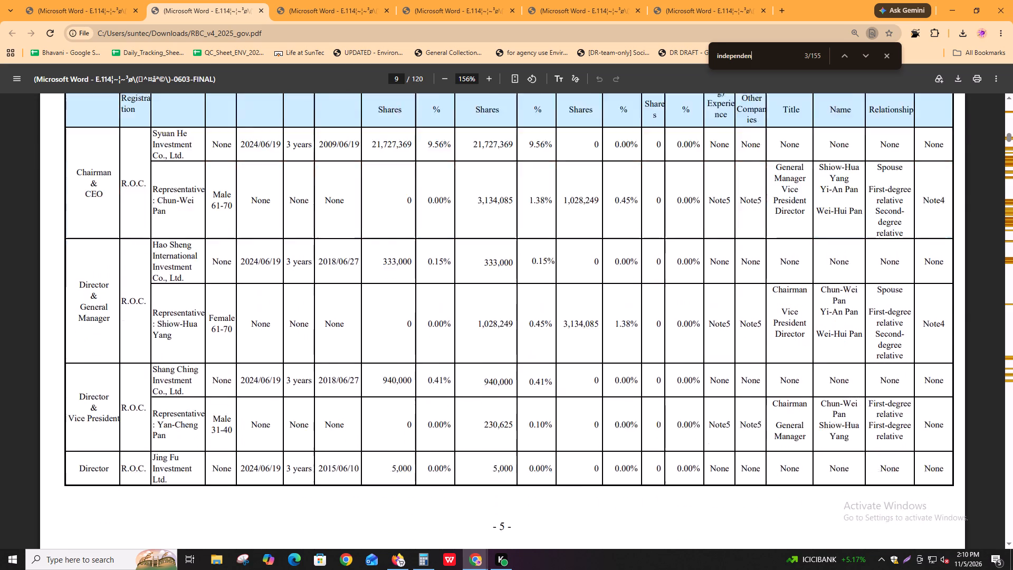
{"action": "scroll", "coordinate": [347, 229], "scroll_direction": "down", "scroll_amount": 10}
Switch to Igloo and bring up page 10 of the report in its document viewer.
{"action": "key", "text": "alt+Tab"}
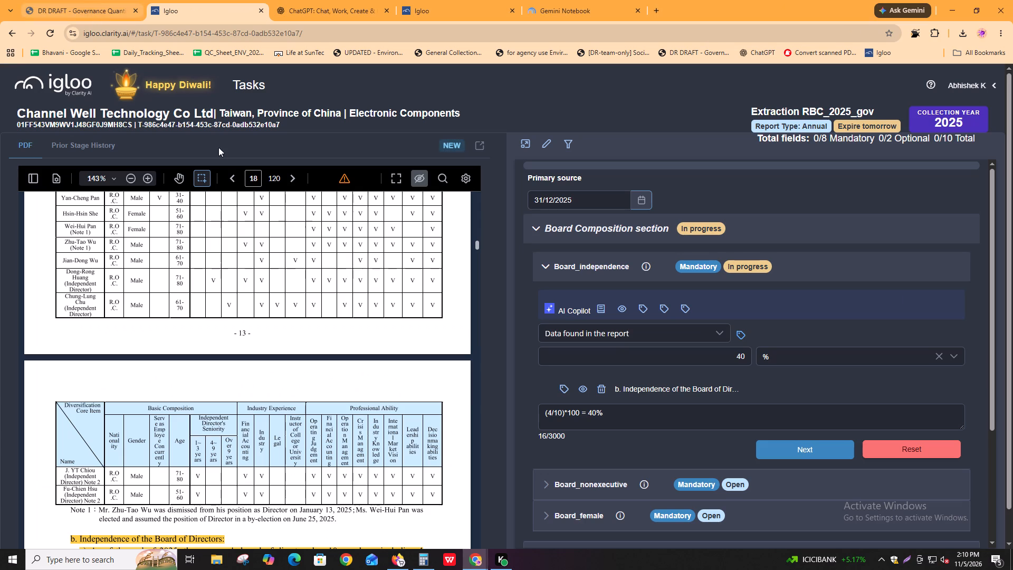
{"action": "left_click", "coordinate": [257, 180]}
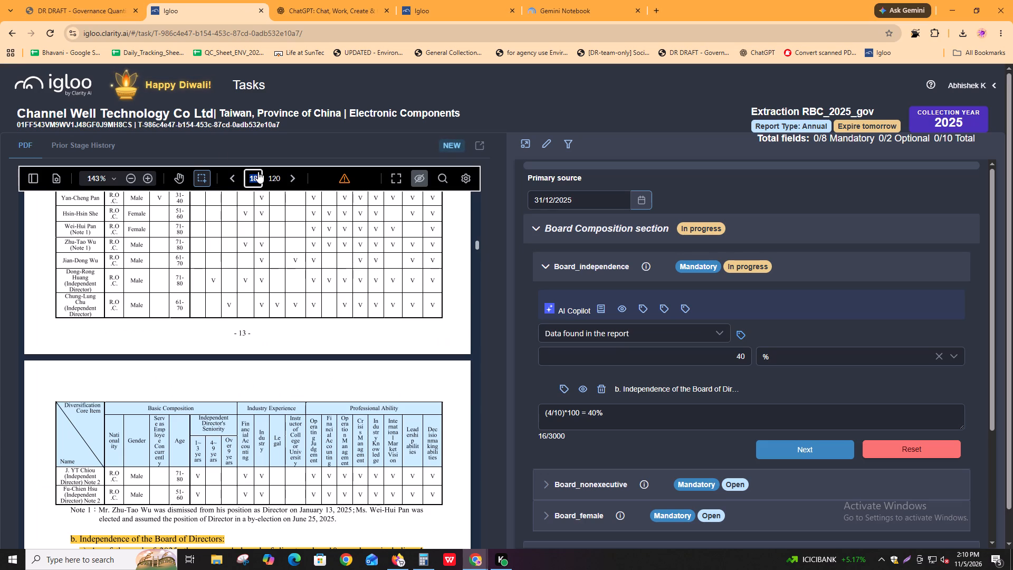
{"action": "type", "text": "10"}
{"action": "key", "text": "Return"}
Return to the separate report PDF and check the "independen" matches from the page 10 directors table through Note 4 on page 11.
{"action": "key", "text": "alt+Tab"}
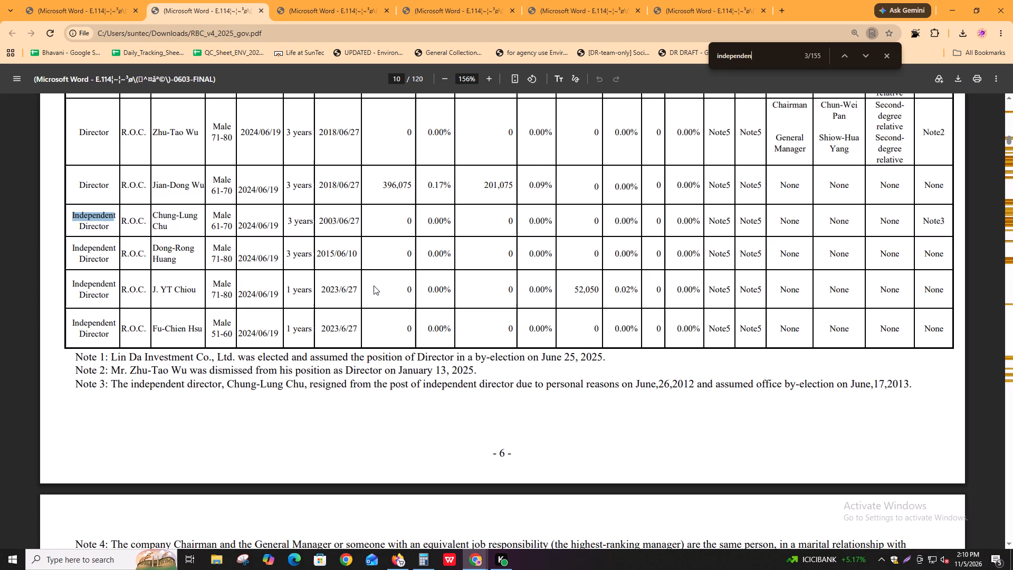
{"action": "key", "text": "ctrl+f"}
{"action": "key", "text": "Return"}
{"action": "key", "text": "Return"}
{"action": "key", "text": "Return"}
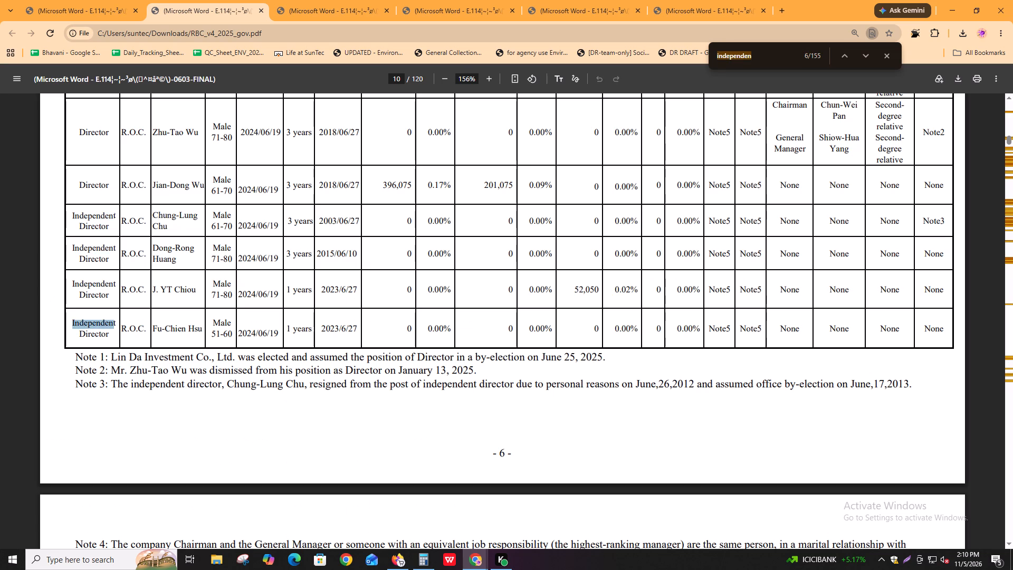
{"action": "key", "text": "Return"}
{"action": "key", "text": "Return"}
{"action": "key", "text": "Return"}
{"action": "key", "text": "Return"}
{"action": "key", "text": "shift+Return"}
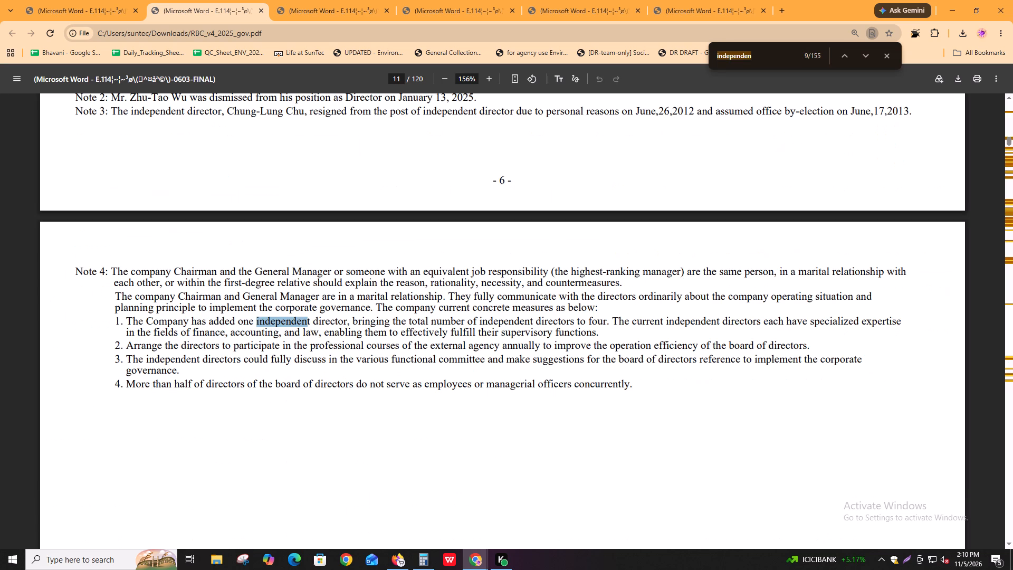
{"action": "key", "text": "Return"}
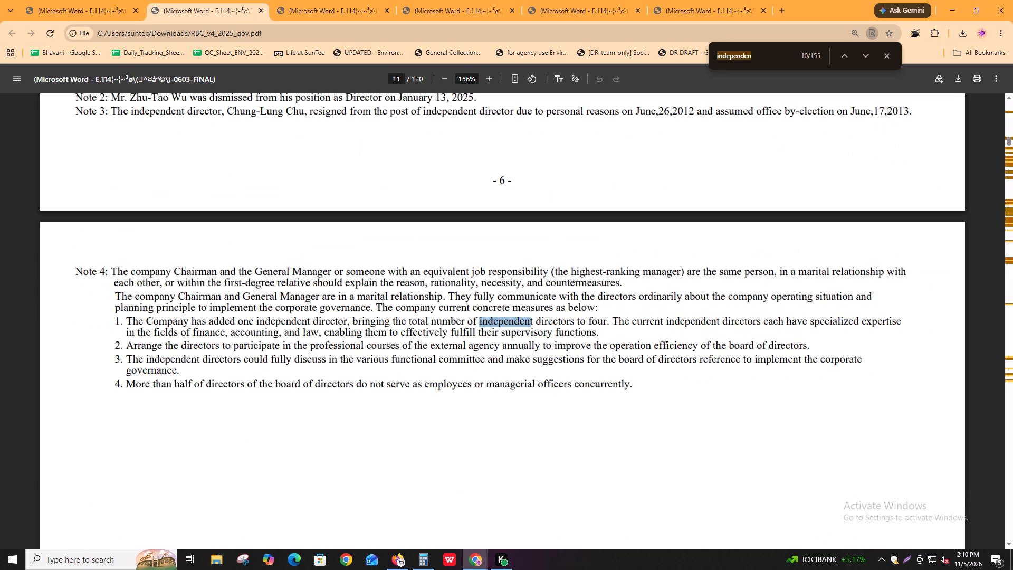
{"action": "key", "text": "Return"}
{"action": "key", "text": "Return"}
{"action": "key", "text": "Return"}
{"action": "key", "text": "shift+Return"}
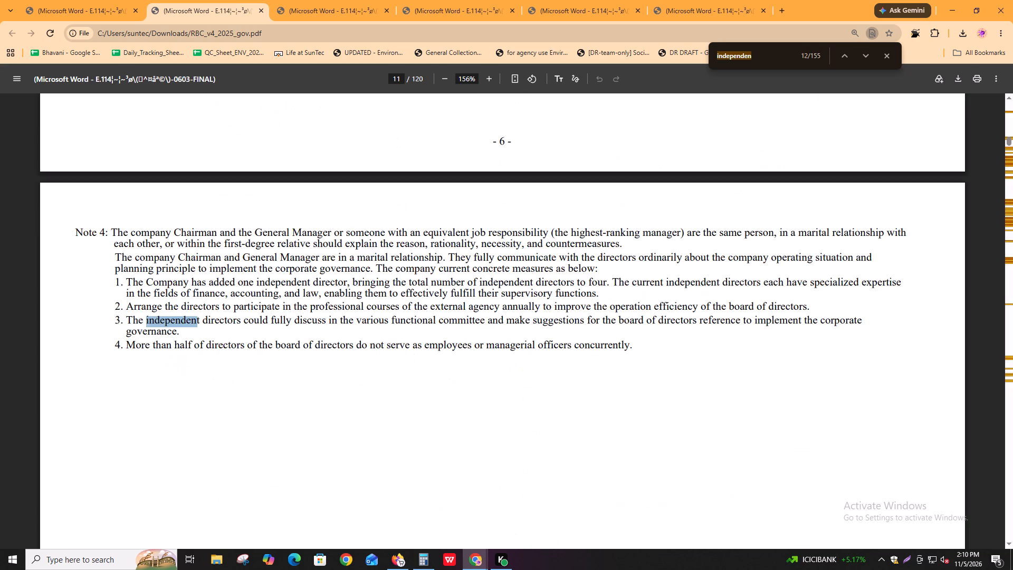
Check the "independen" matches in the directors' education and current positions table, continuing to section D on professional qualifications and independence.
{"action": "key", "text": "Return"}
{"action": "key", "text": "Return"}
{"action": "key", "text": "shift+Return"}
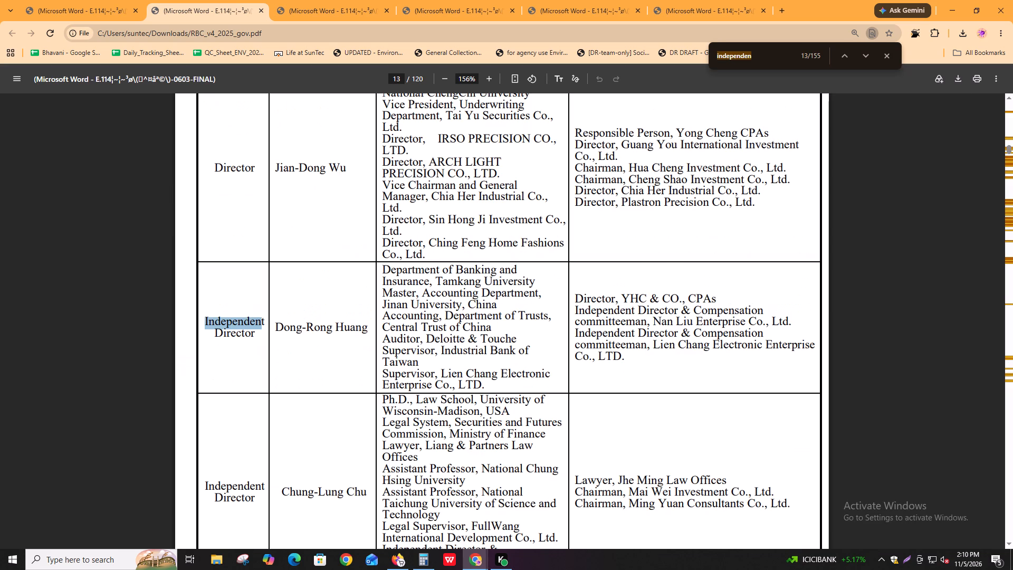
{"action": "key", "text": "Return"}
{"action": "key", "text": "Return"}
{"action": "key", "text": "Return"}
{"action": "key", "text": "Return"}
{"action": "key", "text": "Return"}
{"action": "key", "text": "Return"}
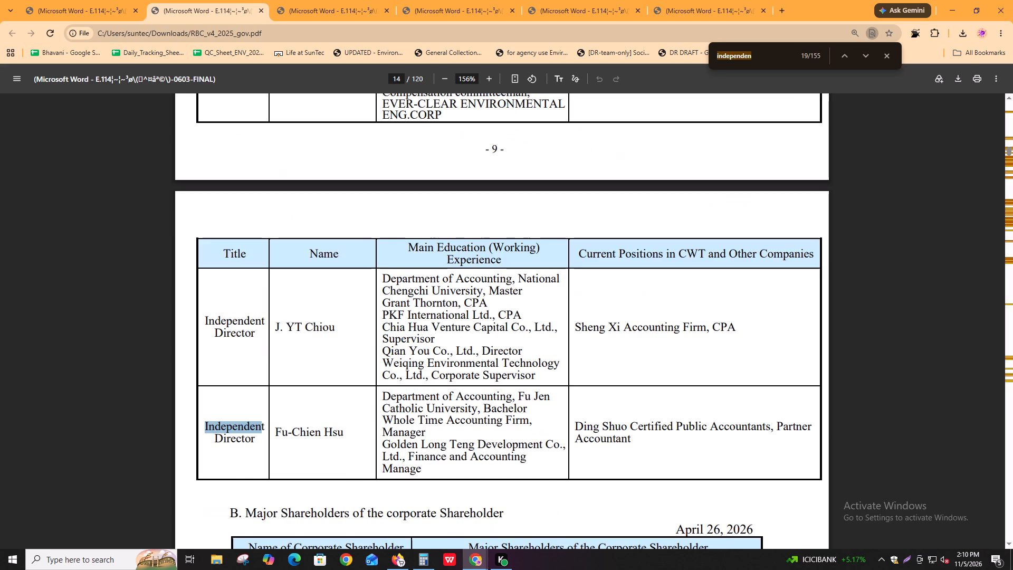
{"action": "key", "text": "Return"}
{"action": "key", "text": "Return"}
{"action": "key", "text": "Return"}
{"action": "key", "text": "Return"}
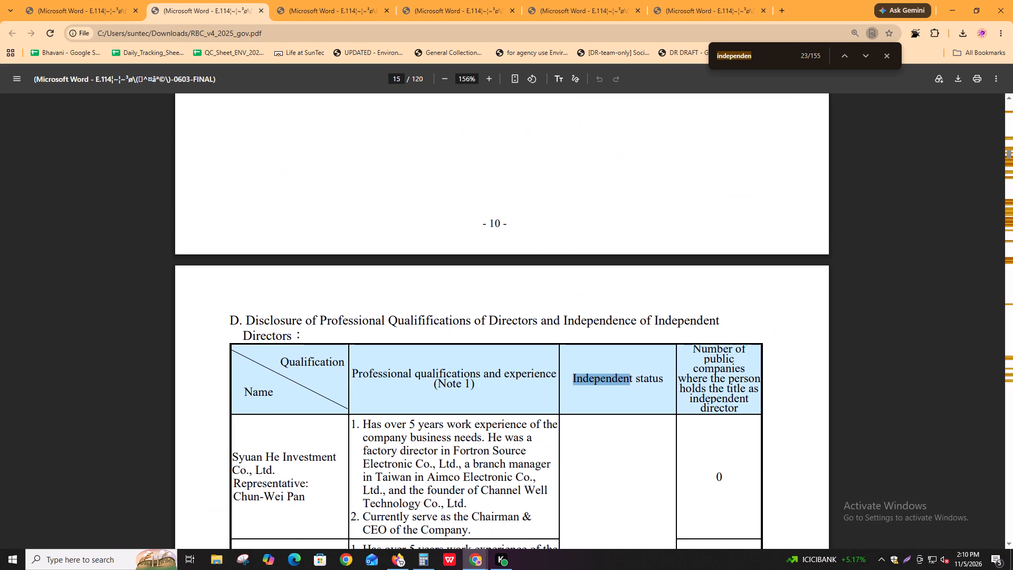
Check the "independen" matches through the section D table, Note 1 below it, and the opening of section E on board diversity and independence.
{"action": "key", "text": "Return"}
{"action": "key", "text": "Return"}
{"action": "key", "text": "Return"}
{"action": "key", "text": "Return"}
{"action": "key", "text": "Return"}
{"action": "key", "text": "Return"}
{"action": "key", "text": "Return"}
{"action": "key", "text": "Return"}
{"action": "key", "text": "Return"}
{"action": "key", "text": "Return"}
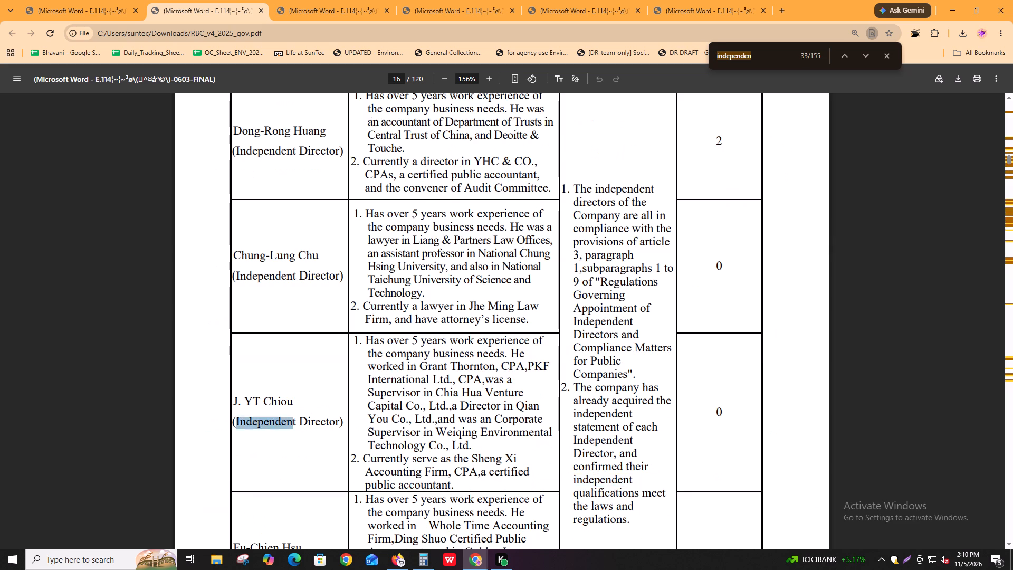
{"action": "key", "text": "Return"}
{"action": "key", "text": "Return"}
{"action": "key", "text": "Return"}
{"action": "key", "text": "Return"}
{"action": "key", "text": "shift+Return"}
{"action": "key", "text": "shift+Return"}
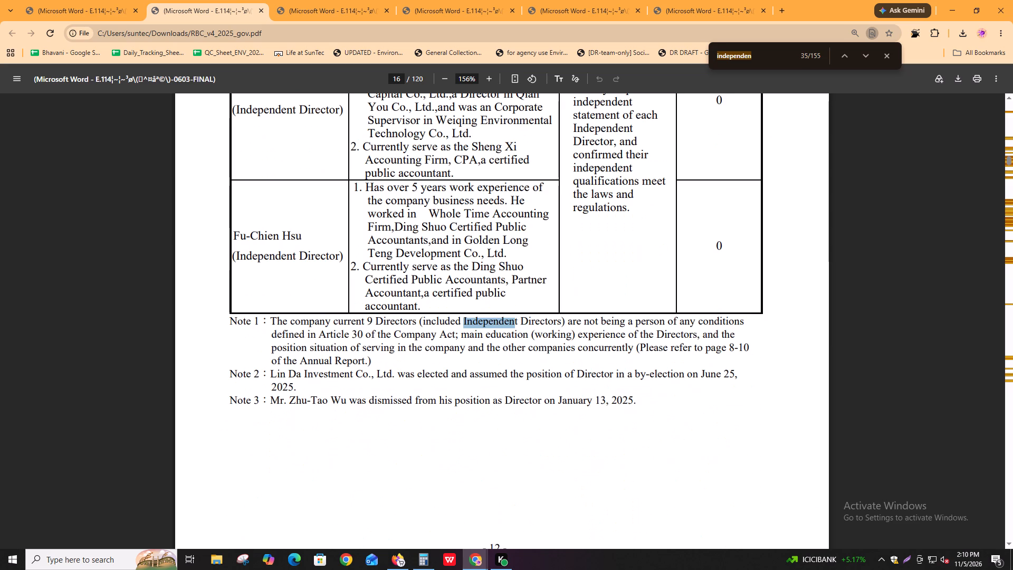
{"action": "key", "text": "Return"}
{"action": "key", "text": "shift+Return"}
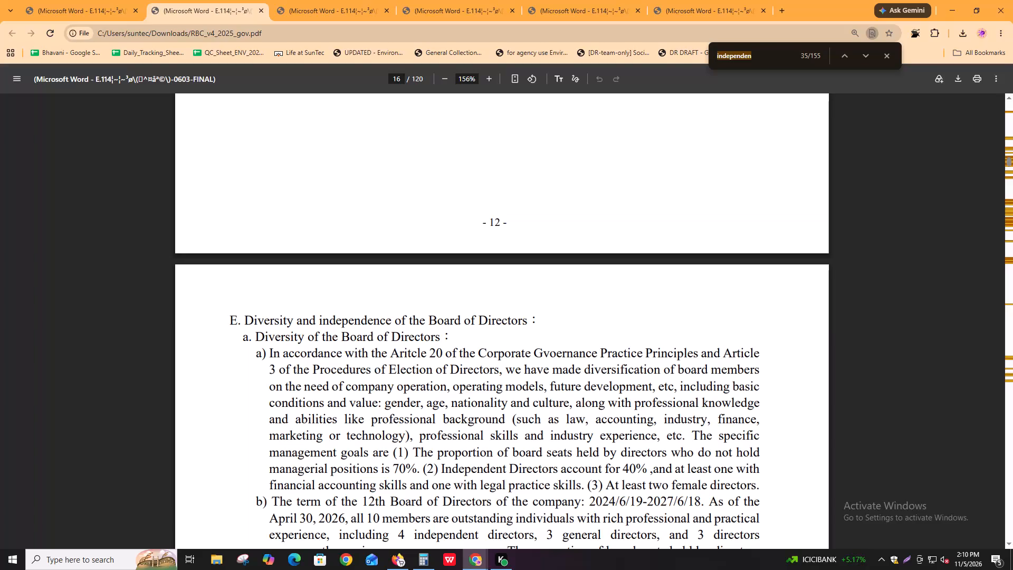
Review the directors listed across both pages of the section D qualifications table, together with Notes 1 to 3.
{"action": "scroll", "coordinate": [548, 457], "scroll_direction": "up", "scroll_amount": 4}
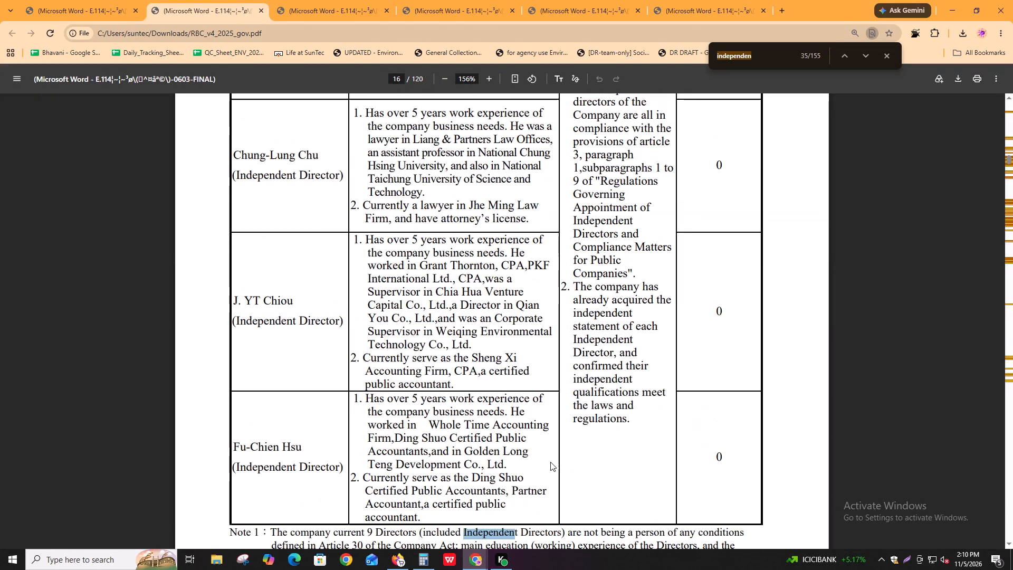
{"action": "scroll", "coordinate": [550, 462], "scroll_direction": "up", "scroll_amount": 2}
{"action": "scroll", "coordinate": [287, 297], "scroll_direction": "up", "scroll_amount": 4}
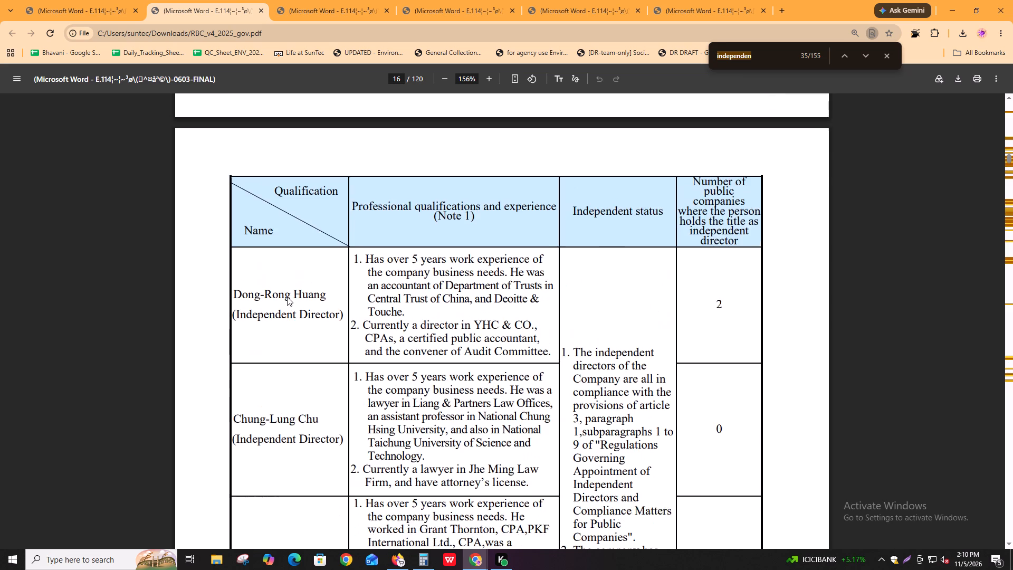
{"action": "scroll", "coordinate": [287, 297], "scroll_direction": "up", "scroll_amount": 12}
{"action": "scroll", "coordinate": [287, 313], "scroll_direction": "down", "scroll_amount": 4}
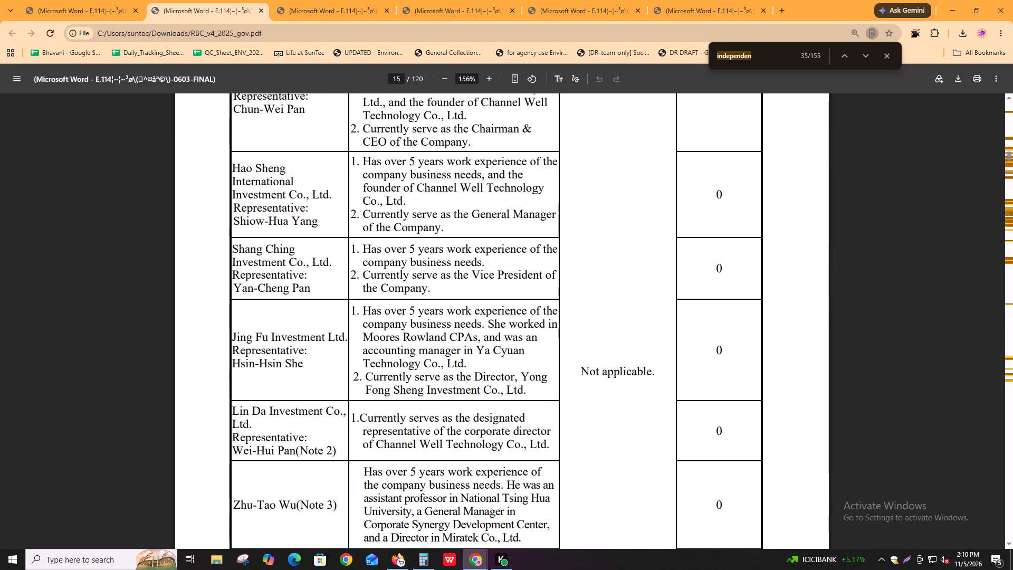
{"action": "scroll", "coordinate": [285, 431], "scroll_direction": "up", "scroll_amount": 3}
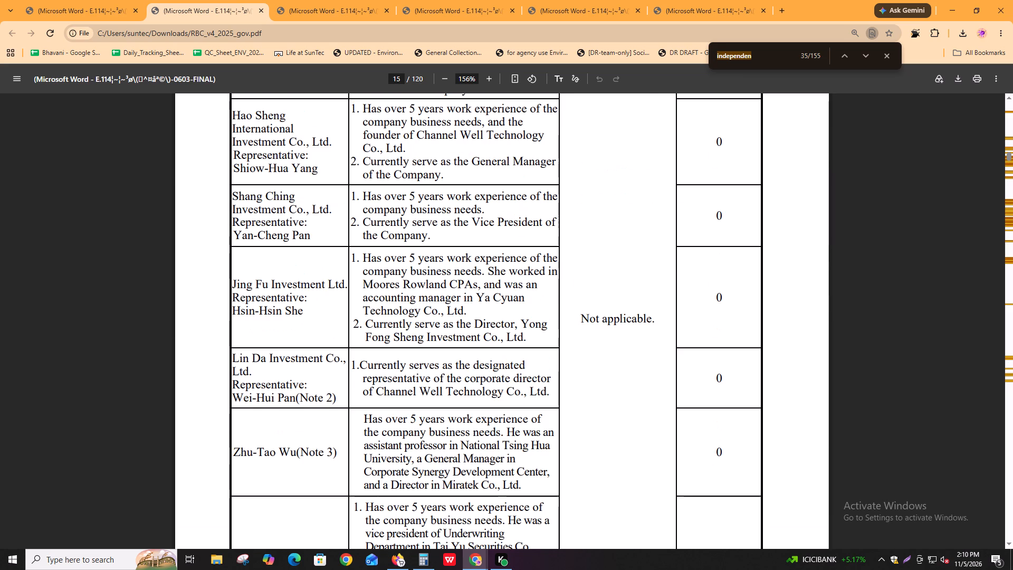
{"action": "scroll", "coordinate": [281, 376], "scroll_direction": "up", "scroll_amount": 3}
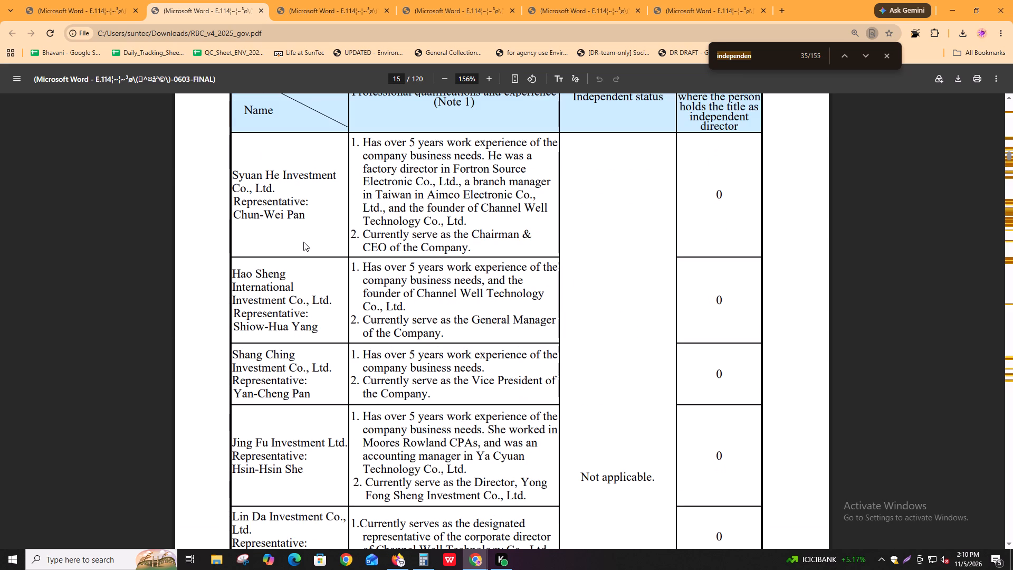
{"action": "scroll", "coordinate": [299, 465], "scroll_direction": "down", "scroll_amount": 18}
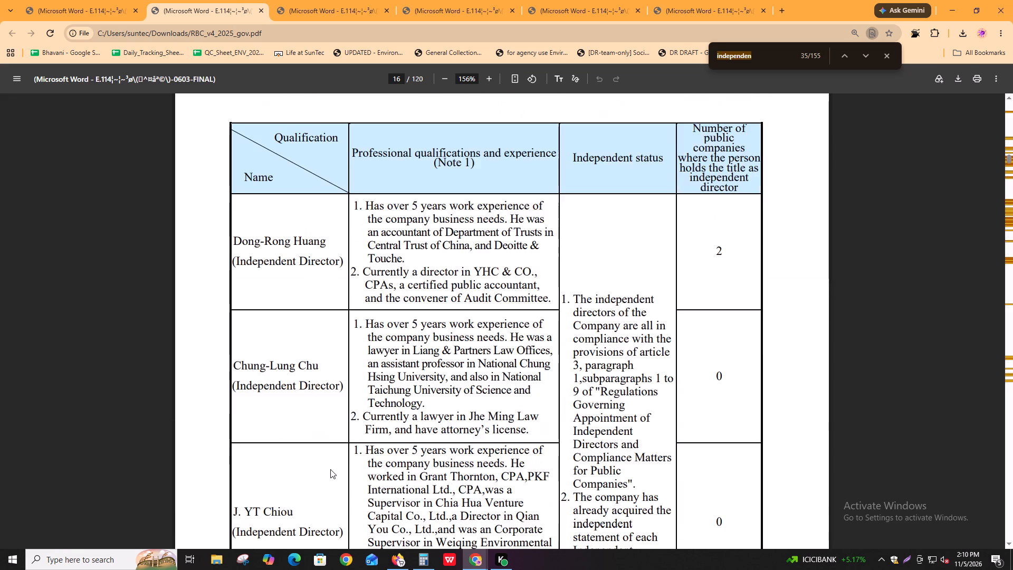
{"action": "scroll", "coordinate": [330, 469], "scroll_direction": "up", "scroll_amount": 5}
{"action": "scroll", "coordinate": [330, 469], "scroll_direction": "down", "scroll_amount": 10}
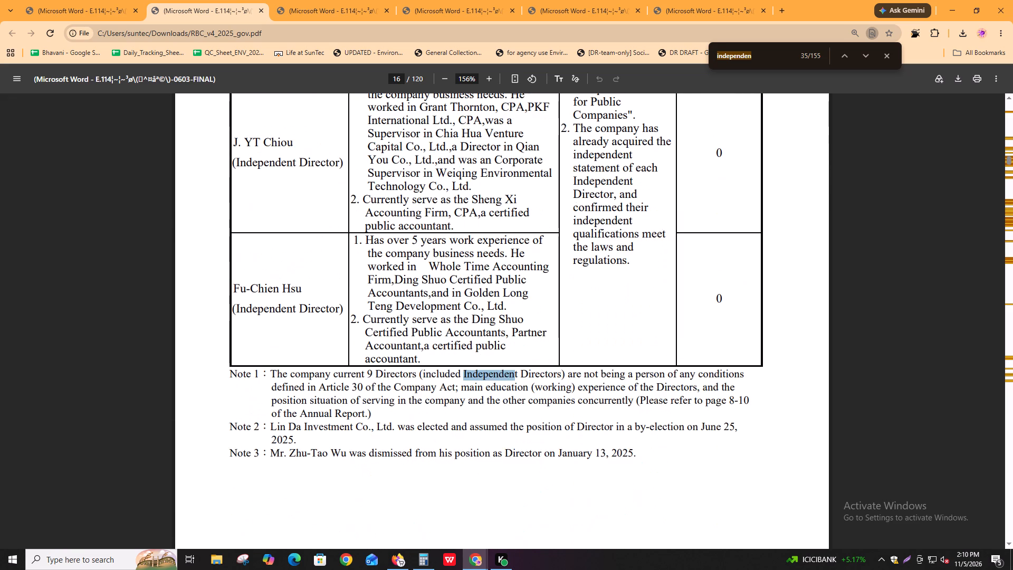
Recheck the independent directors in the section D qualifications table, and go to page 16 of the report in the Igloo task.
{"action": "scroll", "coordinate": [333, 465], "scroll_direction": "up", "scroll_amount": 4}
{"action": "scroll", "coordinate": [372, 450], "scroll_direction": "down", "scroll_amount": 4, "text": "ctrl"}
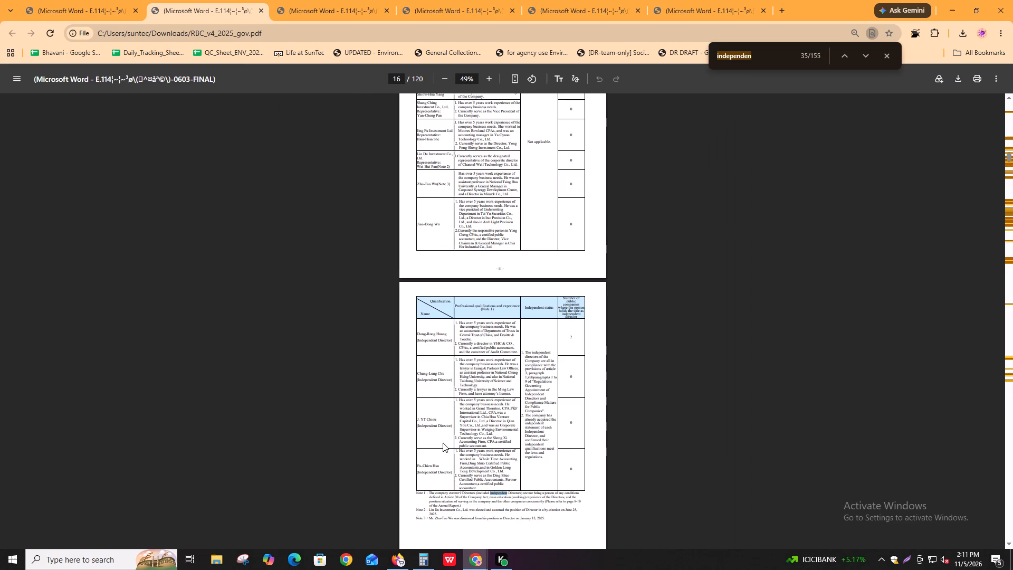
{"action": "scroll", "coordinate": [452, 440], "scroll_direction": "up", "scroll_amount": 2, "text": "ctrl"}
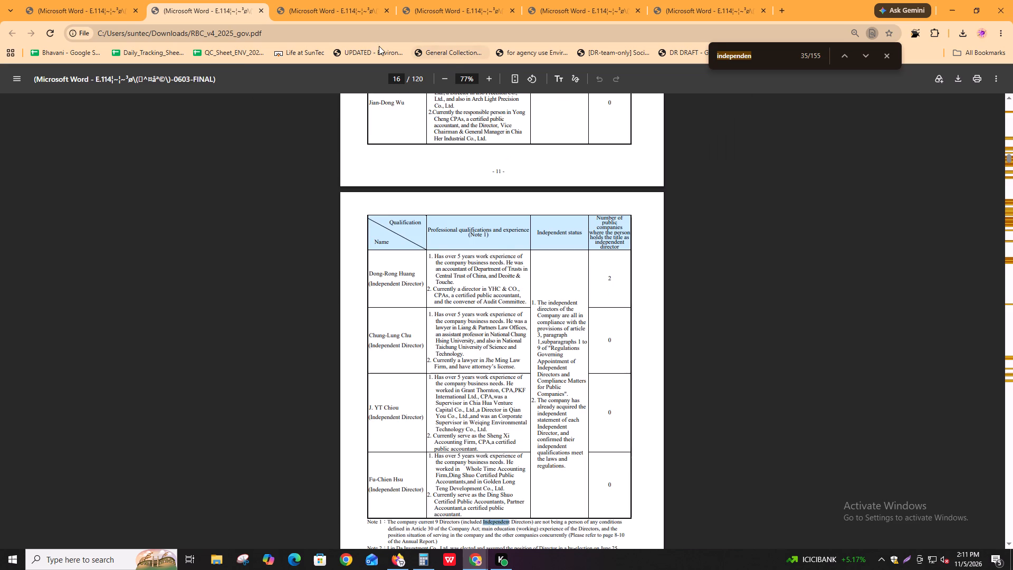
{"action": "key", "text": "alt+Tab"}
{"action": "left_click", "coordinate": [255, 179]}
{"action": "type", "text": "16"}
{"action": "key", "text": "Return"}
{"action": "key", "text": "alt+Tab"}
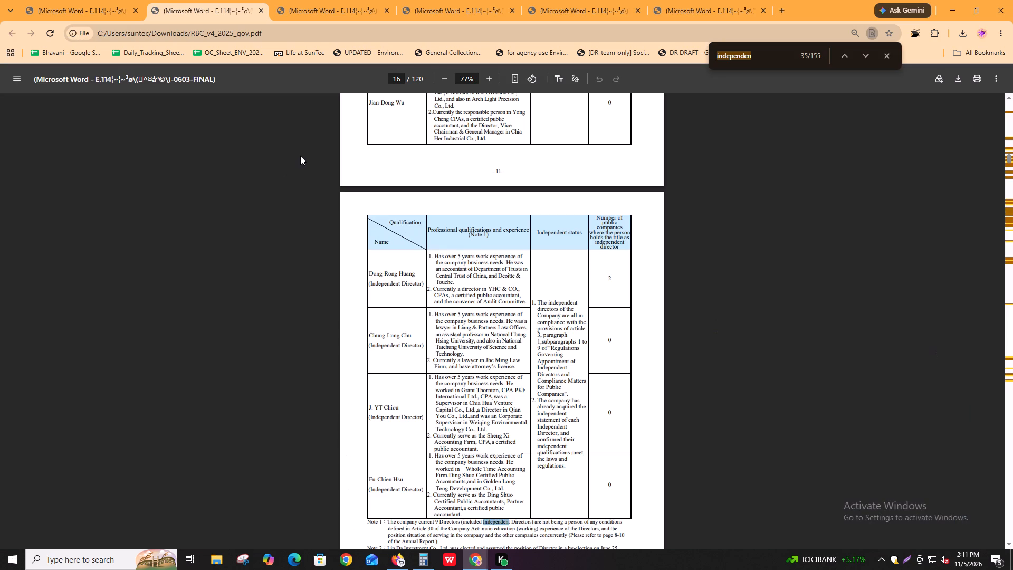
Check the "independen" matches in section E on board diversity, from its heading through paragraphs a) and b), in the separate PDF.
{"action": "key", "text": "ctrl+f"}
{"action": "key", "text": "Return"}
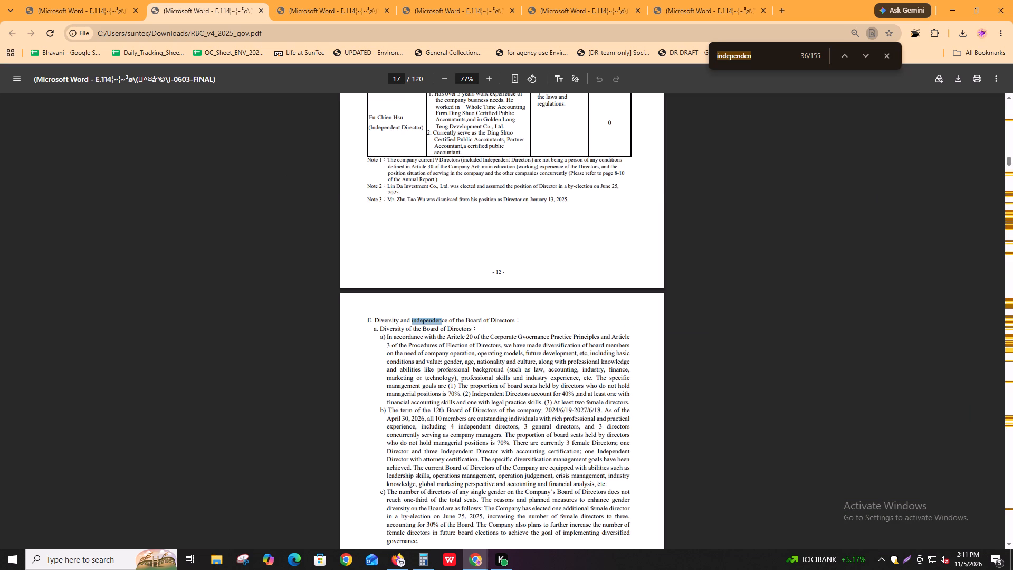
{"action": "scroll", "coordinate": [443, 339], "scroll_direction": "up", "scroll_amount": 1, "text": "ctrl"}
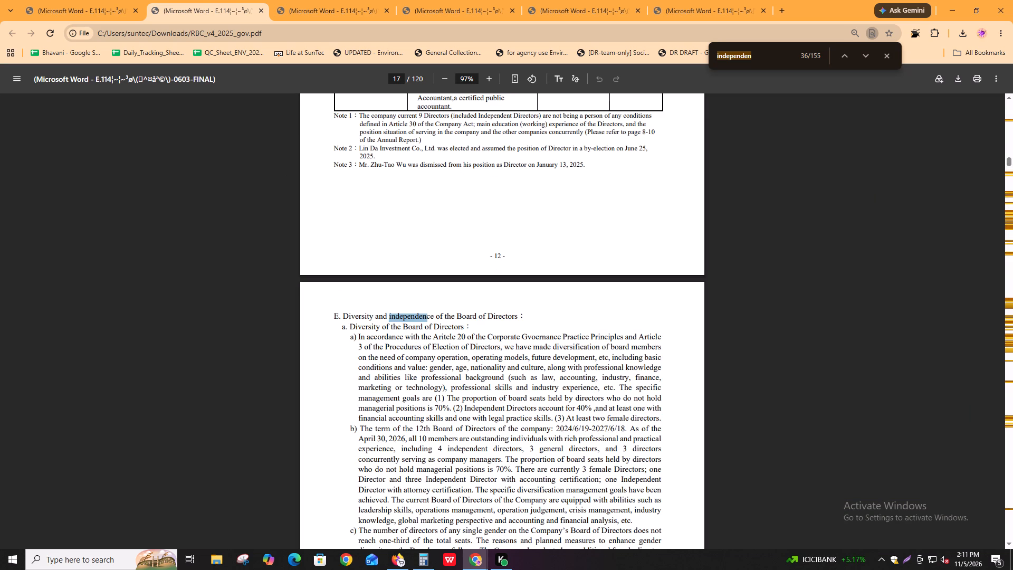
{"action": "scroll", "coordinate": [373, 416], "scroll_direction": "up", "scroll_amount": 3, "text": "ctrl"}
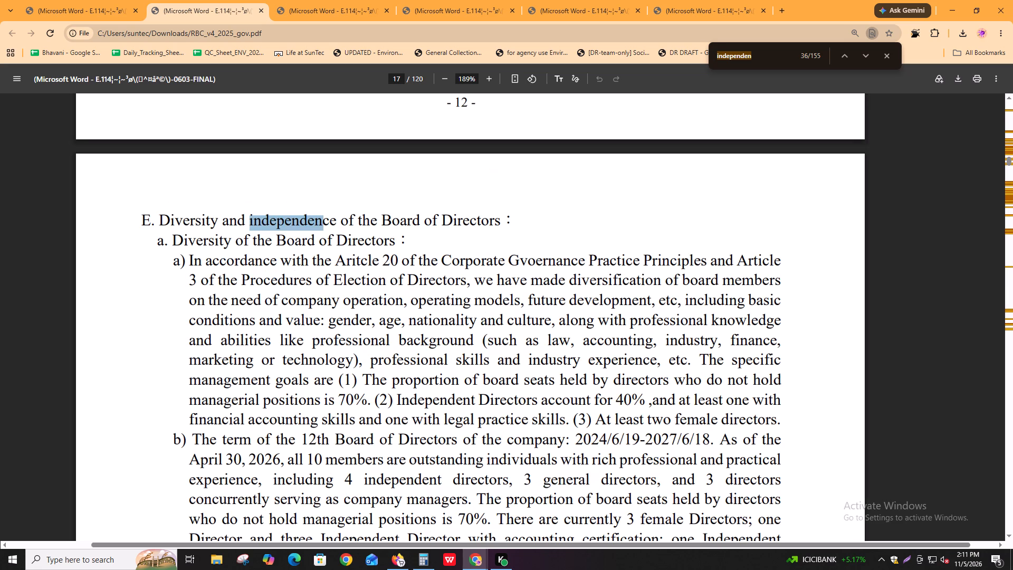
{"action": "key", "text": "Return"}
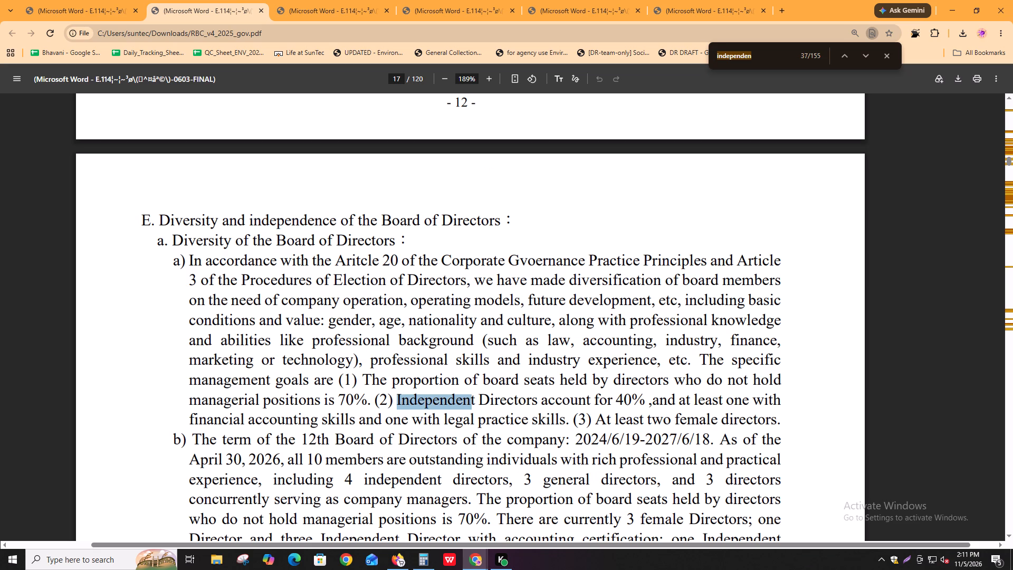
{"action": "key", "text": "Return"}
{"action": "key", "text": "Return"}
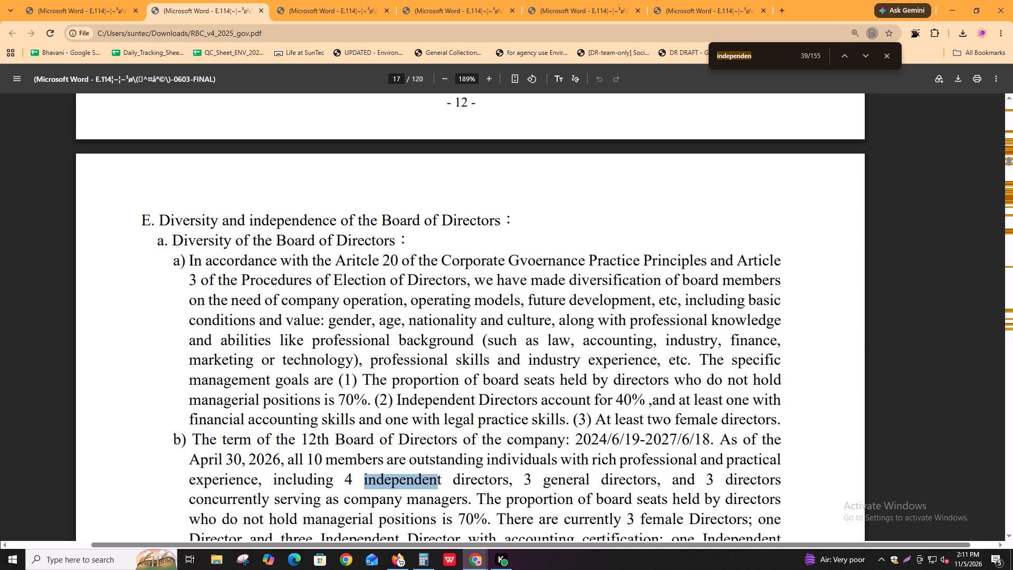
{"action": "key", "text": "shift+Return"}
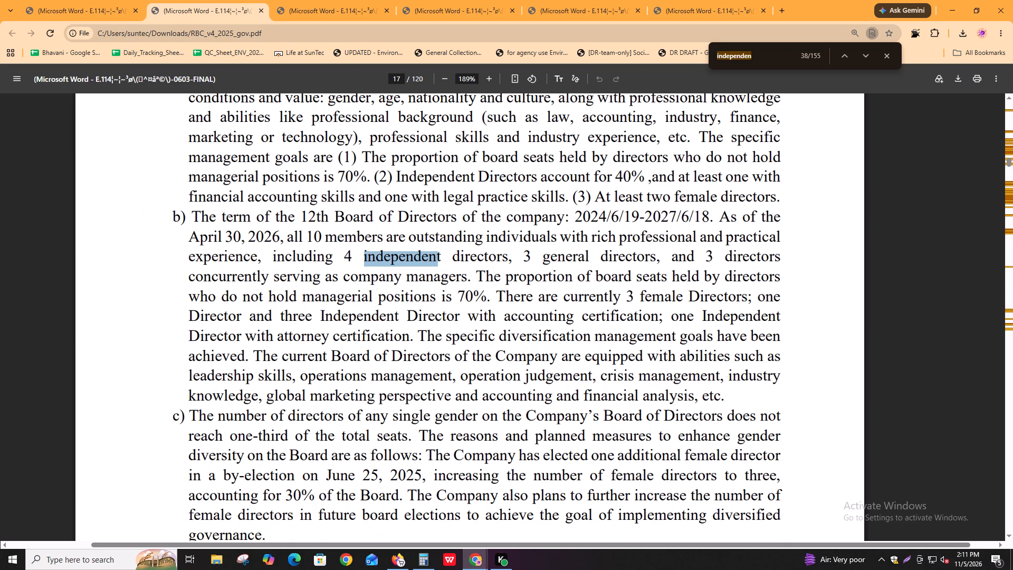
{"action": "key", "text": "Return"}
{"action": "key", "text": "Return"}
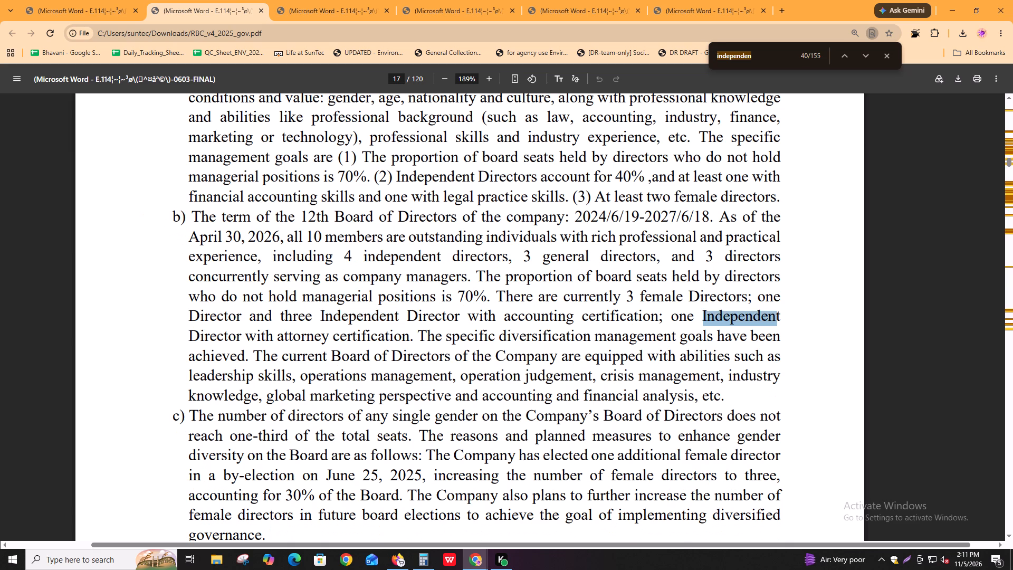
Check the "independen" matches through the board diversification table on both pages, up to the "Independence of the Board of Directors" heading.
{"action": "key", "text": "Return"}
{"action": "key", "text": "Return"}
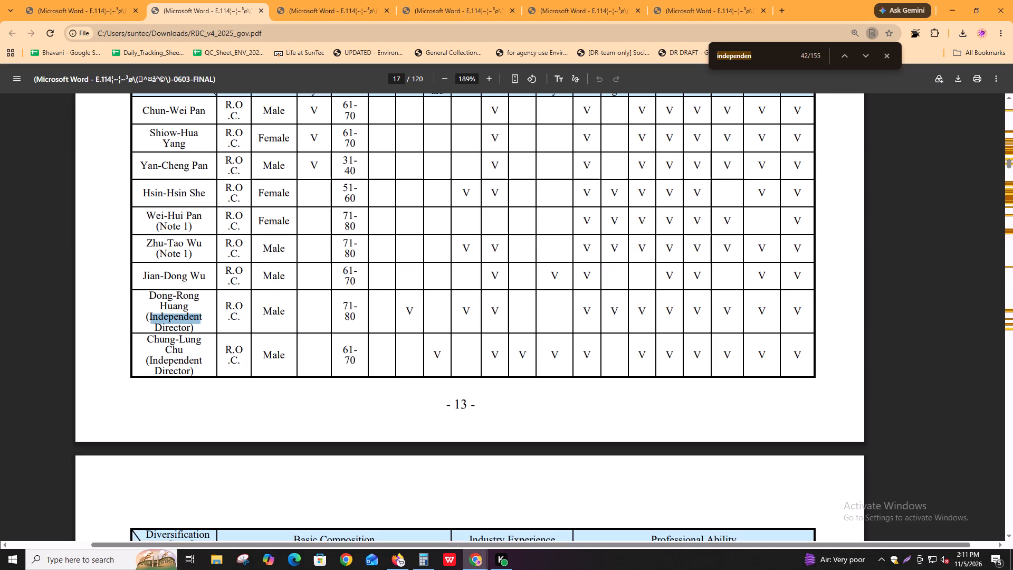
{"action": "key", "text": "Return"}
{"action": "key", "text": "Return"}
{"action": "key", "text": "Return"}
{"action": "key", "text": "Return"}
{"action": "key", "text": "Return"}
{"action": "key", "text": "Return"}
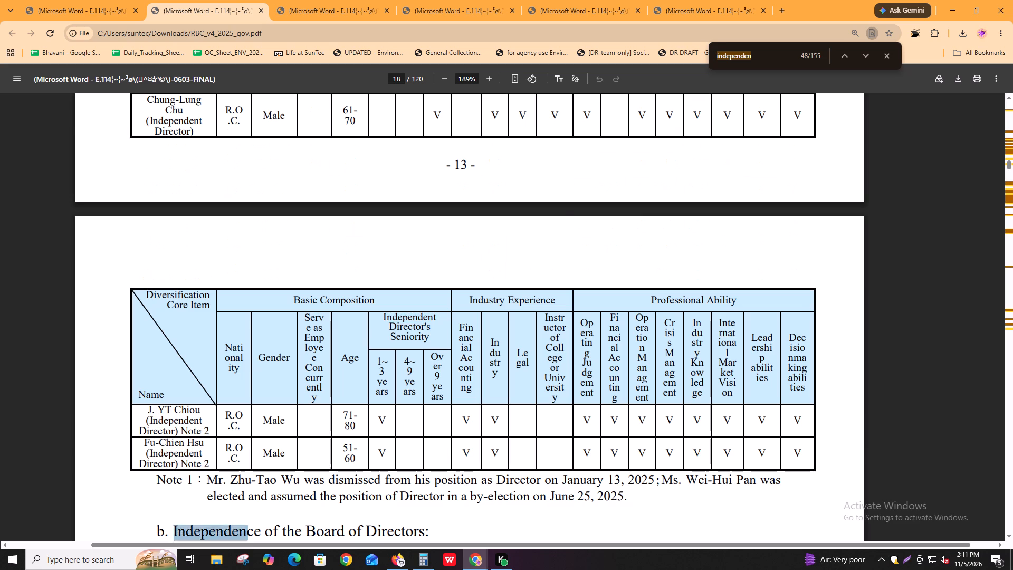
Examine the "independen" matches under "b. Independence of the Board of Directors" for board size and independent director share at the end of 2025.
{"action": "key", "text": "shift+Return"}
{"action": "key", "text": "Return"}
{"action": "key", "text": "Return"}
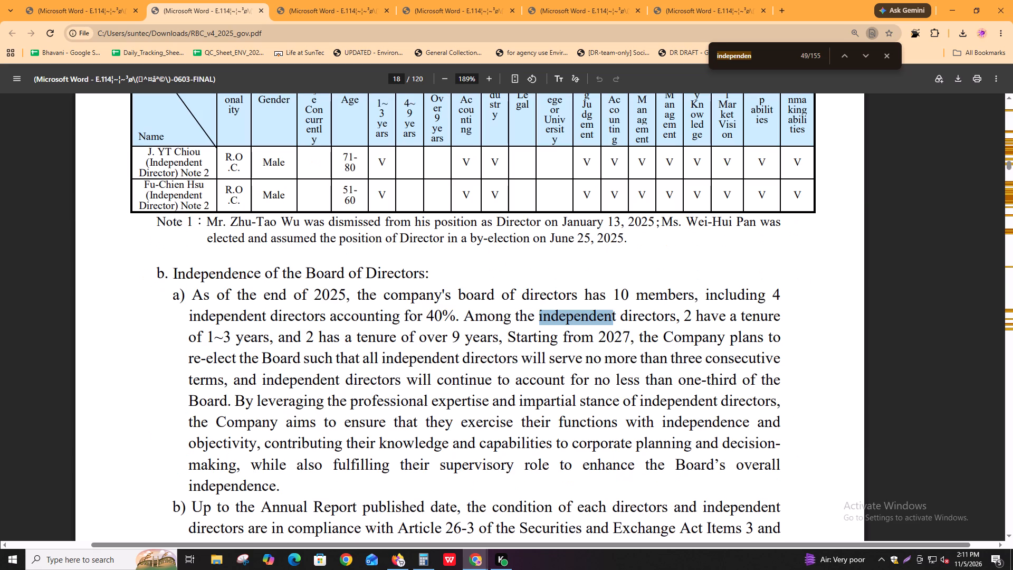
{"action": "key", "text": "Return"}
{"action": "key", "text": "Return"}
{"action": "key", "text": "Return"}
{"action": "key", "text": "Return"}
{"action": "key", "text": "Return"}
{"action": "key", "text": "Return"}
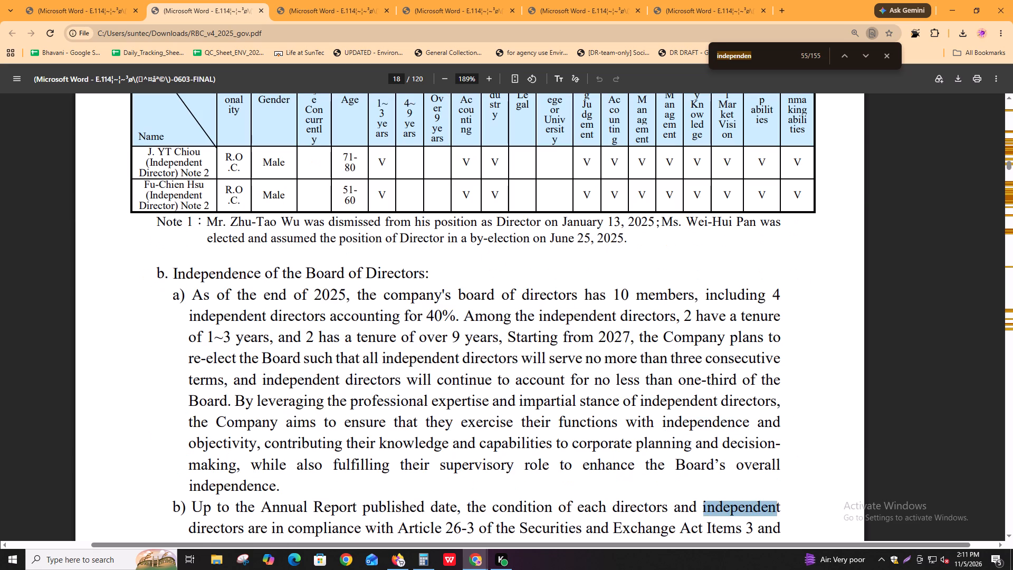
Check the "independen" matches through PDF page 20, covering the governance measures for the related Chairman and General Manager.
{"action": "key", "text": "Return"}
{"action": "key", "text": "Return"}
{"action": "key", "text": "Return"}
{"action": "key", "text": "Return"}
{"action": "key", "text": "Return"}
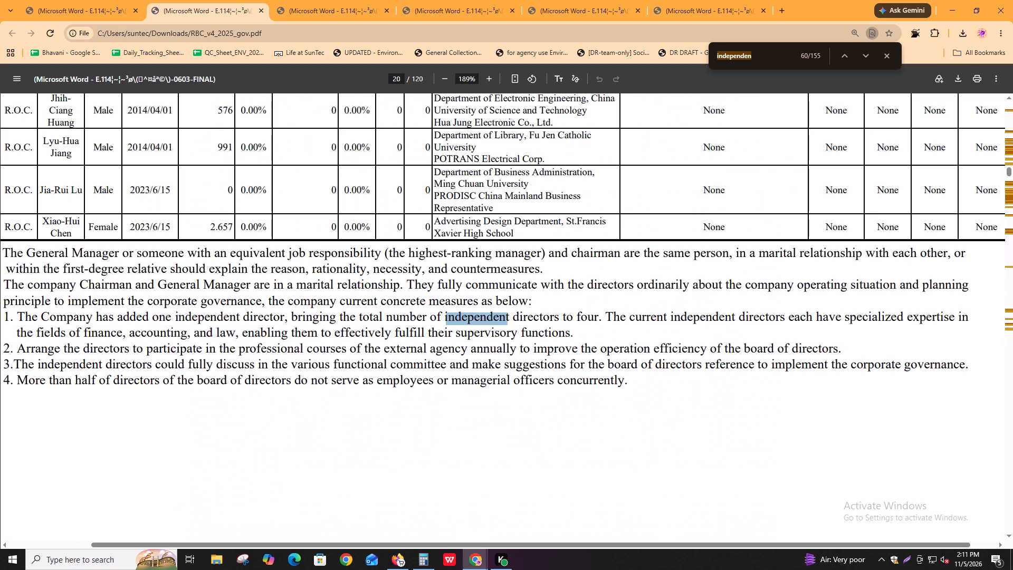
{"action": "key", "text": "shift+Return"}
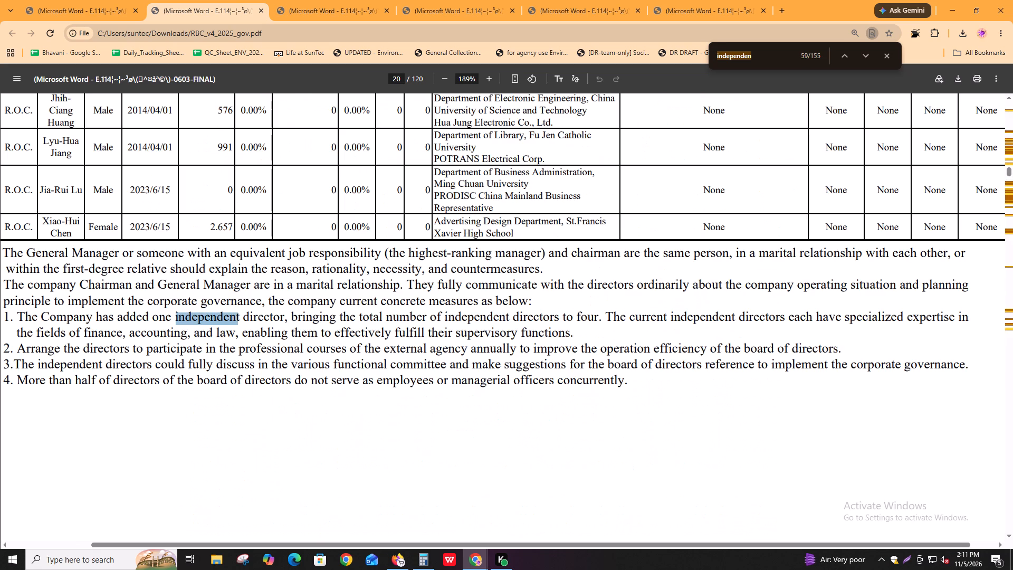
{"action": "key", "text": "Return"}
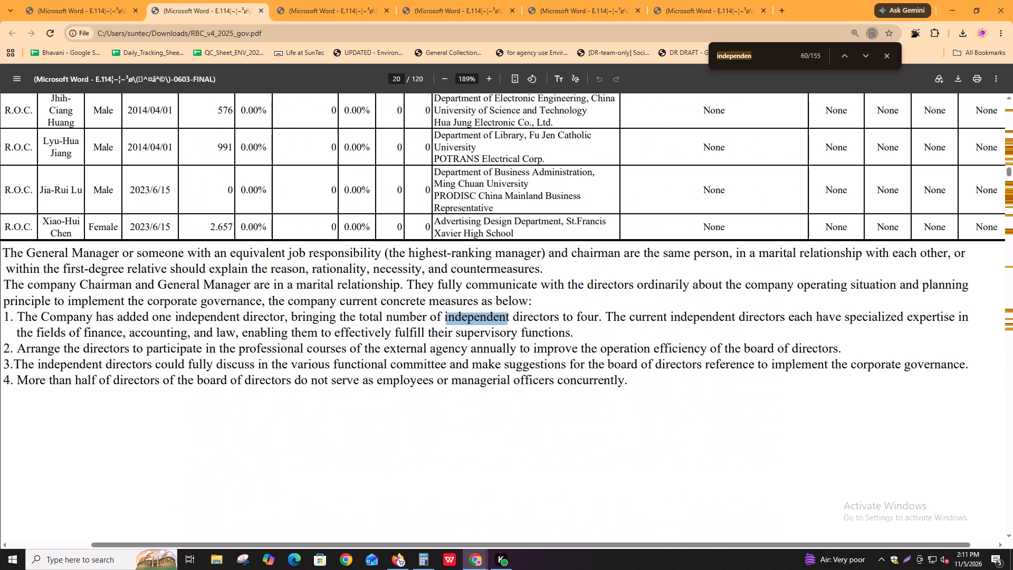
{"action": "key", "text": "Return"}
{"action": "key", "text": "Return"}
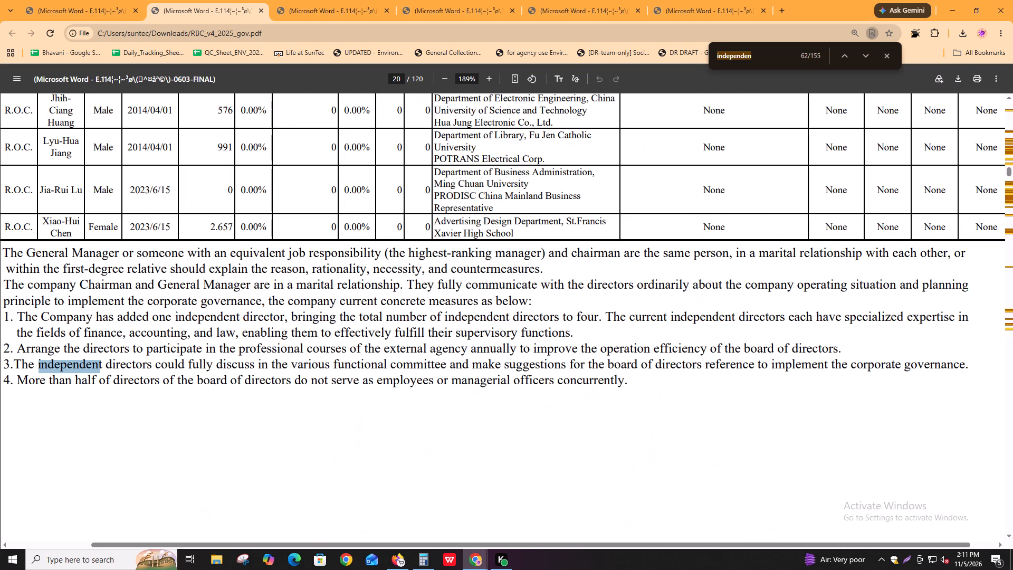
Check the "independen" matches in the directors' remuneration heading and table on PDF pages 21 and 22, continuing past the table.
{"action": "key", "text": "Return"}
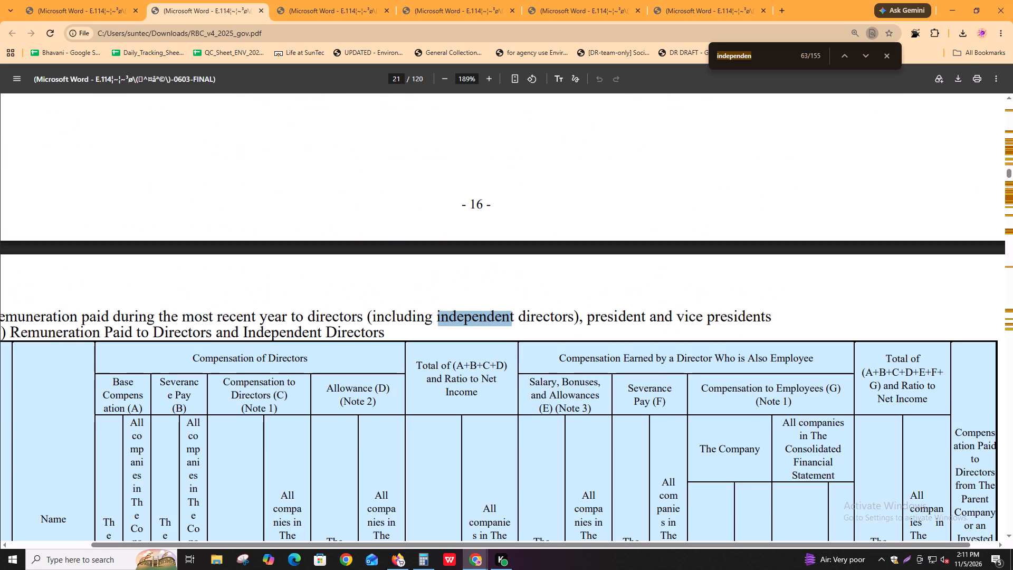
{"action": "key", "text": "Return"}
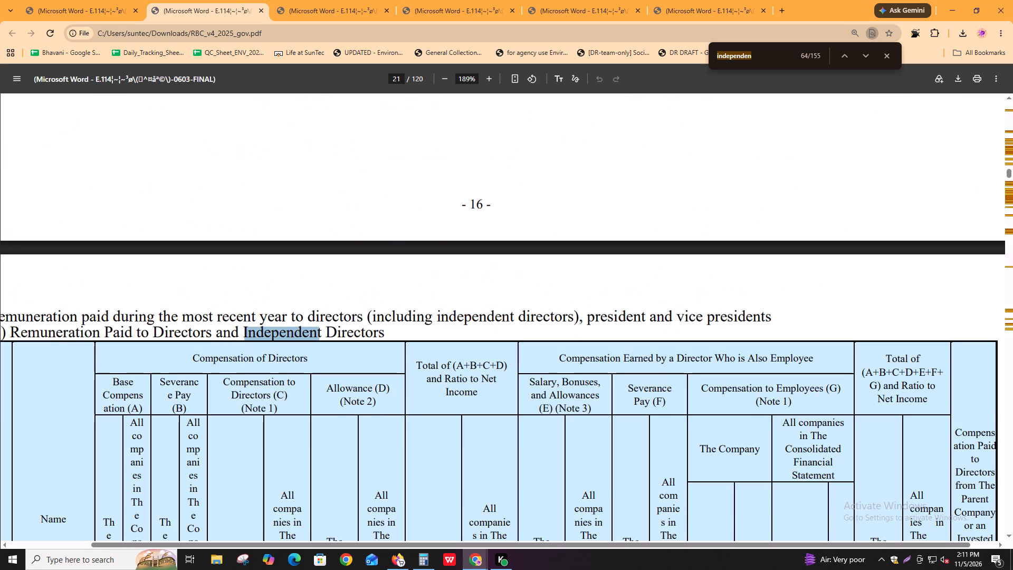
{"action": "key", "text": "Return"}
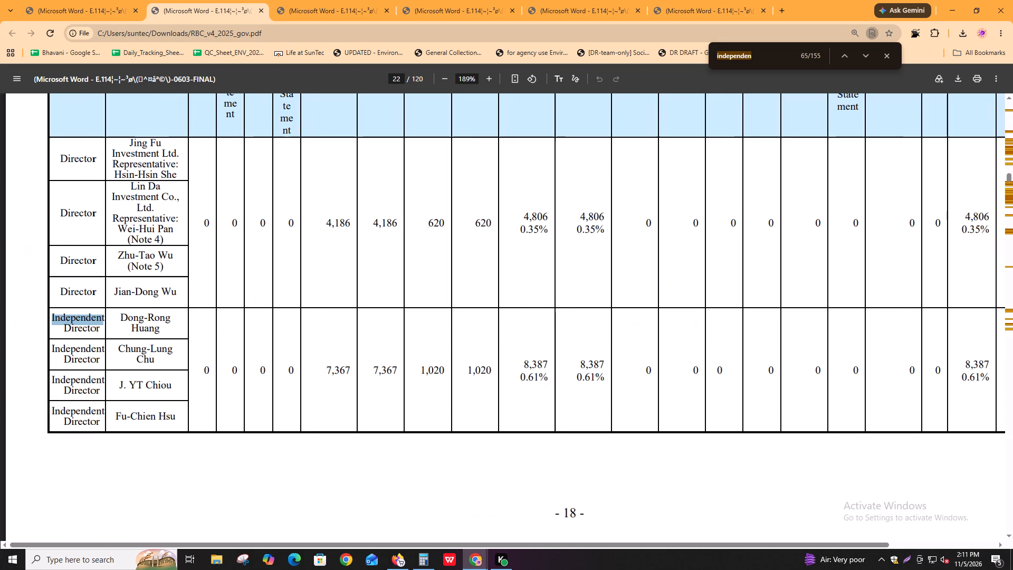
{"action": "key", "text": "Return"}
{"action": "key", "text": "Return"}
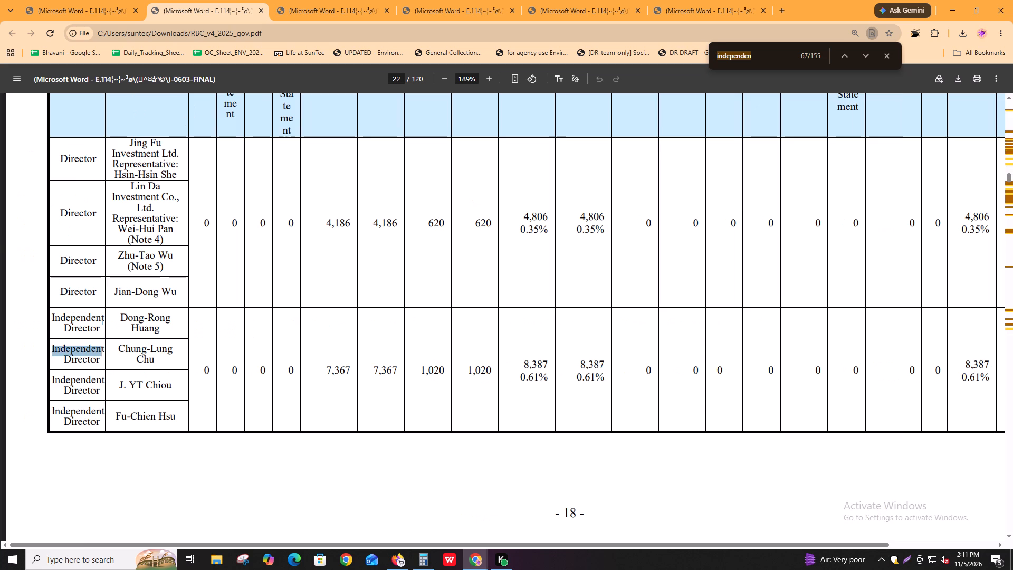
{"action": "key", "text": "Return"}
{"action": "key", "text": "Return"}
{"action": "key", "text": "Return"}
Check the "independen" matches in the board meeting attendance table on PDF page 29 and the first item of its other mentionable items.
{"action": "key", "text": "Return"}
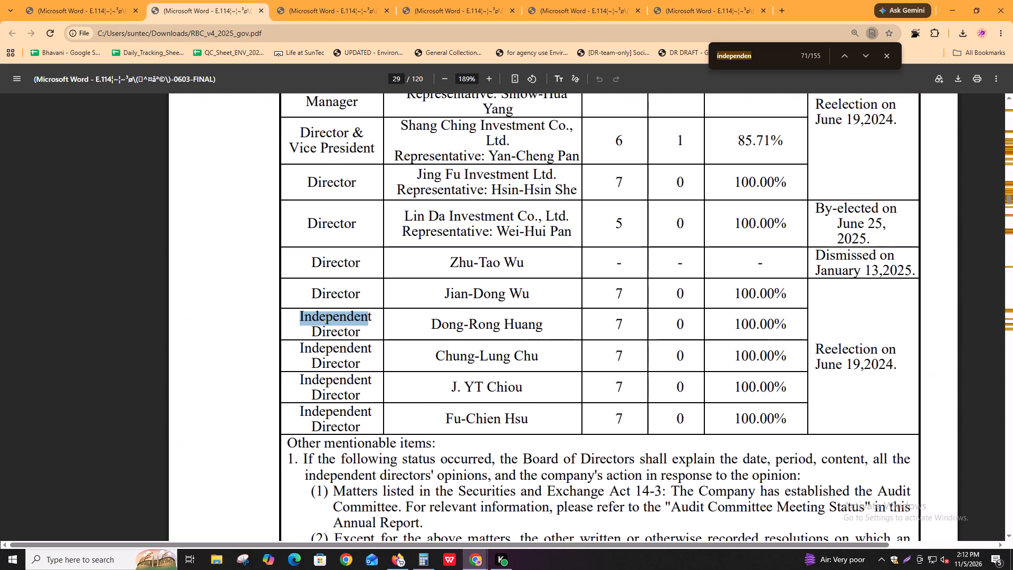
{"action": "key", "text": "Return"}
{"action": "key", "text": "shift+Return"}
{"action": "key", "text": "Return"}
{"action": "key", "text": "Return"}
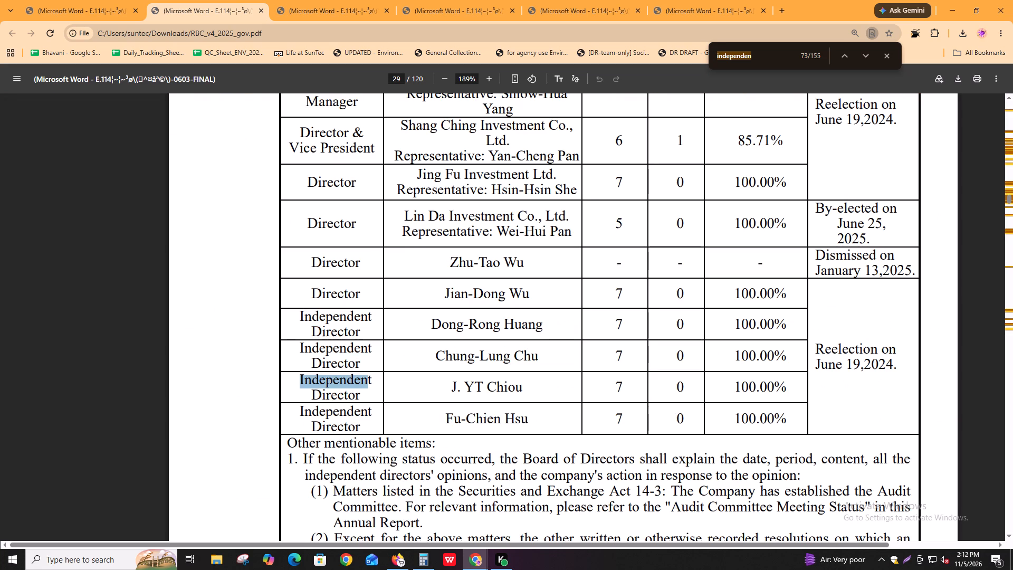
{"action": "key", "text": "Return"}
{"action": "key", "text": "Return"}
{"action": "key", "text": "Return"}
Check the "independen" matches through the table of directors' recusals and the by-election item (4) on PDF page 31.
{"action": "key", "text": "Return"}
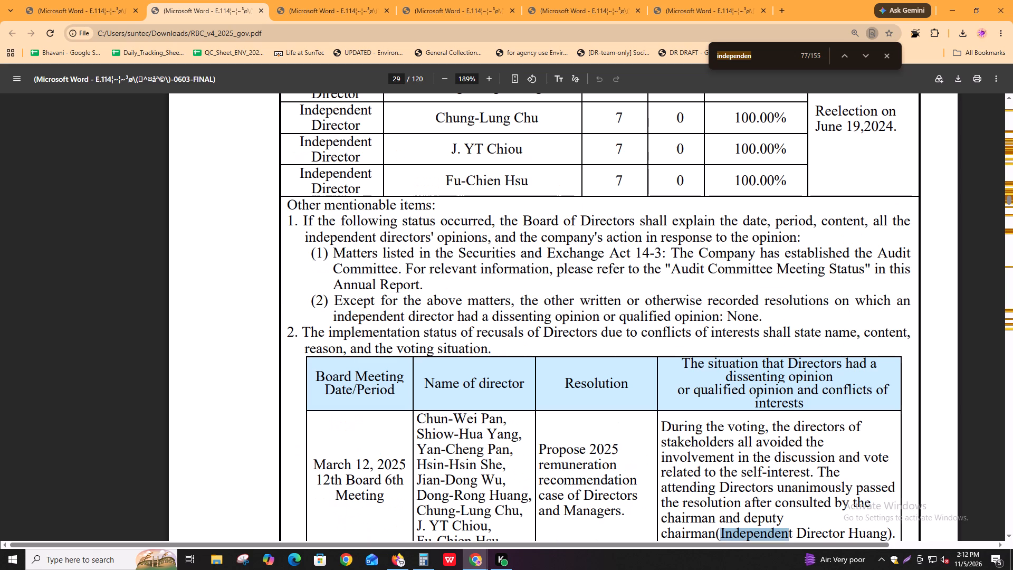
{"action": "key", "text": "Return"}
{"action": "key", "text": "Return"}
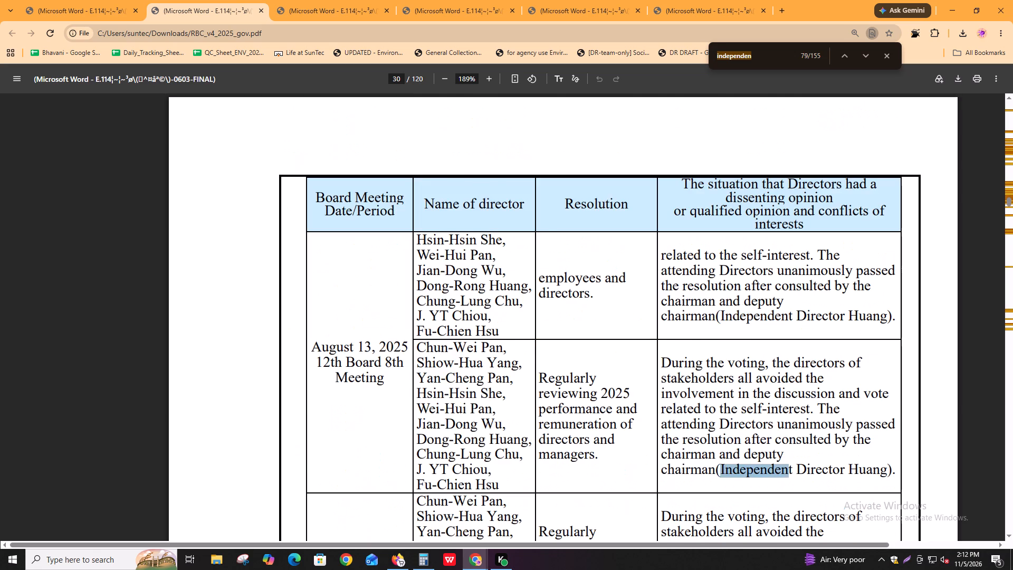
{"action": "key", "text": "Return"}
{"action": "key", "text": "Return"}
{"action": "key", "text": "Return"}
{"action": "key", "text": "Return"}
{"action": "key", "text": "Return"}
{"action": "key", "text": "shift+Return"}
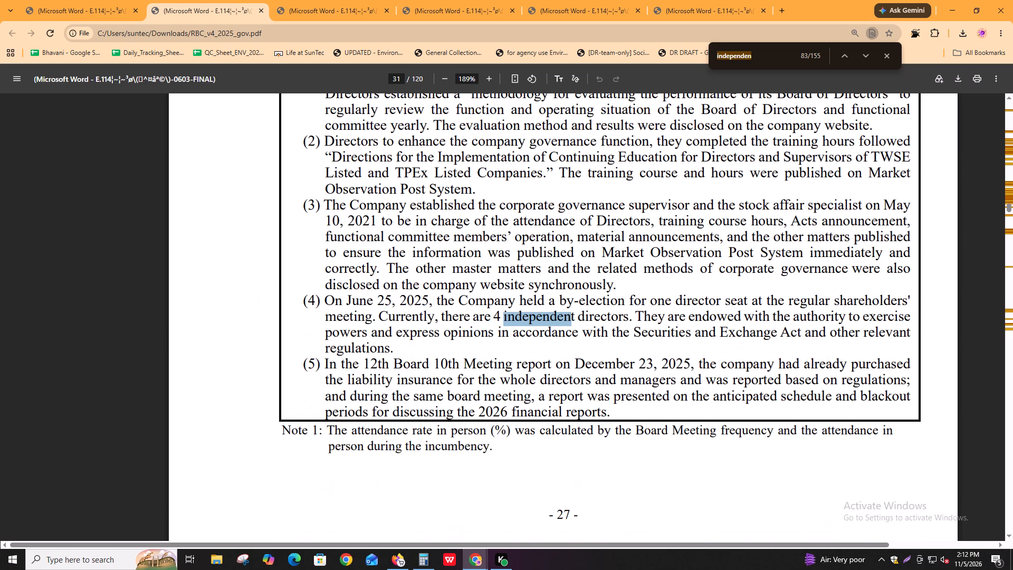
Check the "independen" matches in the Audit Committee implementation section, from its introduction through the meeting attendance table on PDF page 33.
{"action": "key", "text": "Return"}
{"action": "key", "text": "Return"}
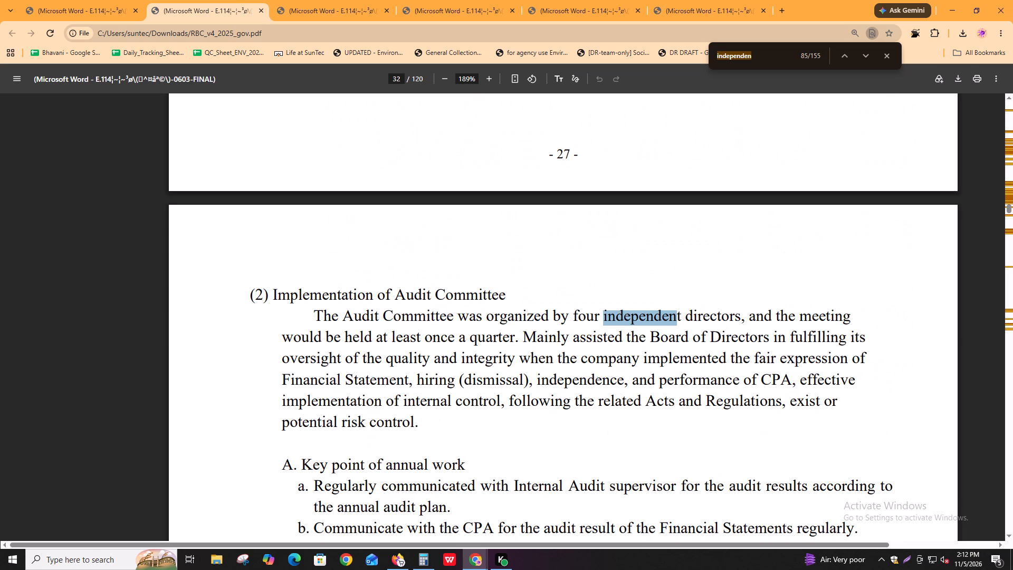
{"action": "key", "text": "Return"}
{"action": "key", "text": "Return"}
{"action": "key", "text": "Return"}
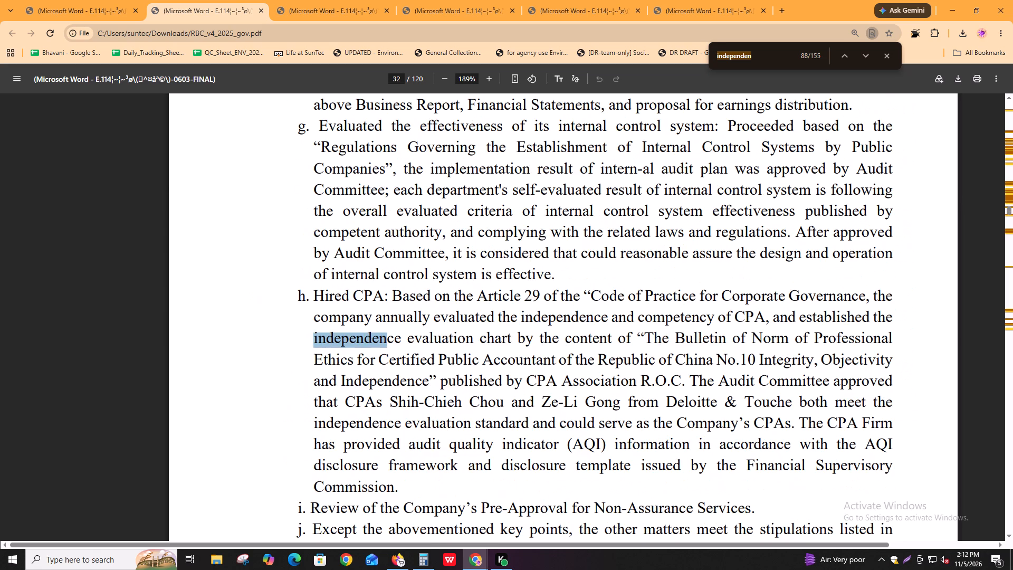
{"action": "key", "text": "Return"}
{"action": "key", "text": "Return"}
{"action": "key", "text": "Return"}
{"action": "key", "text": "Return"}
{"action": "key", "text": "Return"}
{"action": "key", "text": "Return"}
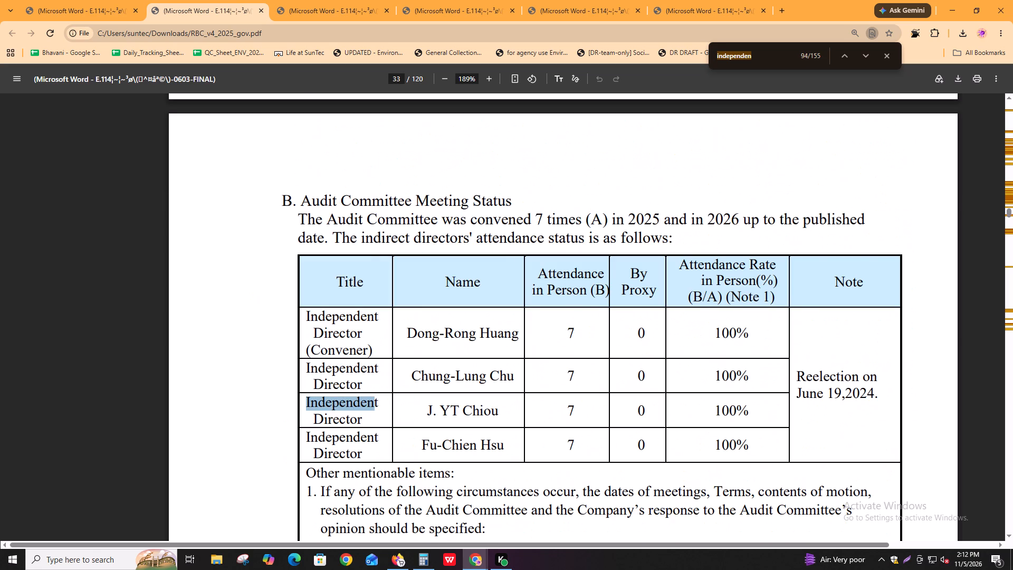
Check the "independen" matches through the Audit Committee resolutions and recusals, up to item 3 on independent directors' communications.
{"action": "key", "text": "Return"}
{"action": "key", "text": "Return"}
{"action": "key", "text": "Return"}
{"action": "key", "text": "Return"}
{"action": "key", "text": "Return"}
{"action": "key", "text": "Return"}
{"action": "key", "text": "Return"}
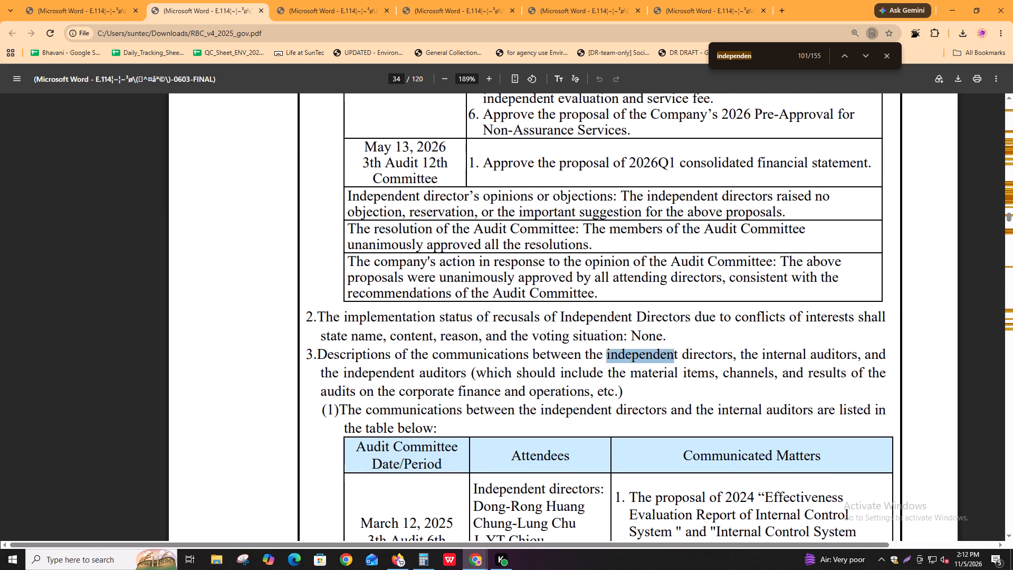
Check the "independen" matches in the table of communications between independent directors and internal auditors, through its processing methods and results.
{"action": "key", "text": "Return"}
{"action": "key", "text": "Return"}
{"action": "key", "text": "Return"}
{"action": "key", "text": "Return"}
{"action": "key", "text": "Return"}
{"action": "key", "text": "Return"}
{"action": "key", "text": "Return"}
{"action": "key", "text": "Return"}
{"action": "key", "text": "Return"}
{"action": "key", "text": "Return"}
{"action": "key", "text": "Return"}
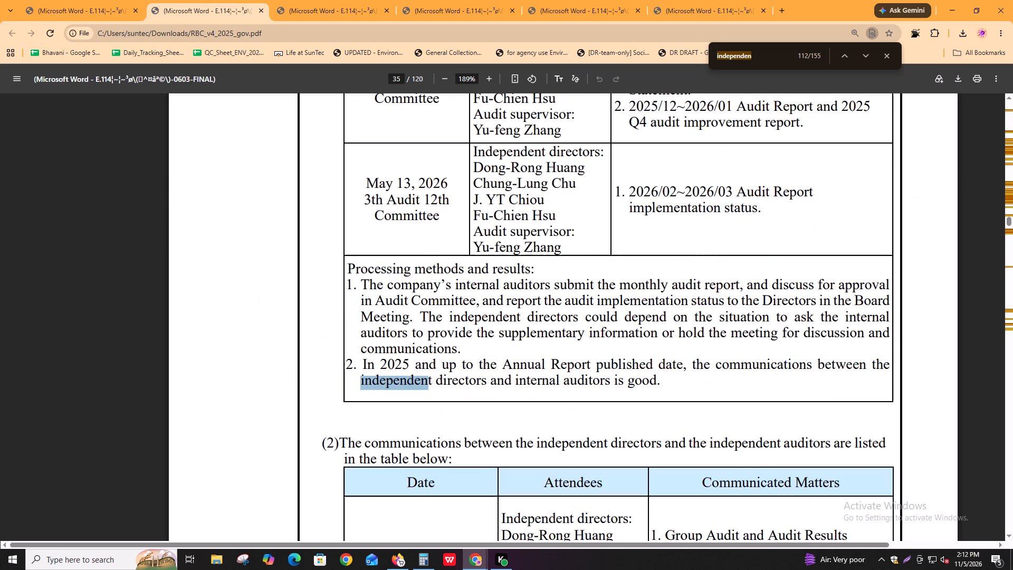
Check the "independen" matches in the table of communications between independent directors and independent auditors, continuing to the matches beyond it.
{"action": "key", "text": "Return"}
{"action": "key", "text": "Return"}
{"action": "key", "text": "Return"}
{"action": "key", "text": "Return"}
{"action": "key", "text": "Return"}
{"action": "key", "text": "Return"}
{"action": "key", "text": "Return"}
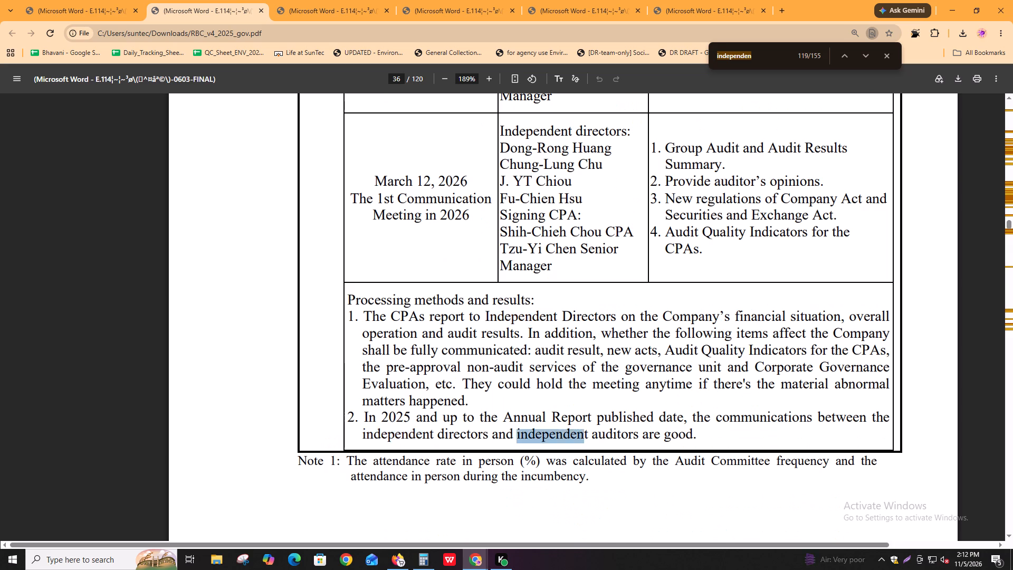
{"action": "key", "text": "Return"}
{"action": "key", "text": "Return"}
{"action": "key", "text": "Return"}
{"action": "key", "text": "Return"}
{"action": "key", "text": "Return"}
{"action": "key", "text": "Return"}
{"action": "key", "text": "Return"}
In Igloo, tag the four independent directors' names and qualifications on PDF page 16 as another source for Board_independence.
{"action": "key", "text": "alt+Tab"}
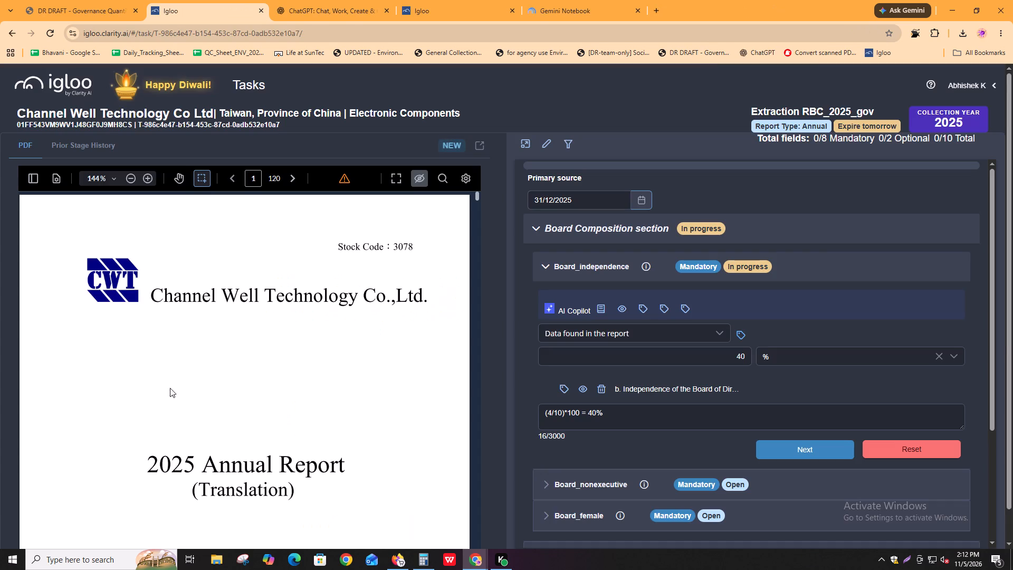
{"action": "left_click", "coordinate": [252, 178]}
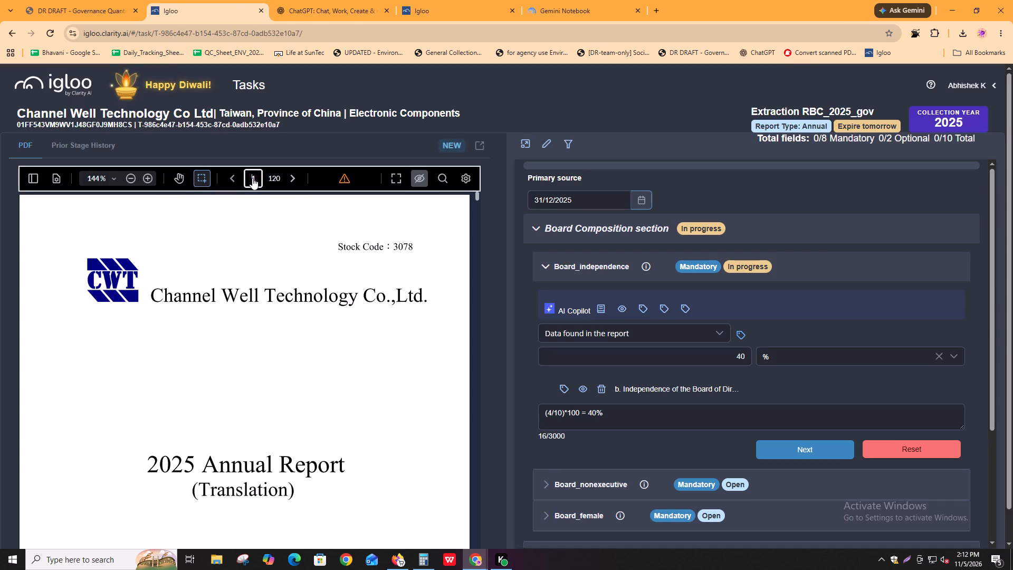
{"action": "type", "text": "16"}
{"action": "key", "text": "Return"}
{"action": "scroll", "coordinate": [129, 451], "scroll_direction": "down", "scroll_amount": 3}
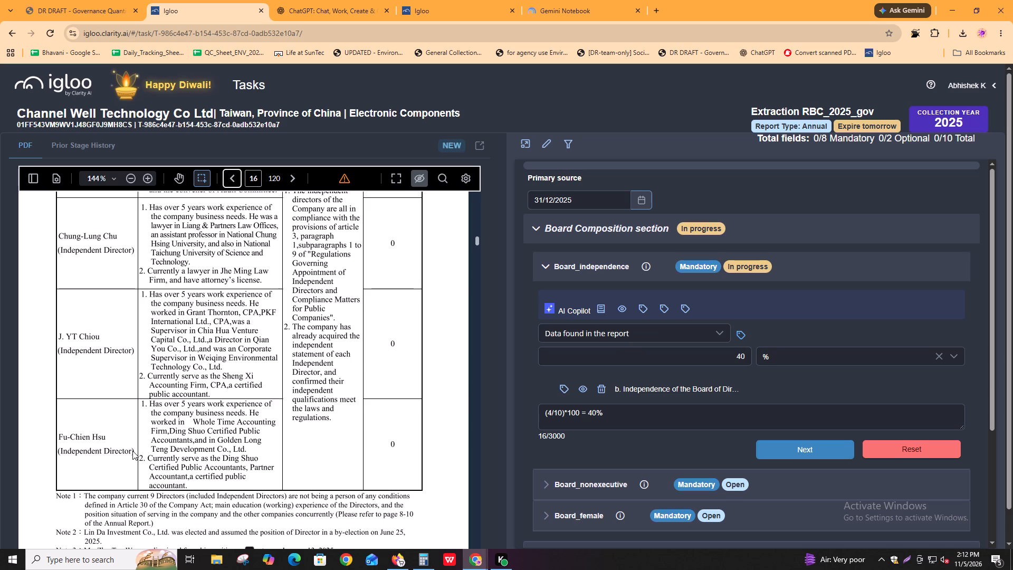
{"action": "scroll", "coordinate": [132, 451], "scroll_direction": "up", "scroll_amount": 1}
{"action": "scroll", "coordinate": [134, 451], "scroll_direction": "down", "scroll_amount": 1, "text": "ctrl"}
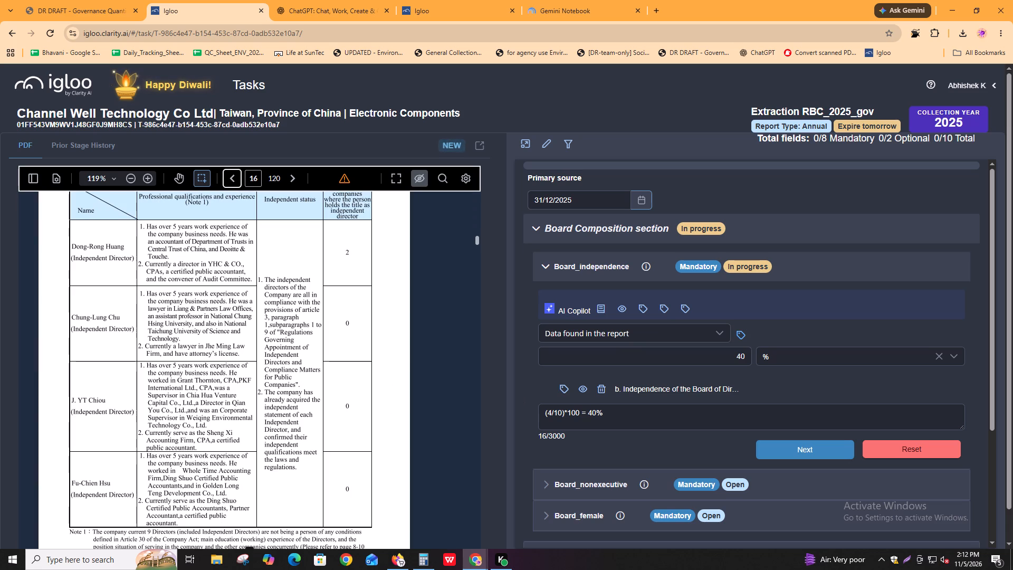
{"action": "scroll", "coordinate": [168, 421], "scroll_direction": "up", "scroll_amount": 1}
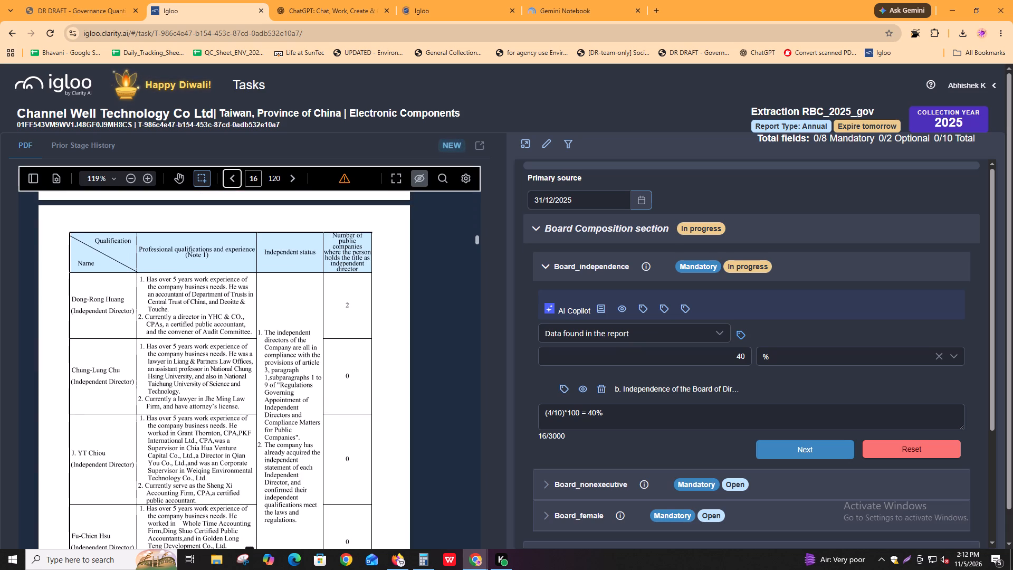
{"action": "scroll", "coordinate": [169, 421], "scroll_direction": "down", "scroll_amount": 1, "text": "ctrl"}
{"action": "scroll", "coordinate": [172, 420], "scroll_direction": "down", "scroll_amount": 1}
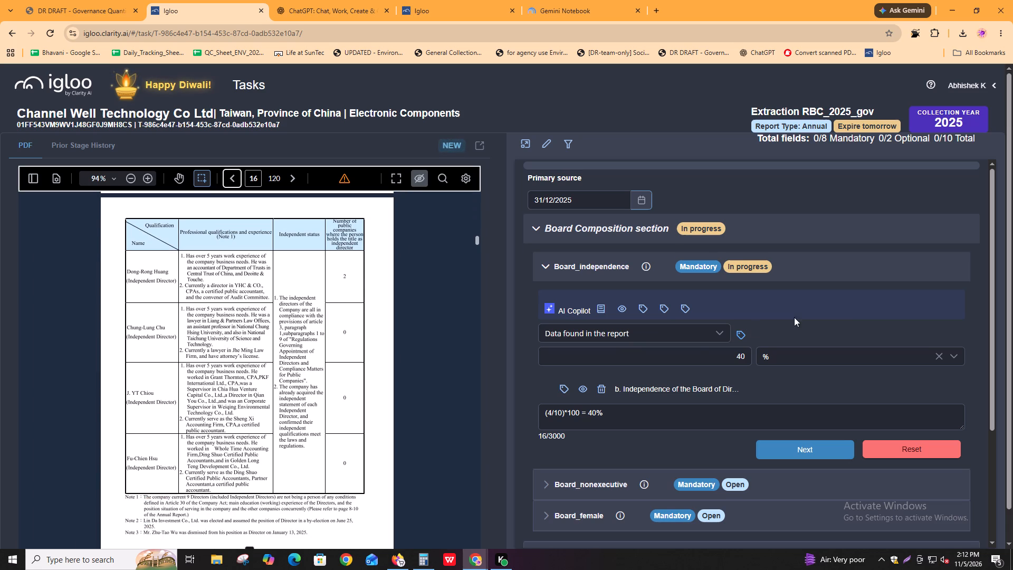
{"action": "left_click", "coordinate": [742, 335]}
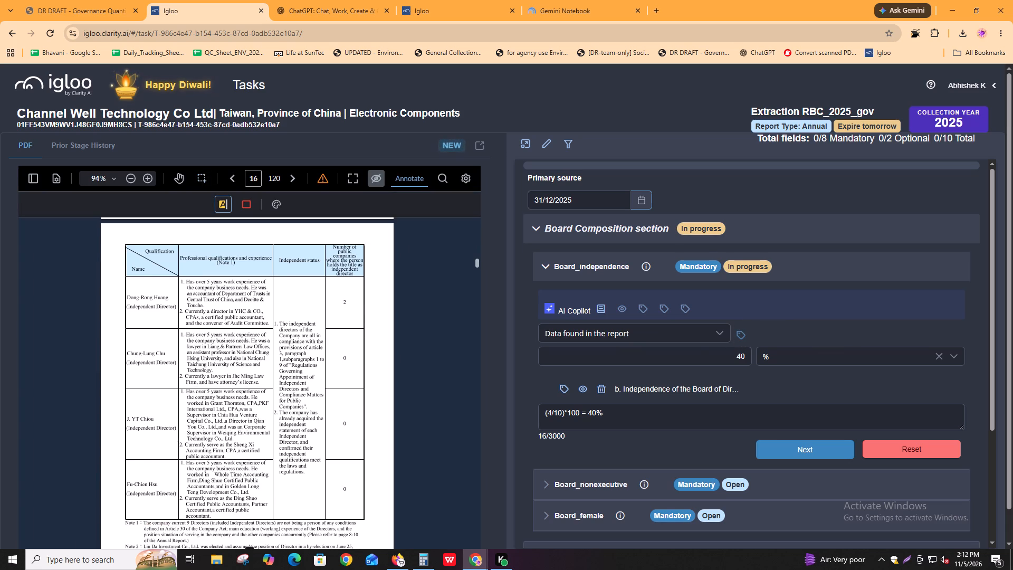
{"action": "left_click_drag", "start_coordinate": [125, 295], "coordinate": [139, 302]}
{"action": "left_click_drag", "start_coordinate": [139, 302], "coordinate": [174, 499]}
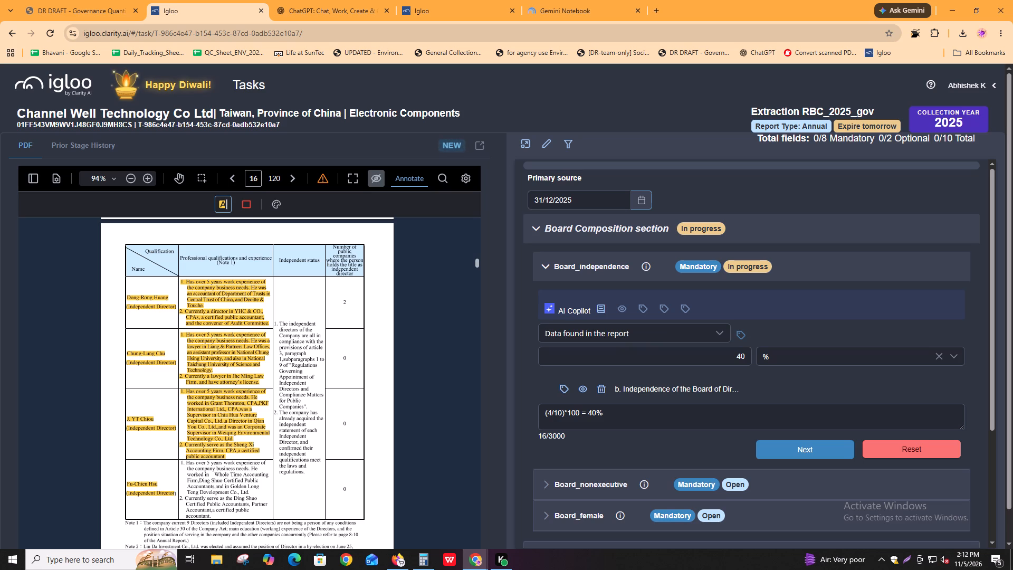
{"action": "left_click_drag", "start_coordinate": [174, 499], "coordinate": [213, 516]}
{"action": "scroll", "coordinate": [813, 479], "scroll_direction": "down", "scroll_amount": 2}
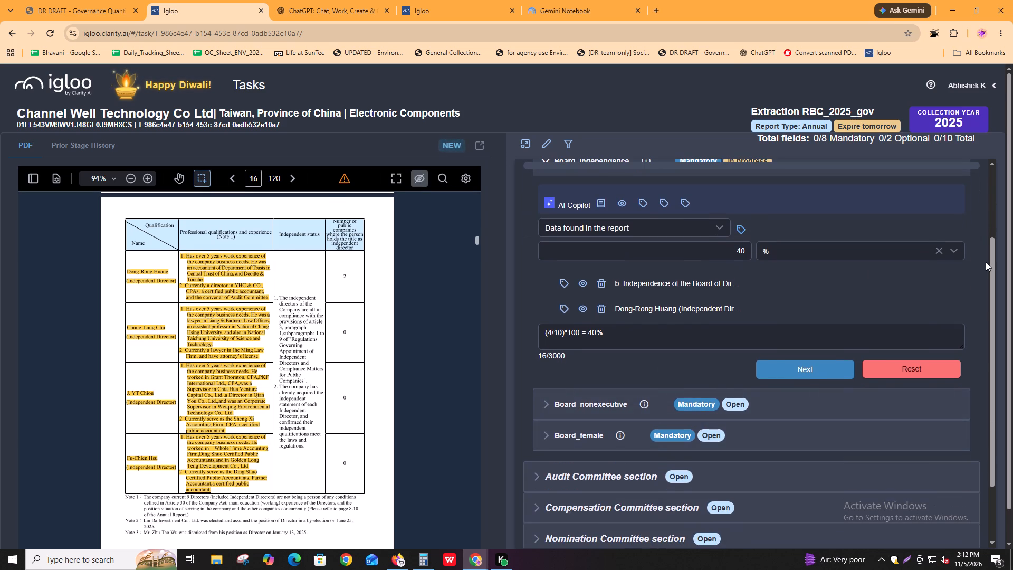
Back in the downloaded report, recheck the "independen" matches from the independence evaluation table back to the auditor communications on PDF page 36.
{"action": "key", "text": "alt+Tab"}
{"action": "key", "text": "ctrl+f"}
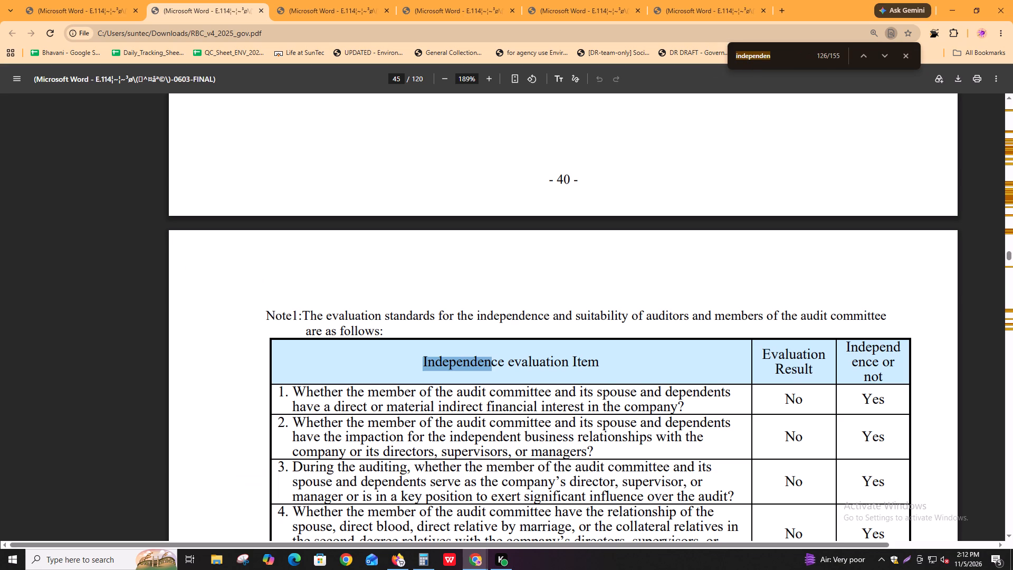
{"action": "key", "text": "shift+Return"}
{"action": "key", "text": "shift+Return"}
{"action": "key", "text": "shift+Return"}
{"action": "key", "text": "shift+Return"}
{"action": "key", "text": "shift+Return"}
{"action": "key", "text": "shift+Return"}
{"action": "key", "text": "shift+Return"}
{"action": "key", "text": "shift+Return"}
{"action": "key", "text": "shift+Return"}
Check the "independen" matches onward through the auditor independence and suitability evaluation tables on PDF page 45.
{"action": "key", "text": "Return"}
{"action": "key", "text": "Return"}
{"action": "key", "text": "Return"}
{"action": "key", "text": "Return"}
{"action": "key", "text": "Return"}
{"action": "key", "text": "Return"}
{"action": "key", "text": "Return"}
{"action": "key", "text": "Return"}
{"action": "key", "text": "Return"}
{"action": "key", "text": "Return"}
{"action": "key", "text": "Return"}
{"action": "key", "text": "Return"}
{"action": "key", "text": "Return"}
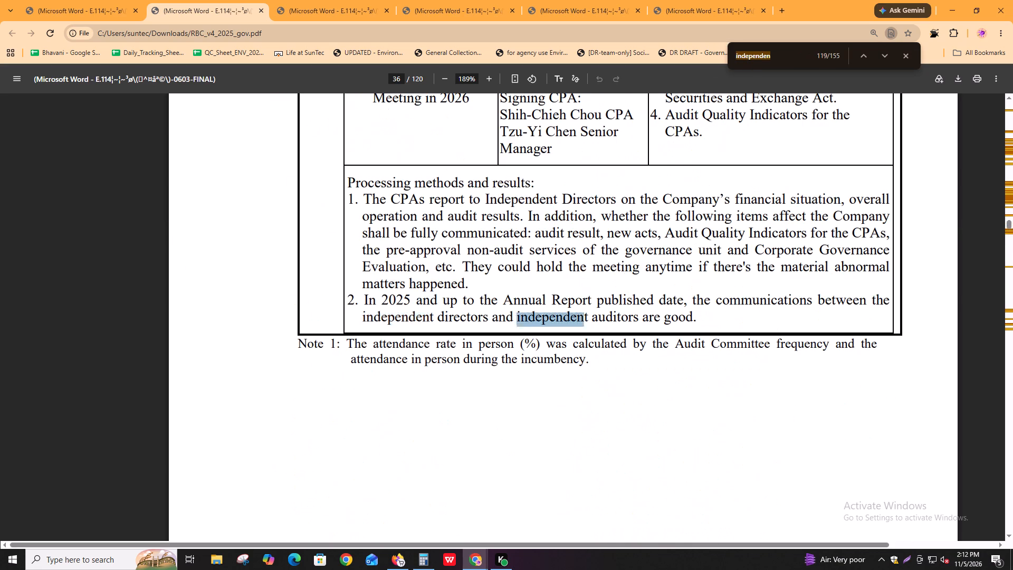
{"action": "key", "text": "Return"}
{"action": "key", "text": "Return"}
{"action": "key", "text": "Return"}
{"action": "key", "text": "Return"}
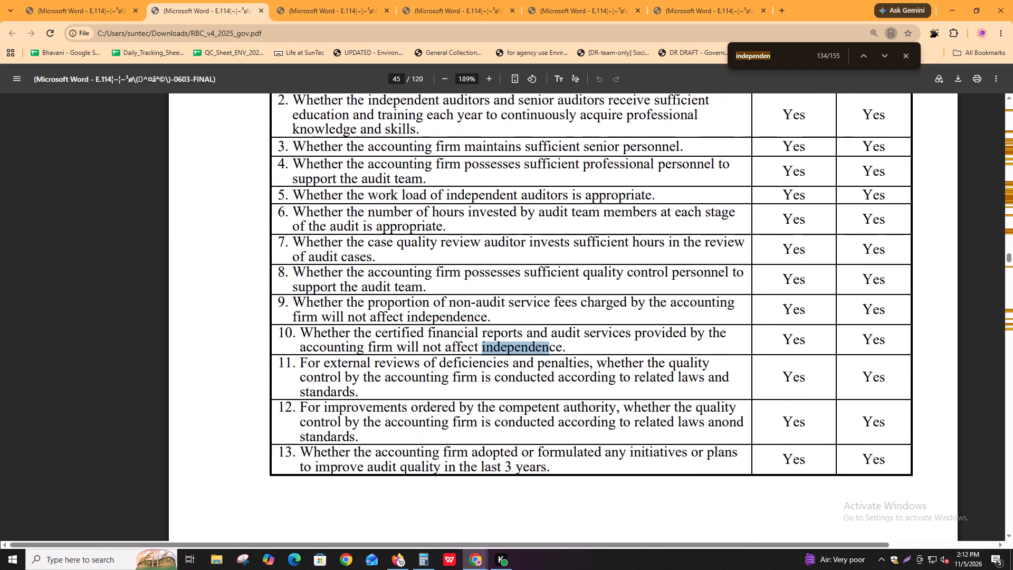
Check the "independen" matches from the remuneration committee member information through the directors' training table on PDF page 72.
{"action": "key", "text": "Return"}
{"action": "key", "text": "Return"}
{"action": "key", "text": "Return"}
{"action": "key", "text": "Return"}
{"action": "key", "text": "Return"}
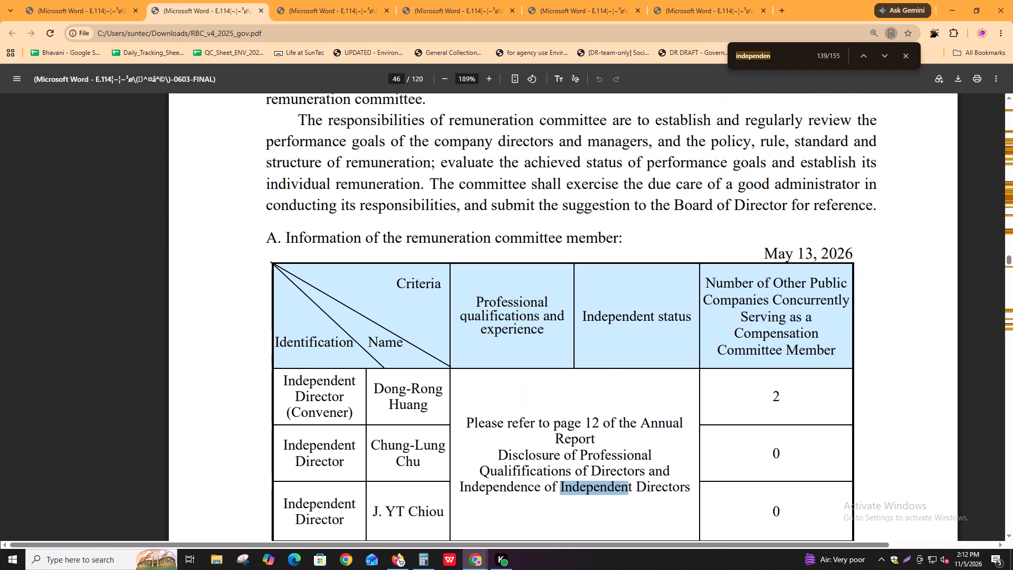
{"action": "key", "text": "Return"}
{"action": "key", "text": "Return"}
{"action": "key", "text": "Return"}
{"action": "key", "text": "Return"}
{"action": "key", "text": "Return"}
{"action": "key", "text": "Return"}
{"action": "key", "text": "Return"}
{"action": "key", "text": "Return"}
{"action": "key", "text": "Return"}
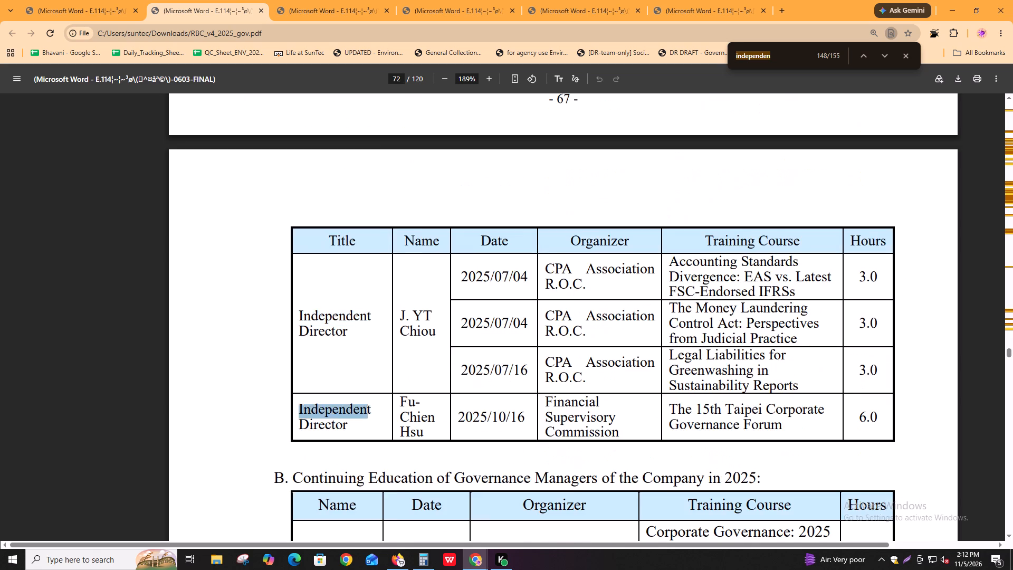
Check the remaining "independen" matches through the last one in the shareholding changes table on PDF page 78.
{"action": "key", "text": "Return"}
{"action": "key", "text": "Return"}
{"action": "key", "text": "Return"}
{"action": "key", "text": "Return"}
{"action": "key", "text": "Return"}
{"action": "key", "text": "Return"}
{"action": "key", "text": "Return"}
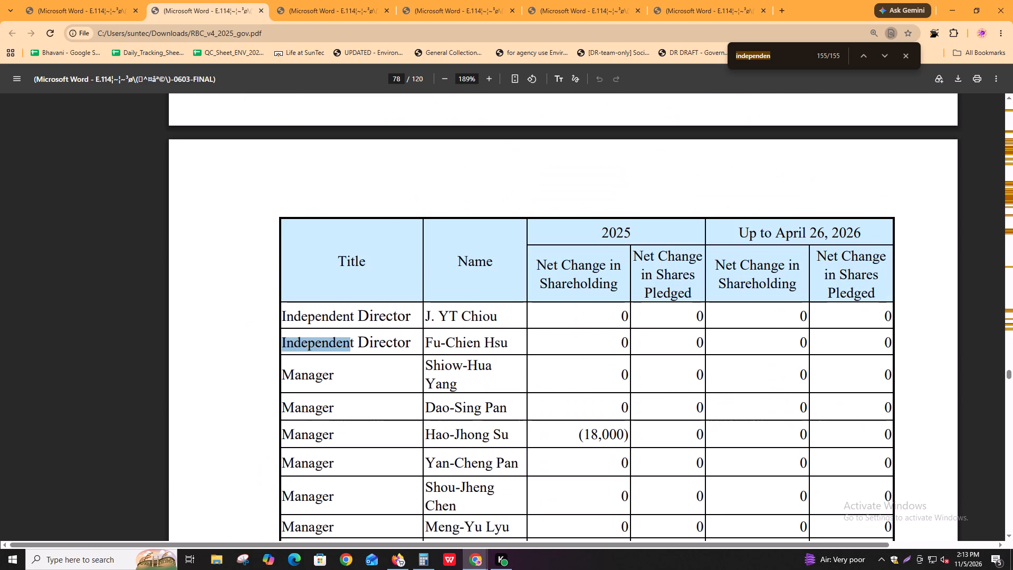
{"action": "key", "text": "Return"}
{"action": "key", "text": "shift+Return"}
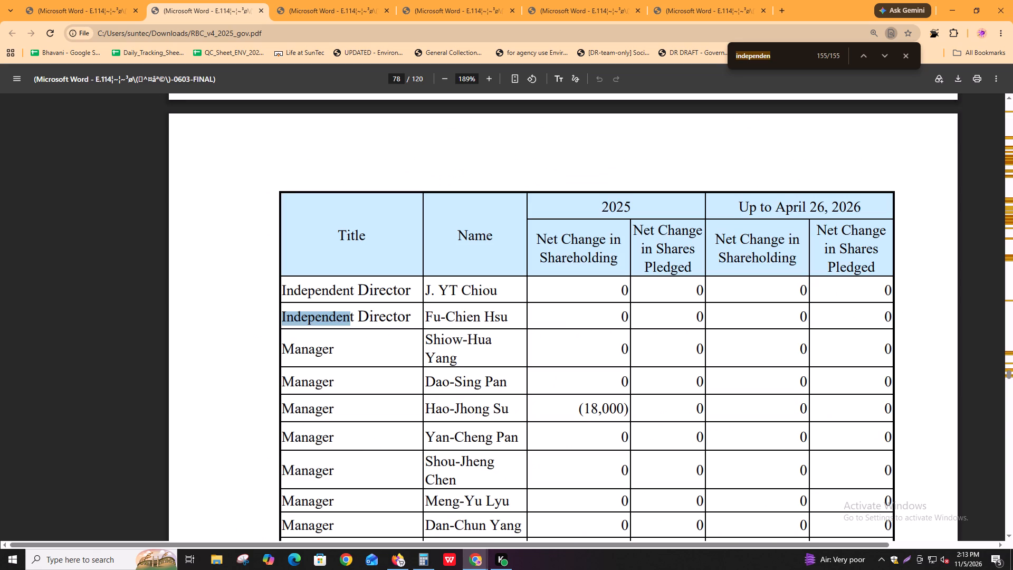
Restart the "independen" matches from the report contents and check the director information table and its Note 4 on PDF page 11.
{"action": "key", "text": "Return"}
{"action": "key", "text": "Return"}
{"action": "key", "text": "shift+Return"}
{"action": "key", "text": "Return"}
{"action": "key", "text": "Return"}
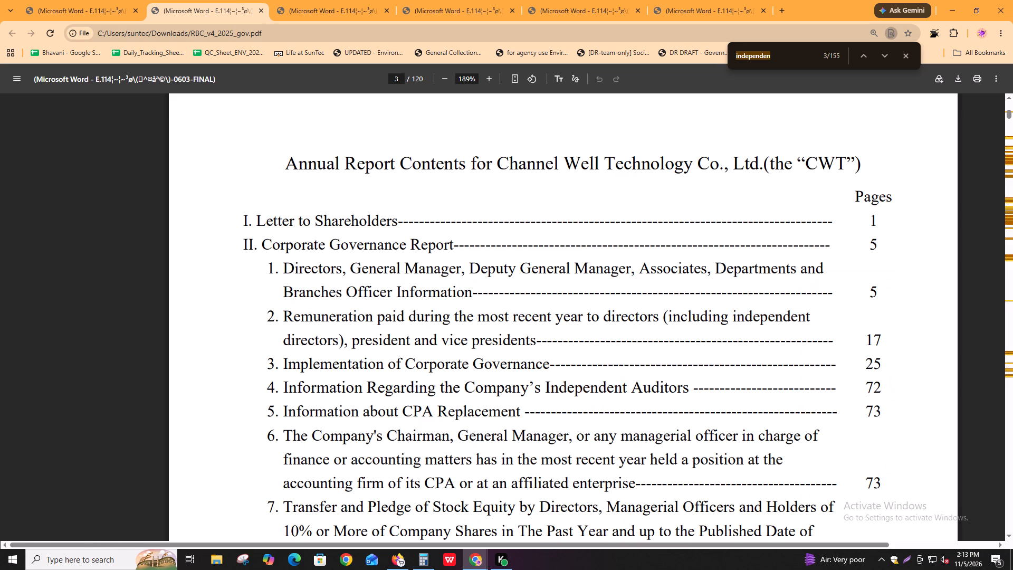
{"action": "key", "text": "Return"}
{"action": "key", "text": "Return"}
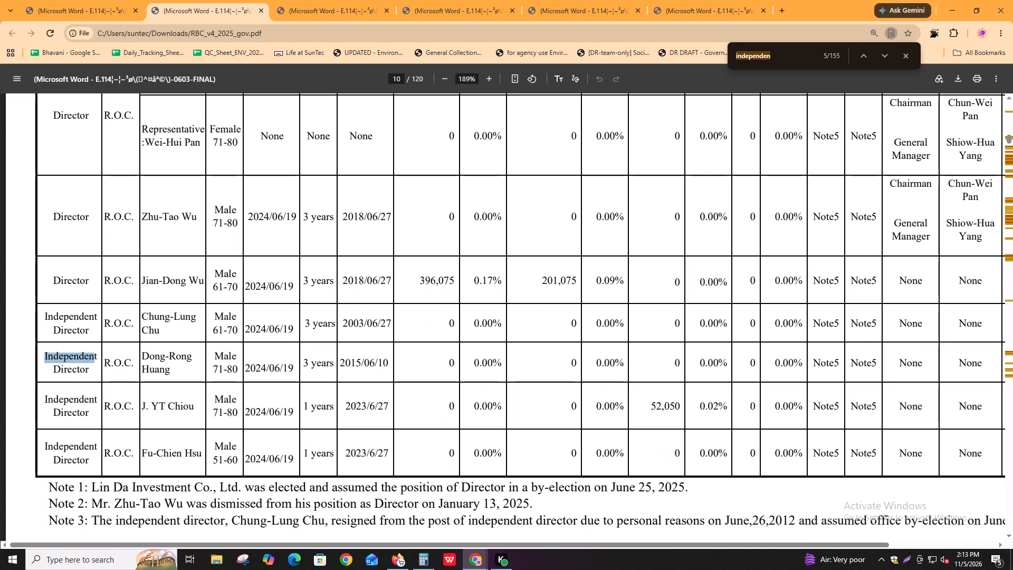
{"action": "key", "text": "Return"}
{"action": "key", "text": "Return"}
{"action": "key", "text": "Return"}
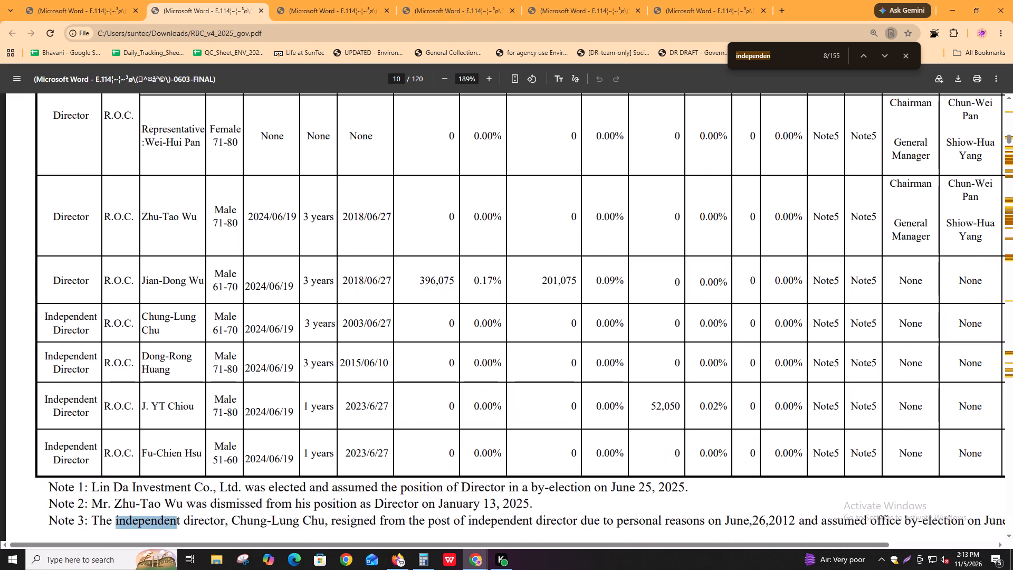
{"action": "key", "text": "Return"}
{"action": "key", "text": "Return"}
{"action": "key", "text": "Return"}
{"action": "key", "text": "Return"}
{"action": "key", "text": "Return"}
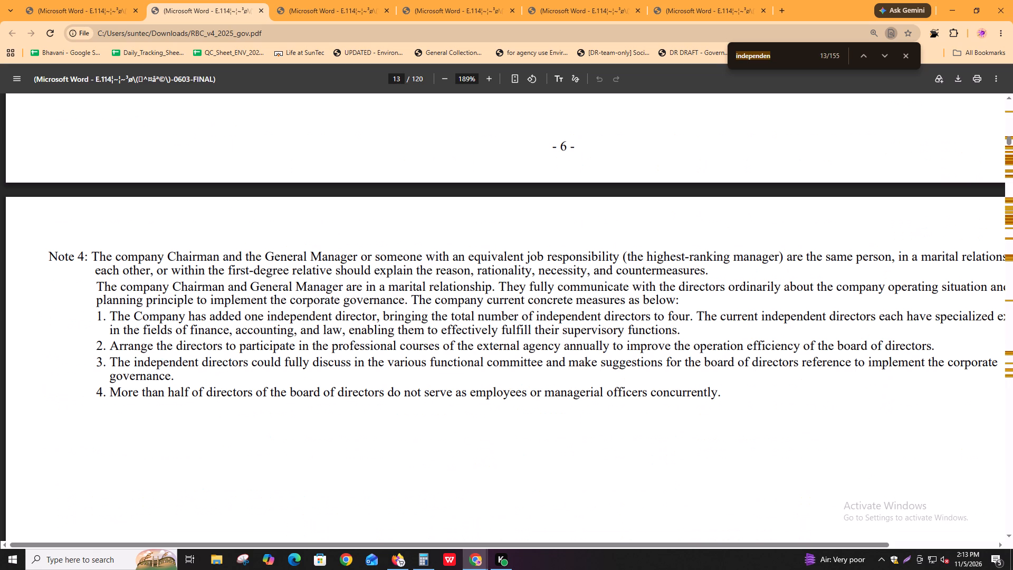
{"action": "key", "text": "shift+Return"}
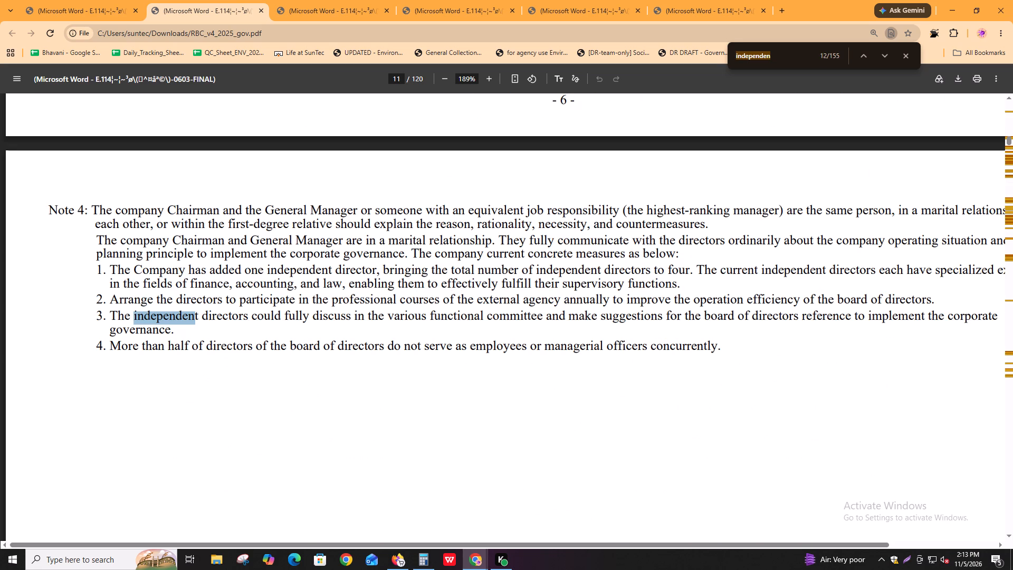
{"action": "key", "text": "Return"}
Check the "independen" matches in the disclosure of directors' professional qualifications and independence, through the independent status column on PDF page 16.
{"action": "key", "text": "Return"}
{"action": "key", "text": "Return"}
{"action": "key", "text": "Return"}
{"action": "key", "text": "Return"}
{"action": "key", "text": "Return"}
{"action": "key", "text": "Return"}
{"action": "key", "text": "Return"}
{"action": "key", "text": "Return"}
{"action": "key", "text": "Return"}
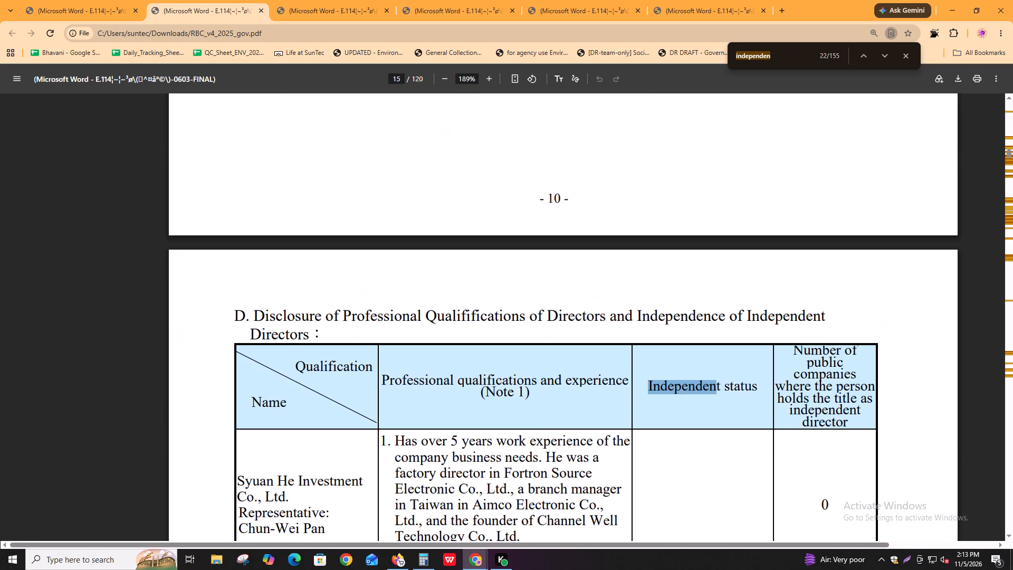
{"action": "key", "text": "Return"}
{"action": "key", "text": "Return"}
{"action": "key", "text": "Return"}
{"action": "key", "text": "Return"}
{"action": "key", "text": "Return"}
{"action": "key", "text": "Return"}
{"action": "key", "text": "Return"}
{"action": "key", "text": "Return"}
{"action": "key", "text": "Return"}
{"action": "key", "text": "Return"}
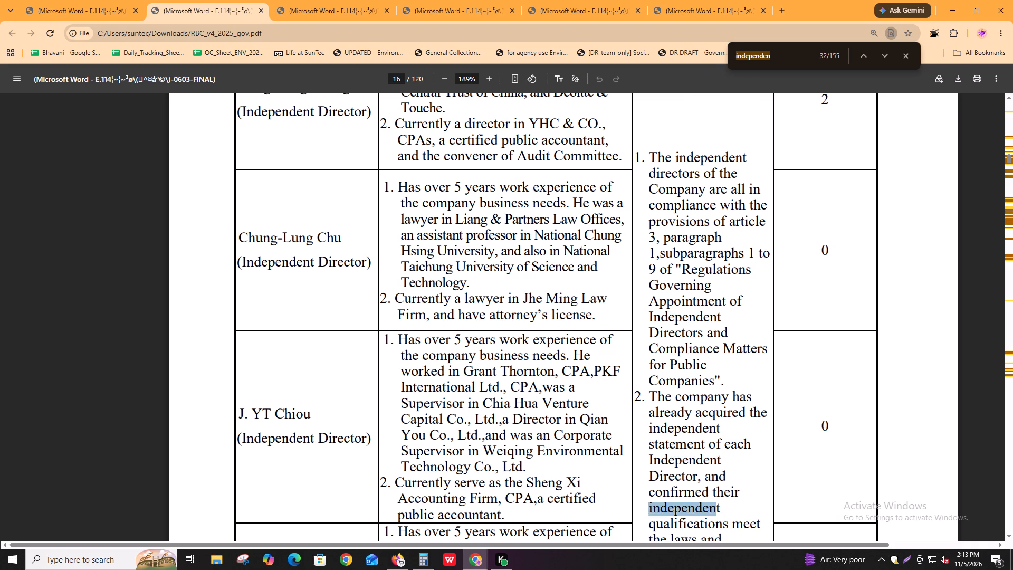
Check the "independen" matches in the board diversification policy and core item table on PDF pages 17 and 18.
{"action": "key", "text": "Return"}
{"action": "key", "text": "Return"}
{"action": "key", "text": "Return"}
{"action": "key", "text": "Return"}
{"action": "key", "text": "Return"}
{"action": "key", "text": "Return"}
{"action": "key", "text": "Return"}
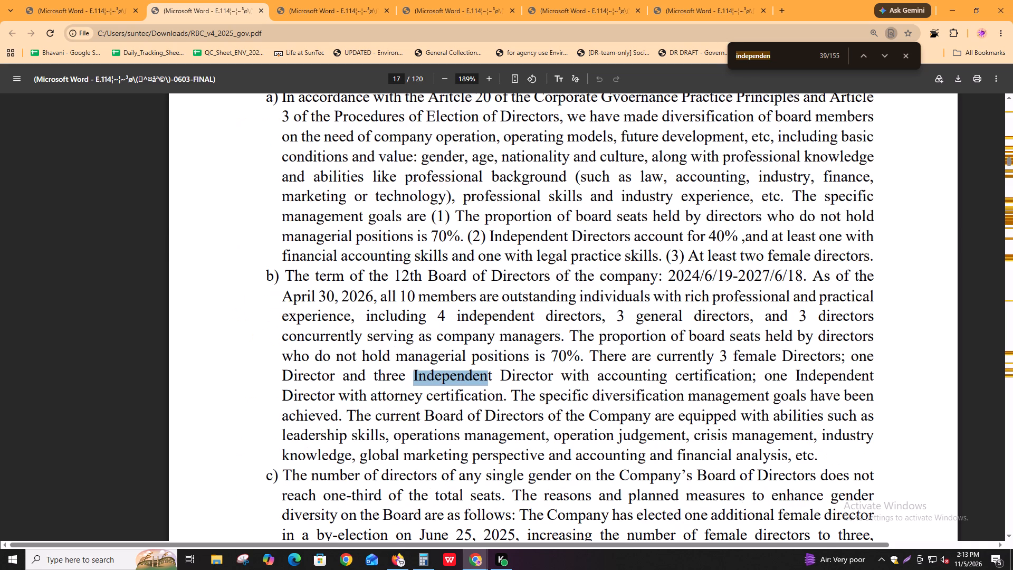
{"action": "key", "text": "Return"}
{"action": "key", "text": "Return"}
{"action": "key", "text": "Return"}
{"action": "key", "text": "Return"}
{"action": "key", "text": "Return"}
{"action": "key", "text": "Return"}
{"action": "key", "text": "Return"}
{"action": "key", "text": "Return"}
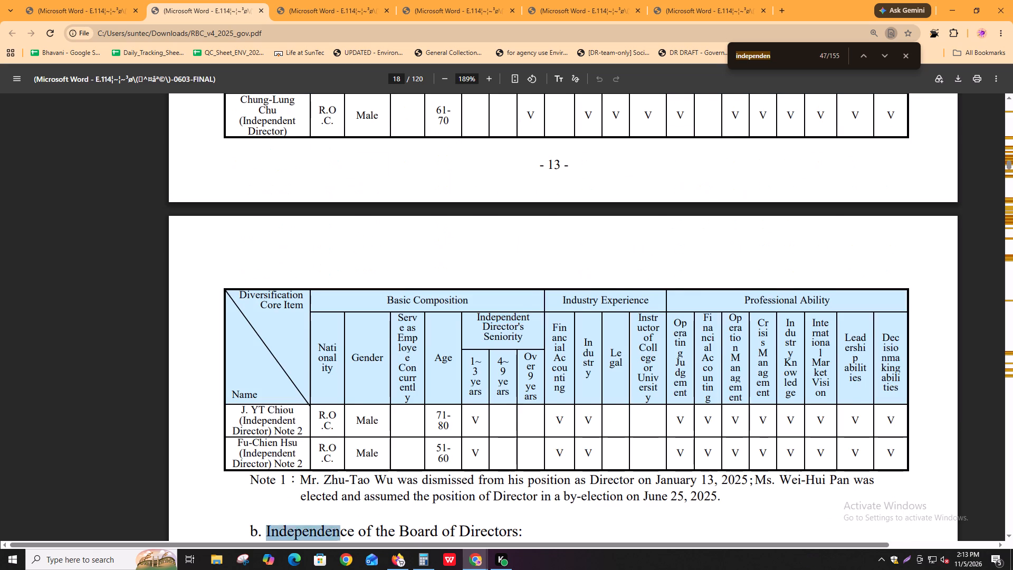
Check the "independen" matches in the Independence of the Board of Directors section, continuing to the managers table's Note 1 on PDF page 20.
{"action": "key", "text": "Return"}
{"action": "key", "text": "Return"}
{"action": "key", "text": "Return"}
{"action": "key", "text": "Return"}
{"action": "key", "text": "Return"}
{"action": "key", "text": "Return"}
{"action": "key", "text": "Return"}
{"action": "key", "text": "Return"}
{"action": "key", "text": "Return"}
{"action": "key", "text": "Return"}
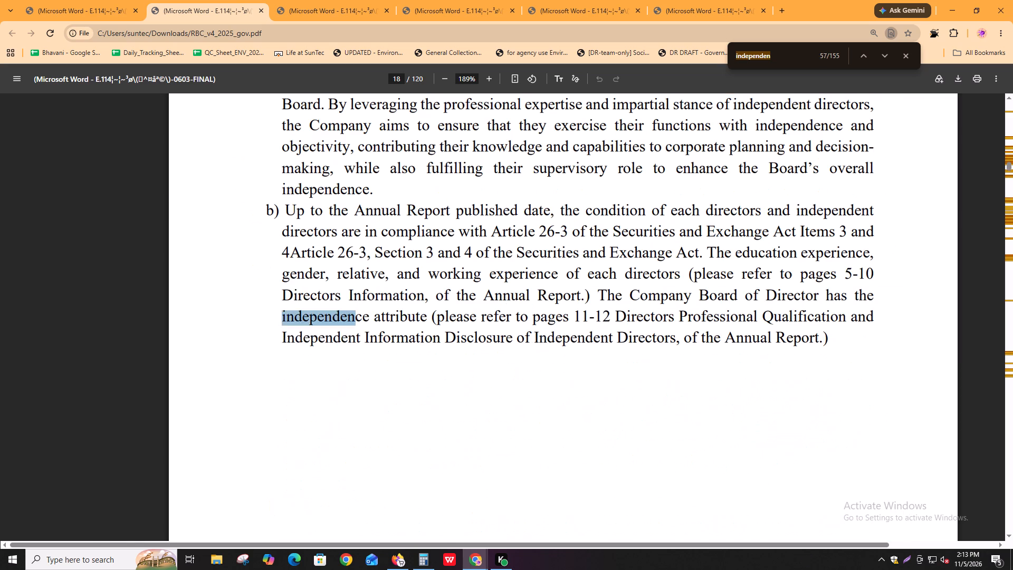
{"action": "key", "text": "Return"}
{"action": "key", "text": "Return"}
{"action": "key", "text": "Return"}
{"action": "key", "text": "Return"}
{"action": "key", "text": "Return"}
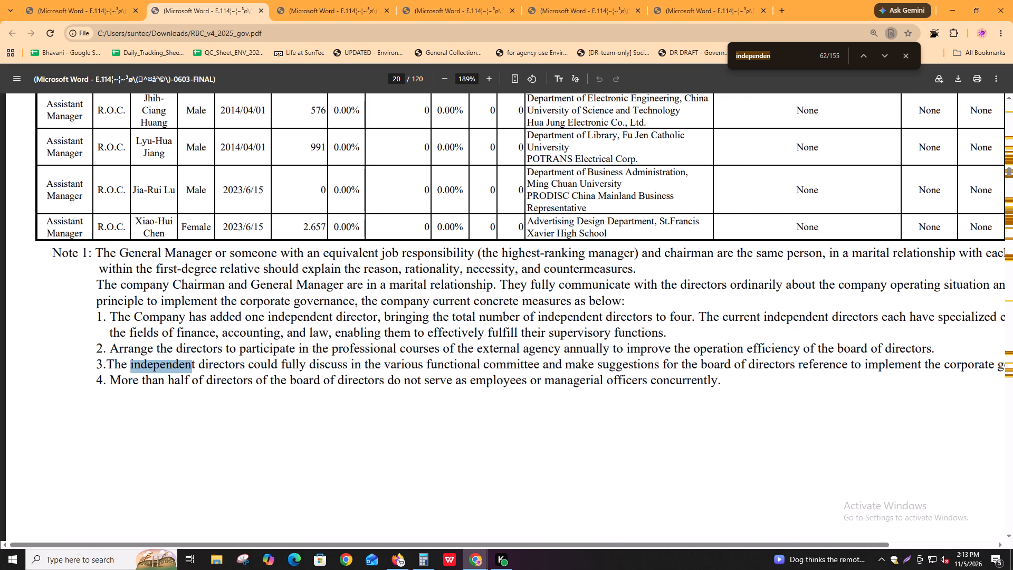
Return to the Igloo task and complete the Board_independence field, advancing to Board_nonexecutive.
{"action": "key", "text": "alt+Tab"}
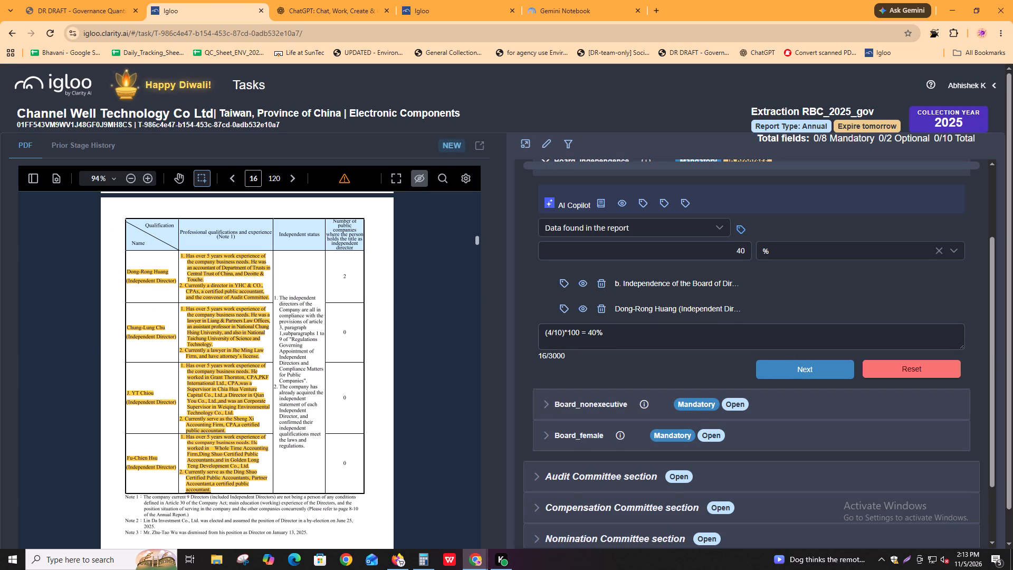
{"action": "left_click", "coordinate": [776, 366]}
Go to PDF page 11 and examine the directors table, enlarged enough to read each director's title.
{"action": "key", "text": "alt+Tab"}
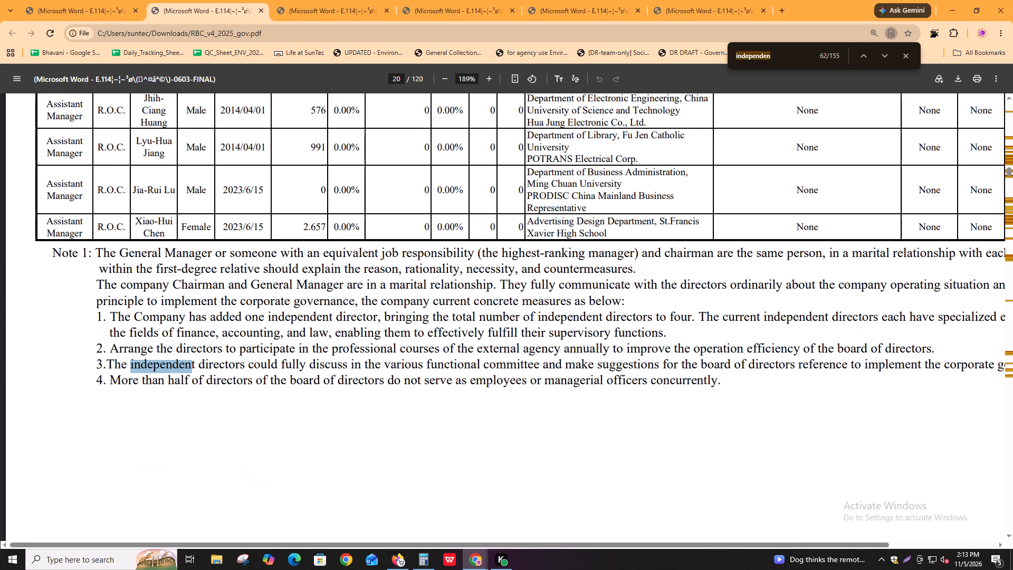
{"action": "key", "text": "alt+Tab"}
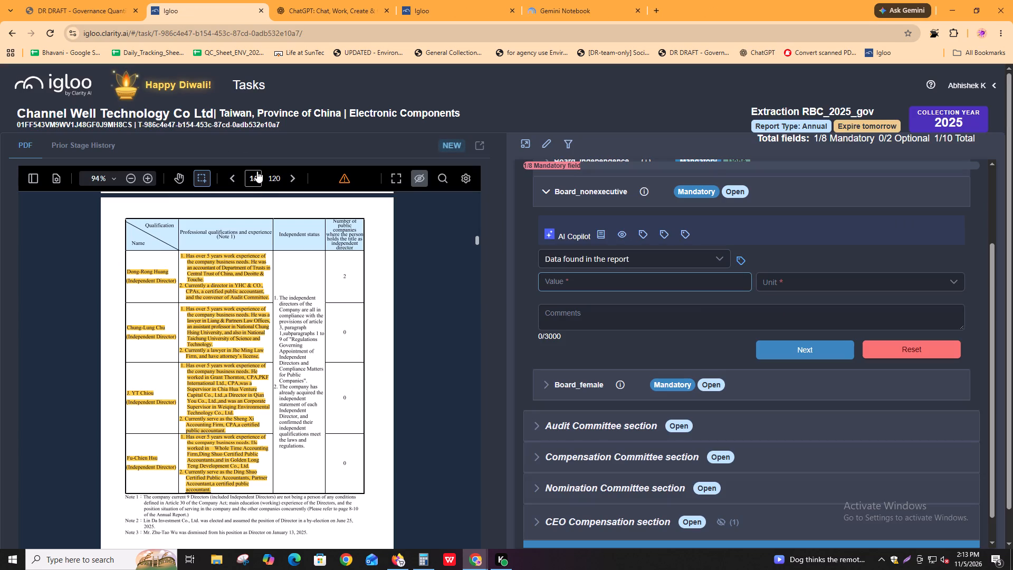
{"action": "left_click", "coordinate": [254, 182]}
{"action": "type", "text": "11"}
{"action": "key", "text": "Return"}
{"action": "scroll", "coordinate": [294, 248], "scroll_direction": "up", "scroll_amount": 11}
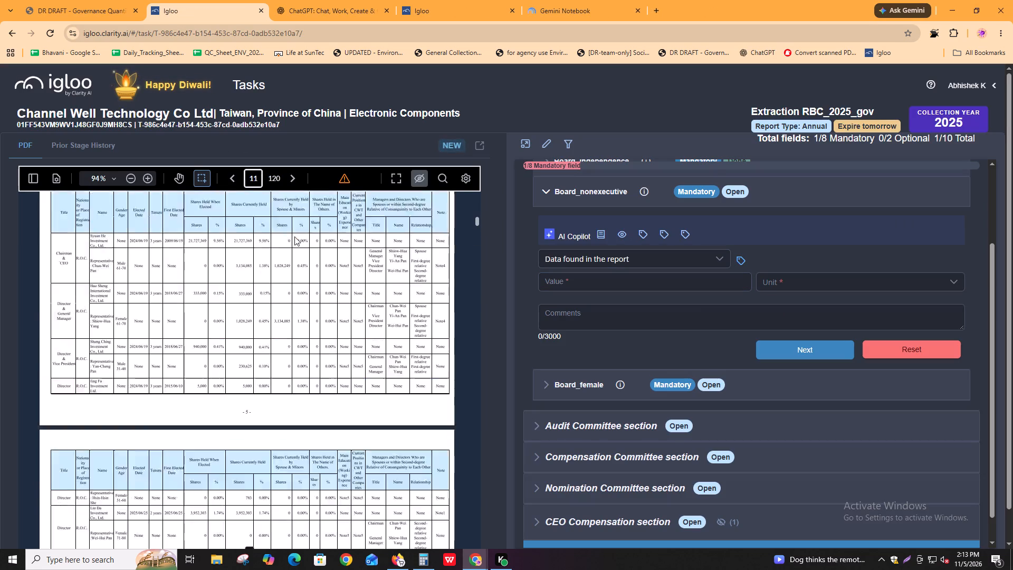
{"action": "scroll", "coordinate": [294, 236], "scroll_direction": "up", "scroll_amount": 6}
{"action": "scroll", "coordinate": [169, 383], "scroll_direction": "down", "scroll_amount": 7}
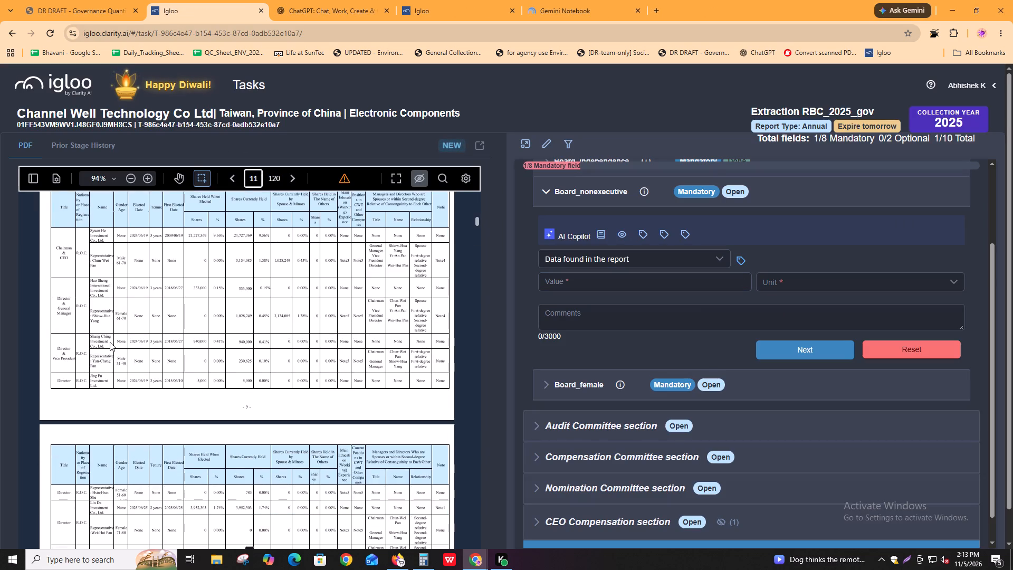
{"action": "scroll", "coordinate": [113, 337], "scroll_direction": "up", "scroll_amount": 2, "text": "ctrl"}
{"action": "scroll", "coordinate": [199, 365], "scroll_direction": "up", "scroll_amount": 1}
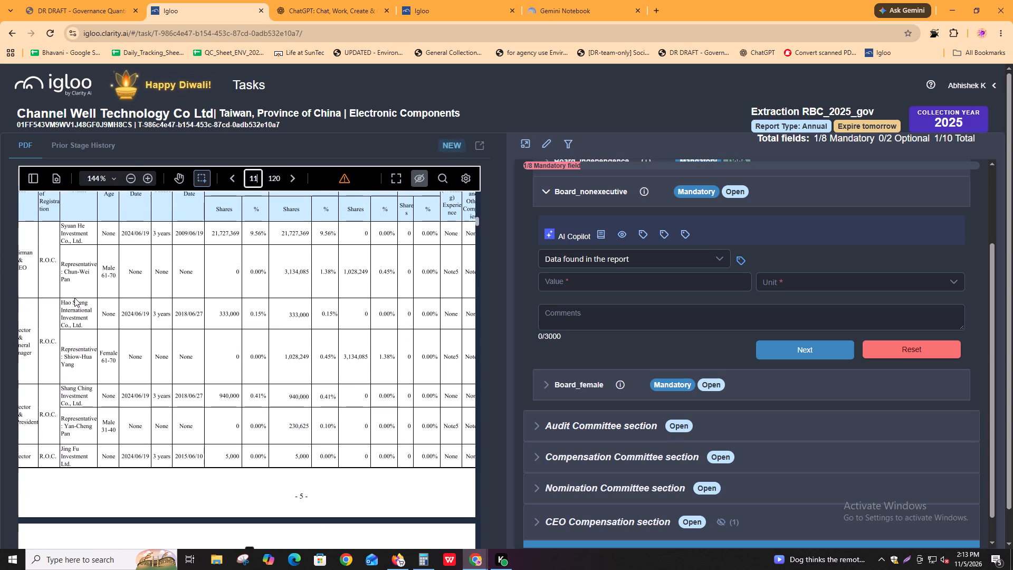
{"action": "scroll", "coordinate": [61, 317], "scroll_direction": "up", "scroll_amount": 1, "text": "shift"}
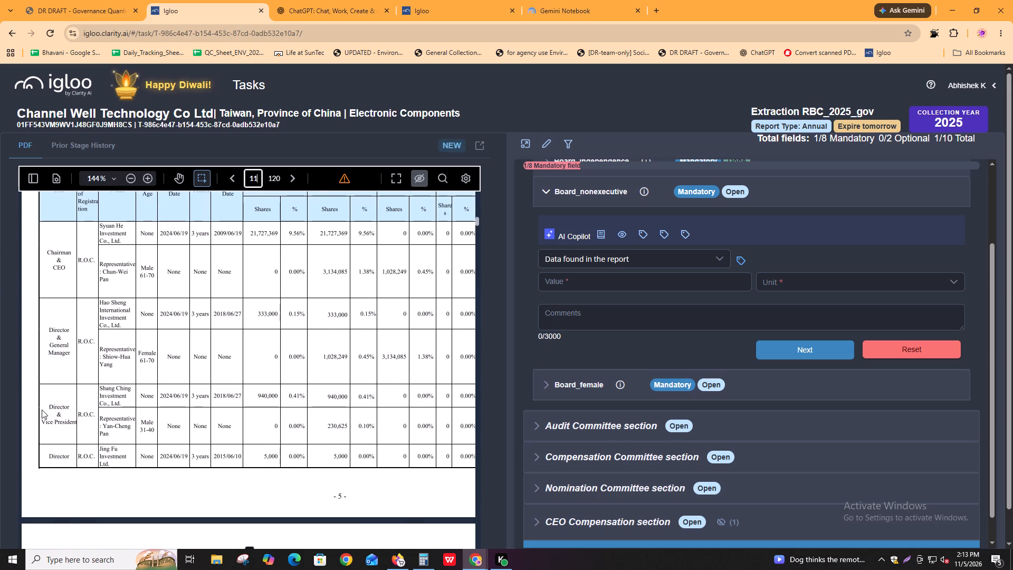
Examine the director titles continuing onto PDF page 12, and recheck the executive directors' titles on page 11.
{"action": "scroll", "coordinate": [40, 437], "scroll_direction": "down", "scroll_amount": 4}
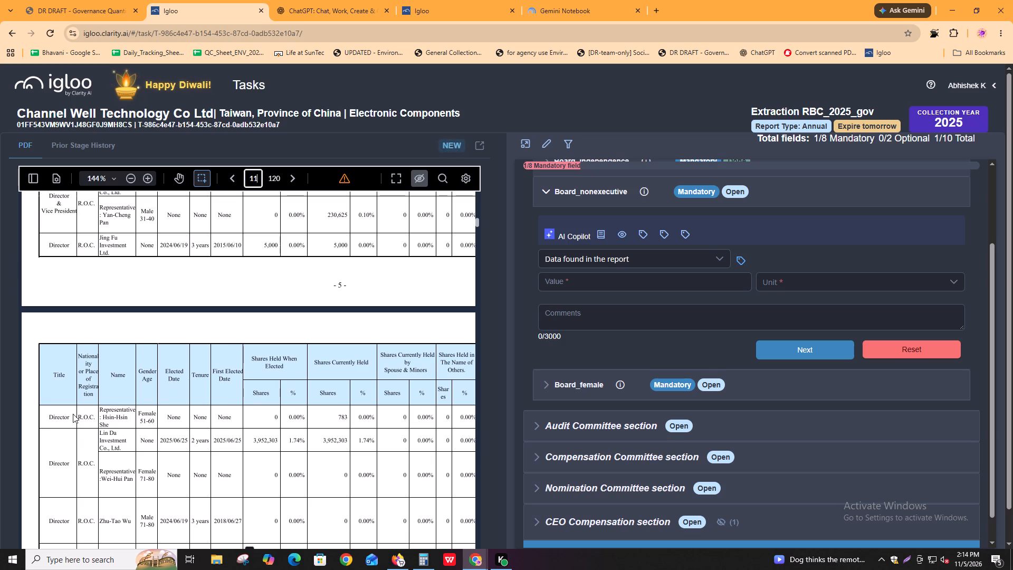
{"action": "scroll", "coordinate": [76, 490], "scroll_direction": "down", "scroll_amount": 2}
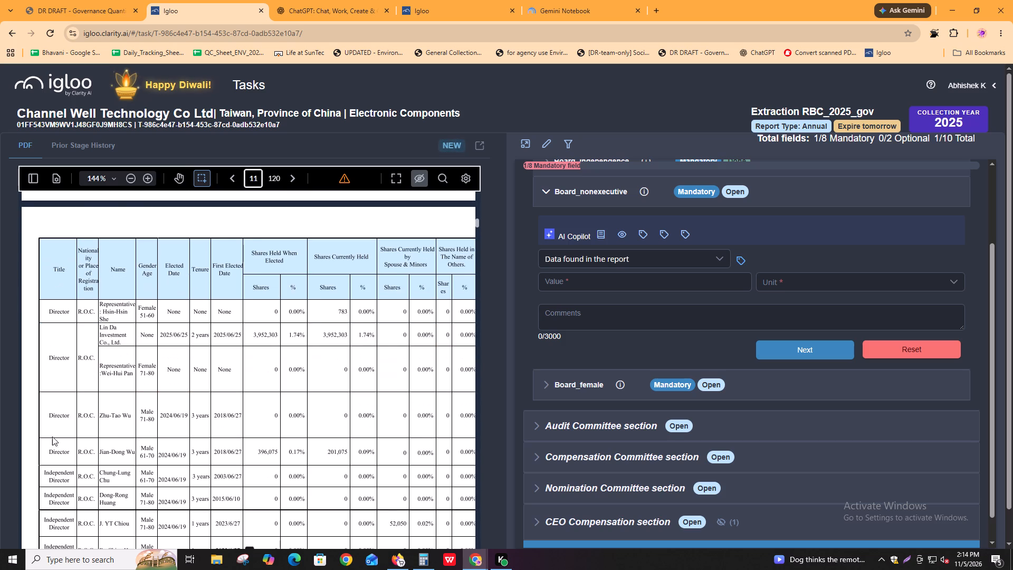
{"action": "scroll", "coordinate": [61, 536], "scroll_direction": "down", "scroll_amount": 2}
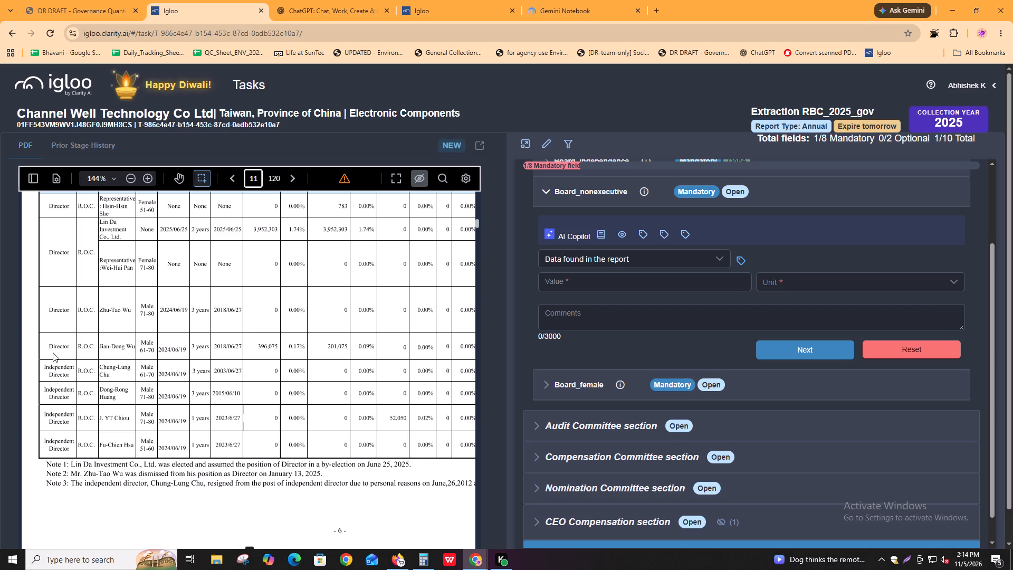
{"action": "scroll", "coordinate": [108, 407], "scroll_direction": "up", "scroll_amount": 2}
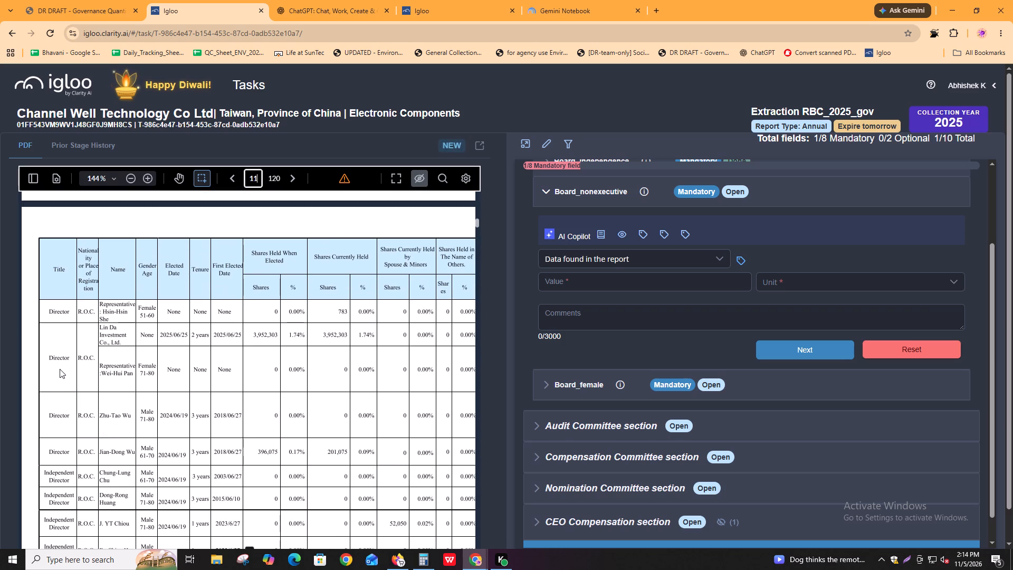
{"action": "scroll", "coordinate": [59, 369], "scroll_direction": "up", "scroll_amount": 5}
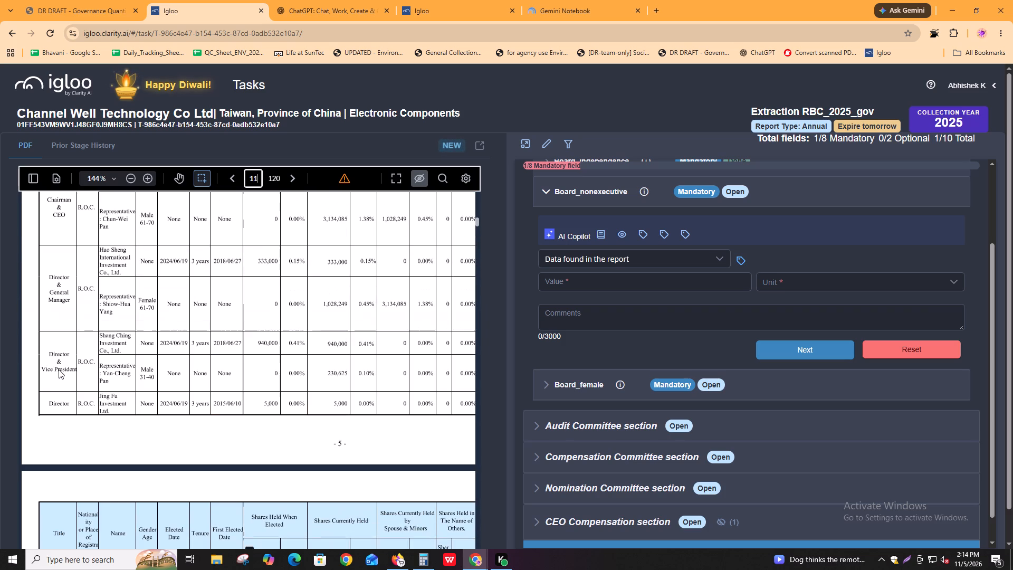
{"action": "scroll", "coordinate": [56, 244], "scroll_direction": "up", "scroll_amount": 1}
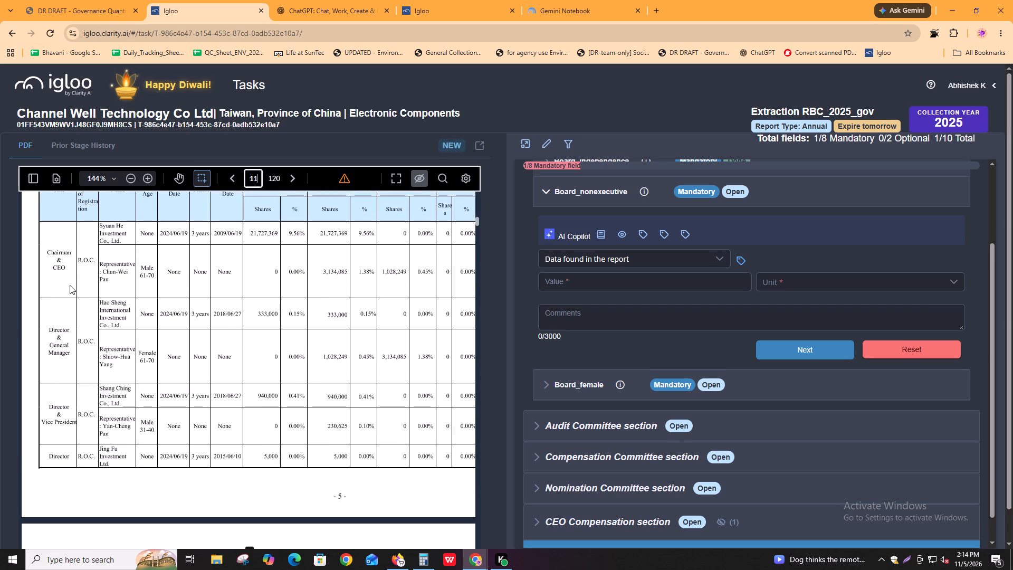
{"action": "scroll", "coordinate": [71, 286], "scroll_direction": "up", "scroll_amount": 2, "text": "ctrl"}
{"action": "scroll", "coordinate": [234, 310], "scroll_direction": "up", "scroll_amount": 1}
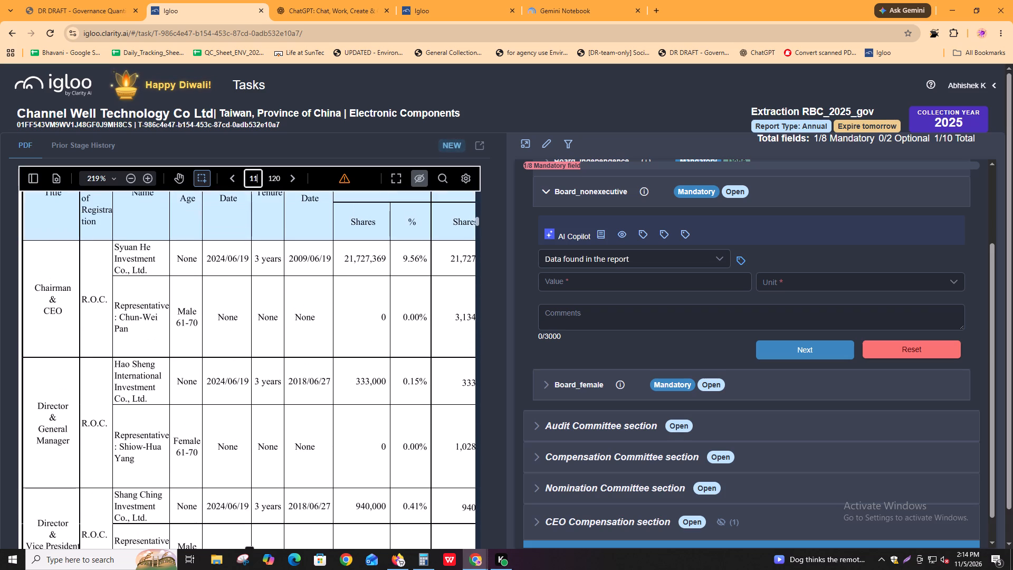
Look through the pages from the directors table's Note 4 to the management remuneration tables around PDF page 26.
{"action": "scroll", "coordinate": [246, 389], "scroll_direction": "down", "scroll_amount": 1}
{"action": "scroll", "coordinate": [246, 389], "scroll_direction": "down", "scroll_amount": 20}
{"action": "scroll", "coordinate": [246, 389], "scroll_direction": "down", "scroll_amount": 9}
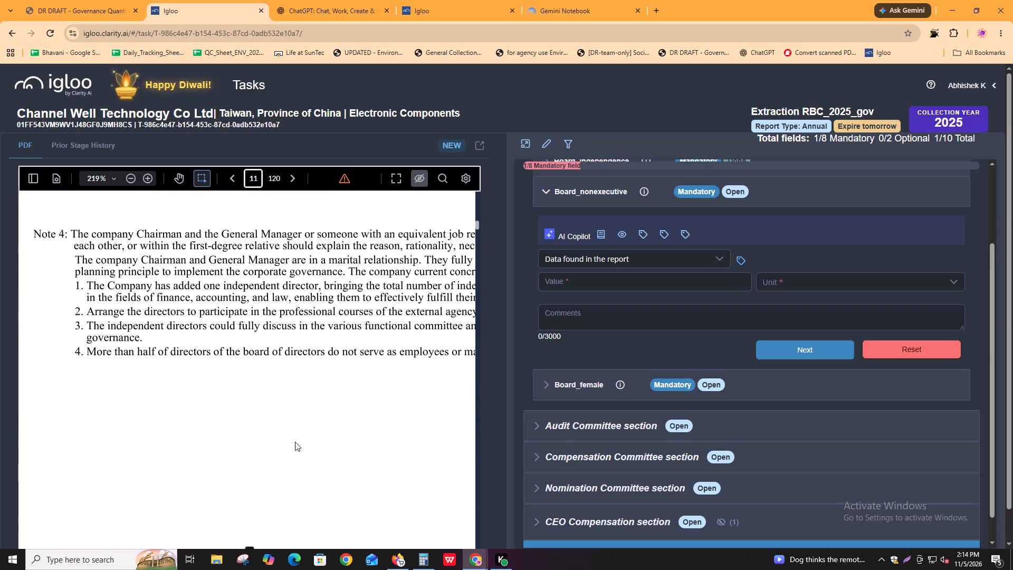
{"action": "scroll", "coordinate": [295, 442], "scroll_direction": "down", "scroll_amount": 20}
{"action": "scroll", "coordinate": [295, 442], "scroll_direction": "down", "scroll_amount": 20}
{"action": "scroll", "coordinate": [295, 442], "scroll_direction": "down", "scroll_amount": 4}
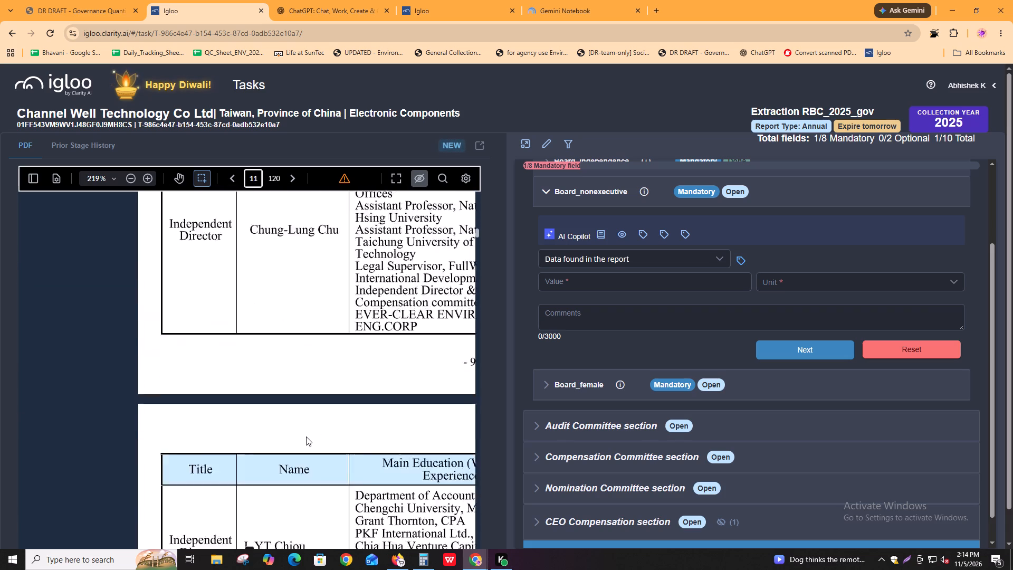
{"action": "scroll", "coordinate": [306, 436], "scroll_direction": "down", "scroll_amount": 20}
{"action": "scroll", "coordinate": [306, 436], "scroll_direction": "down", "scroll_amount": 12}
{"action": "scroll", "coordinate": [290, 454], "scroll_direction": "down", "scroll_amount": 5, "text": "shift"}
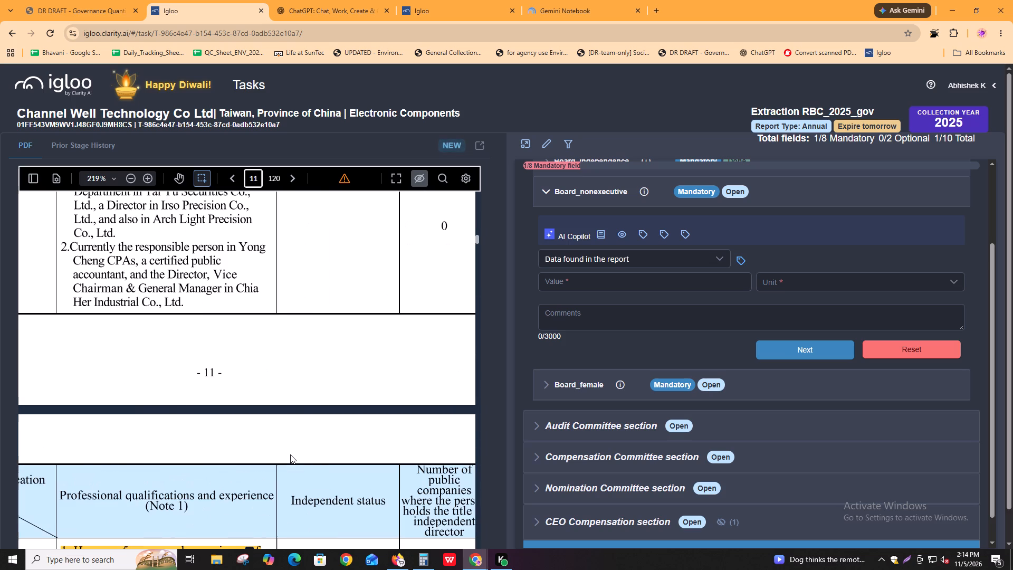
{"action": "scroll", "coordinate": [290, 454], "scroll_direction": "up", "scroll_amount": 3}
{"action": "scroll", "coordinate": [290, 454], "scroll_direction": "down", "scroll_amount": 4, "text": "ctrl"}
{"action": "scroll", "coordinate": [290, 454], "scroll_direction": "down", "scroll_amount": 2}
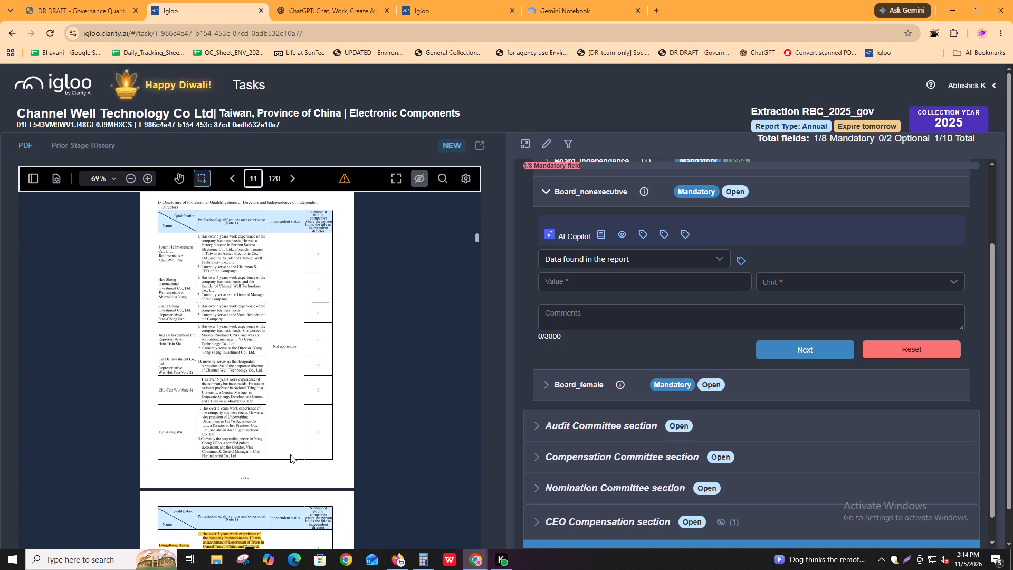
{"action": "scroll", "coordinate": [290, 454], "scroll_direction": "down", "scroll_amount": 18}
{"action": "scroll", "coordinate": [293, 454], "scroll_direction": "down", "scroll_amount": 4}
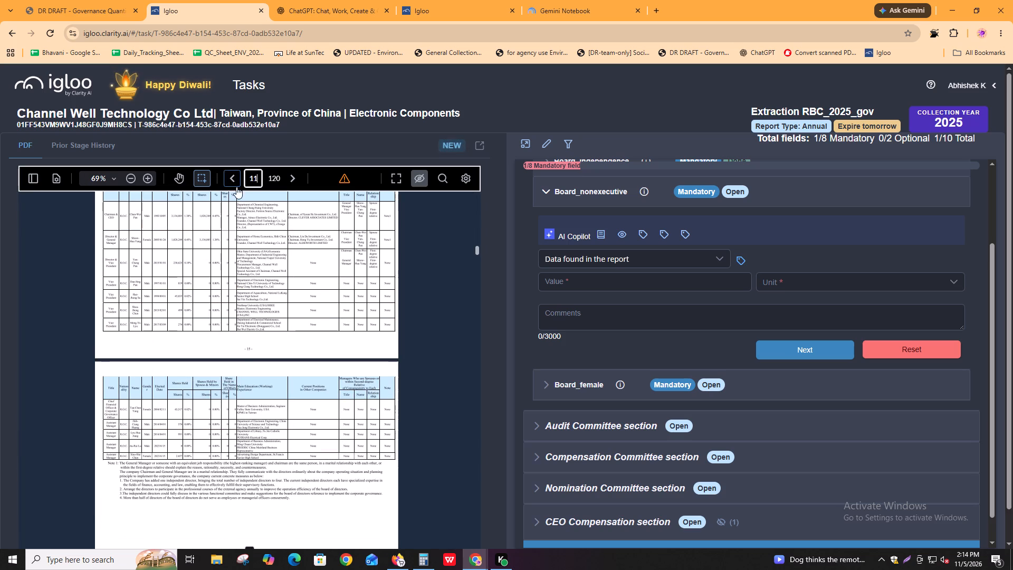
{"action": "left_click", "coordinate": [238, 281]}
{"action": "scroll", "coordinate": [238, 277], "scroll_direction": "down", "scroll_amount": 6}
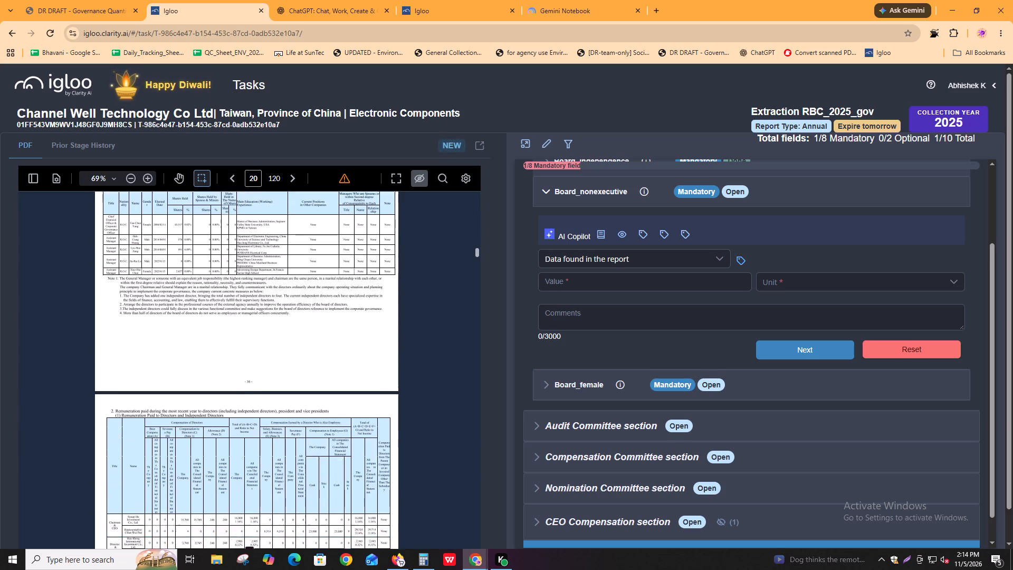
{"action": "scroll", "coordinate": [241, 298], "scroll_direction": "down", "scroll_amount": 20}
{"action": "scroll", "coordinate": [241, 298], "scroll_direction": "down", "scroll_amount": 3}
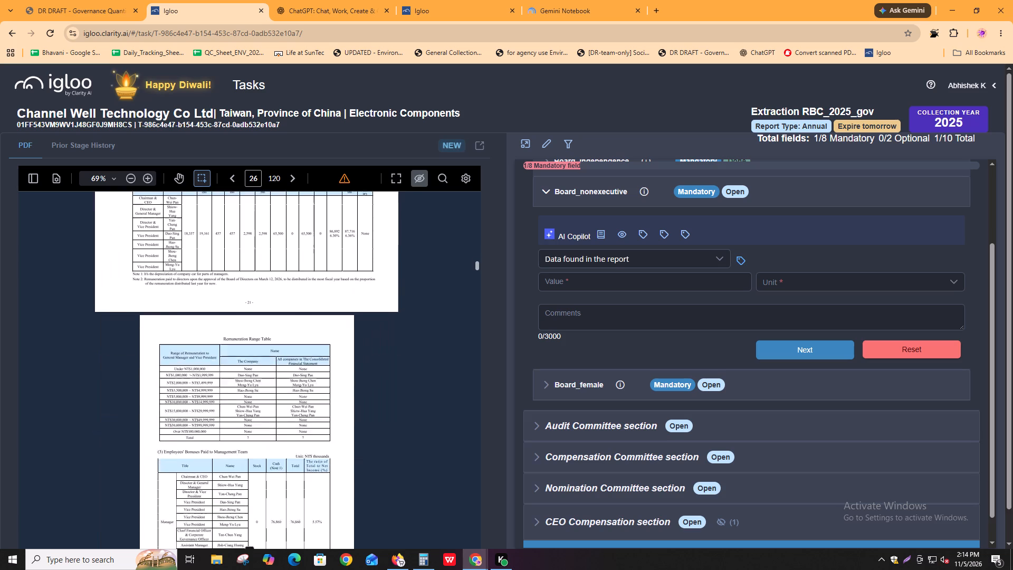
Switch to the downloaded annual report PDF and check the "independen" matches up to the board meeting attendance table on page 29.
{"action": "key", "text": "alt+Tab"}
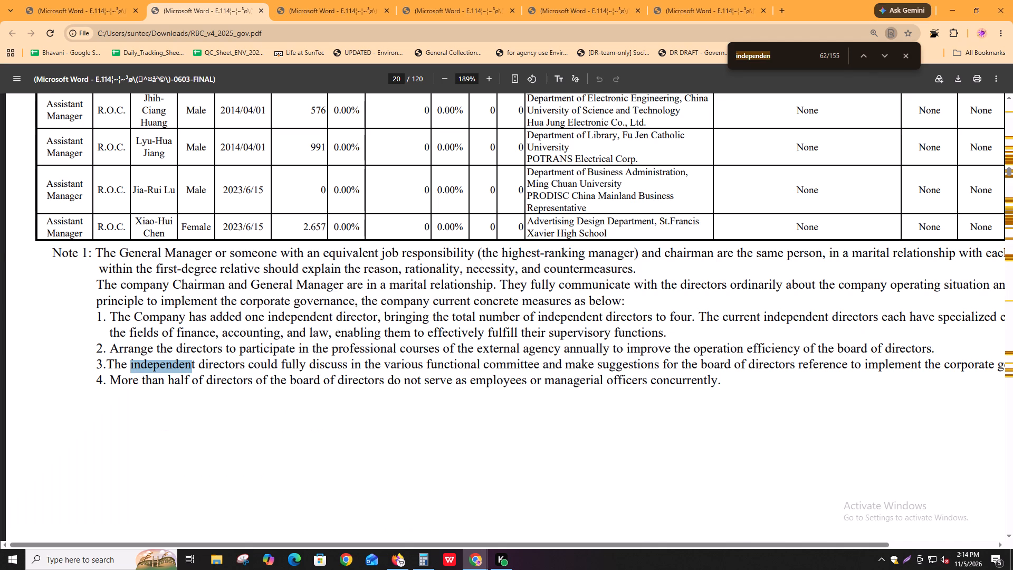
{"action": "key", "text": "Return"}
{"action": "key", "text": "Return"}
{"action": "key", "text": "Return"}
{"action": "key", "text": "Return"}
{"action": "key", "text": "Return"}
{"action": "key", "text": "Return"}
{"action": "key", "text": "Return"}
{"action": "key", "text": "Return"}
{"action": "key", "text": "Return"}
{"action": "key", "text": "Return"}
{"action": "key", "text": "Return"}
{"action": "key", "text": "Return"}
{"action": "key", "text": "Return"}
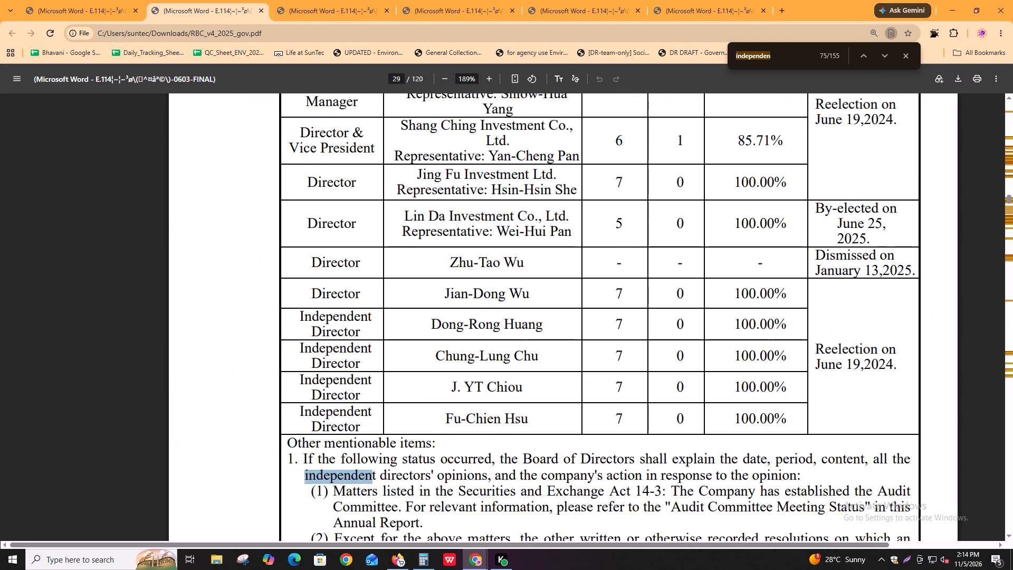
Check the "independen" matches from the board's other mentionable items to the Audit Committee Meeting Status table on PDF page 33.
{"action": "key", "text": "Return"}
{"action": "key", "text": "Return"}
{"action": "key", "text": "Return"}
{"action": "key", "text": "Return"}
{"action": "key", "text": "Return"}
{"action": "key", "text": "Return"}
{"action": "key", "text": "Return"}
{"action": "key", "text": "Return"}
{"action": "key", "text": "Return"}
{"action": "key", "text": "Return"}
{"action": "key", "text": "Return"}
{"action": "key", "text": "Return"}
{"action": "key", "text": "Return"}
{"action": "key", "text": "Return"}
{"action": "key", "text": "Return"}
{"action": "key", "text": "Return"}
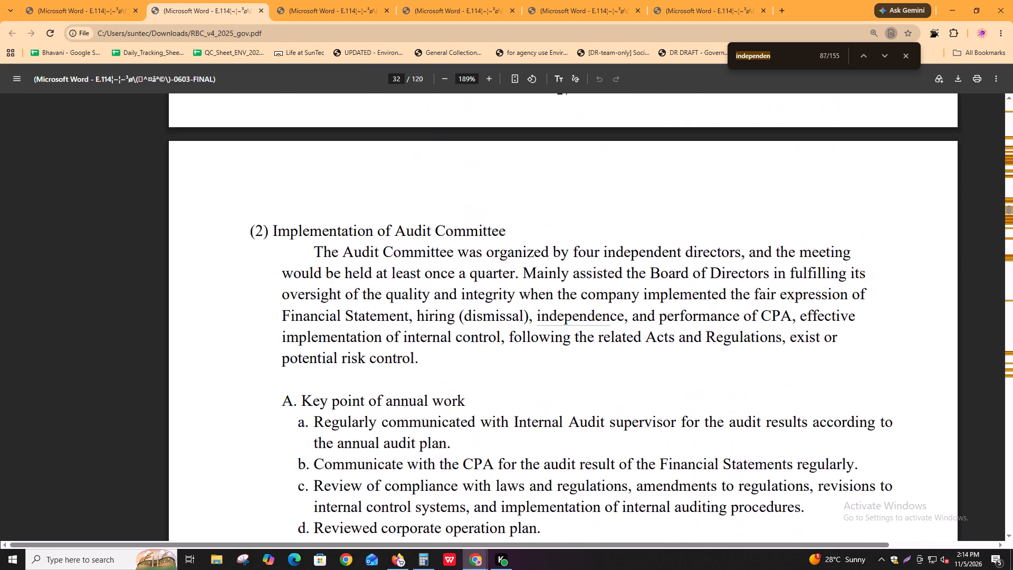
{"action": "key", "text": "Return"}
{"action": "key", "text": "Return"}
{"action": "key", "text": "Return"}
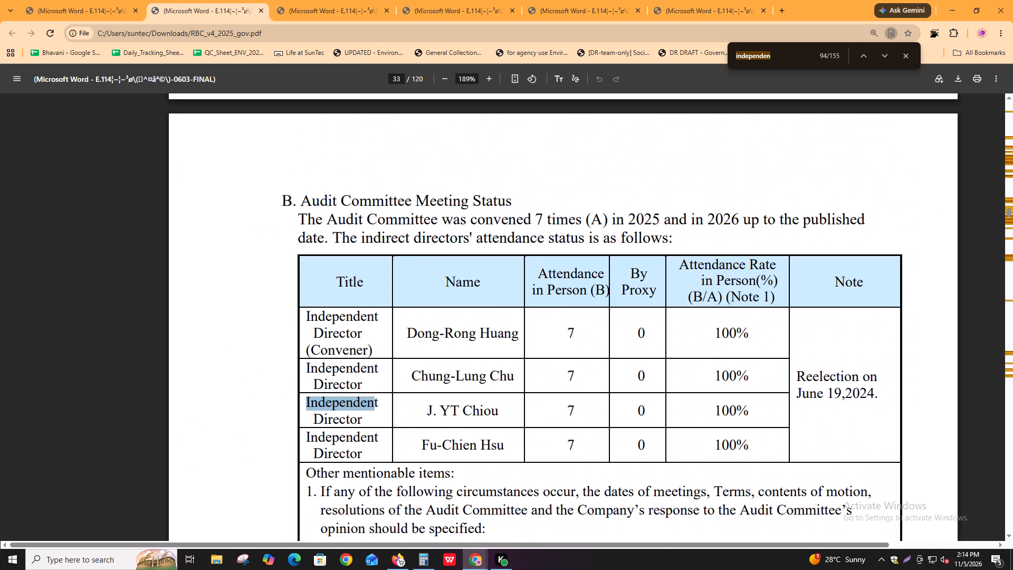
Go back through the "independen" matches to recheck the board attendance table on PDF page 29.
{"action": "key", "text": "shift+Return"}
{"action": "key", "text": "shift+Return"}
{"action": "key", "text": "shift+Return"}
{"action": "key", "text": "shift+Return"}
{"action": "key", "text": "shift+Return"}
{"action": "key", "text": "shift+Return"}
{"action": "key", "text": "shift+Return"}
{"action": "key", "text": "shift+Return"}
{"action": "key", "text": "shift+Return"}
{"action": "key", "text": "shift+Return"}
{"action": "key", "text": "shift+Return"}
{"action": "key", "text": "shift+Return"}
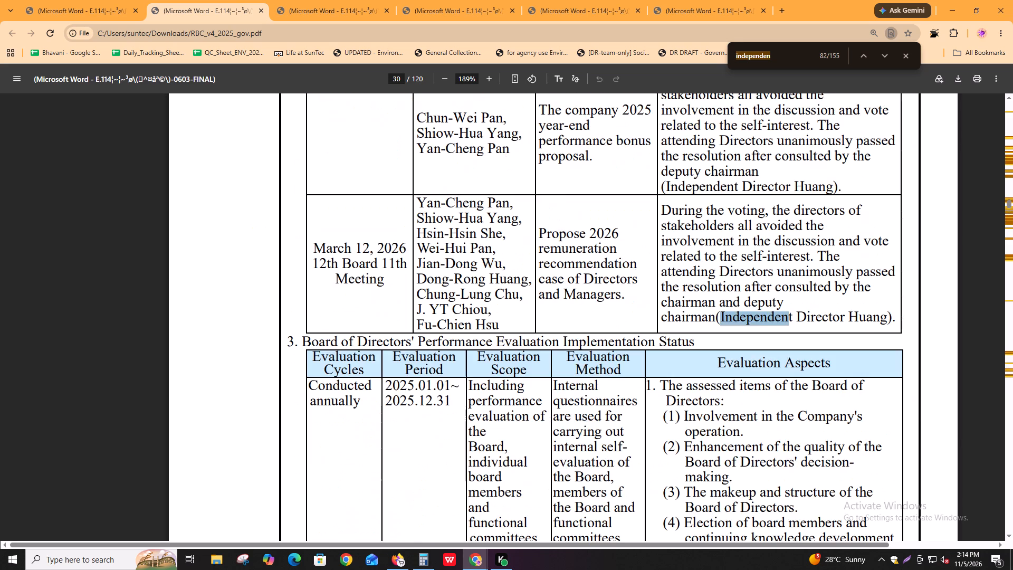
{"action": "key", "text": "shift+Return"}
{"action": "key", "text": "shift+Return"}
{"action": "key", "text": "shift+Return"}
{"action": "key", "text": "shift+Return"}
{"action": "key", "text": "shift+Return"}
{"action": "key", "text": "shift+Return"}
{"action": "key", "text": "shift+Return"}
{"action": "key", "text": "shift+Return"}
{"action": "key", "text": "shift+Return"}
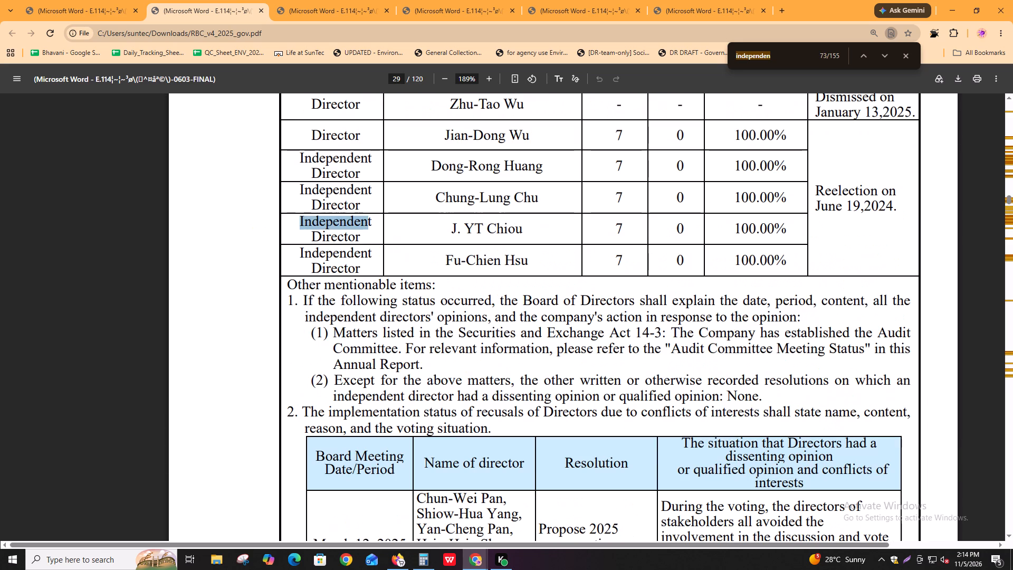
Check the "independen" matches forward again from the board attendance table to the Audit Committee's annual work items on PDF page 32.
{"action": "key", "text": "Return"}
{"action": "key", "text": "Return"}
{"action": "key", "text": "Return"}
{"action": "key", "text": "Return"}
{"action": "key", "text": "Return"}
{"action": "key", "text": "Return"}
{"action": "key", "text": "Return"}
{"action": "key", "text": "Return"}
{"action": "key", "text": "Return"}
{"action": "key", "text": "Return"}
{"action": "key", "text": "Return"}
{"action": "key", "text": "Return"}
{"action": "key", "text": "Return"}
{"action": "key", "text": "Return"}
{"action": "key", "text": "Return"}
{"action": "key", "text": "Return"}
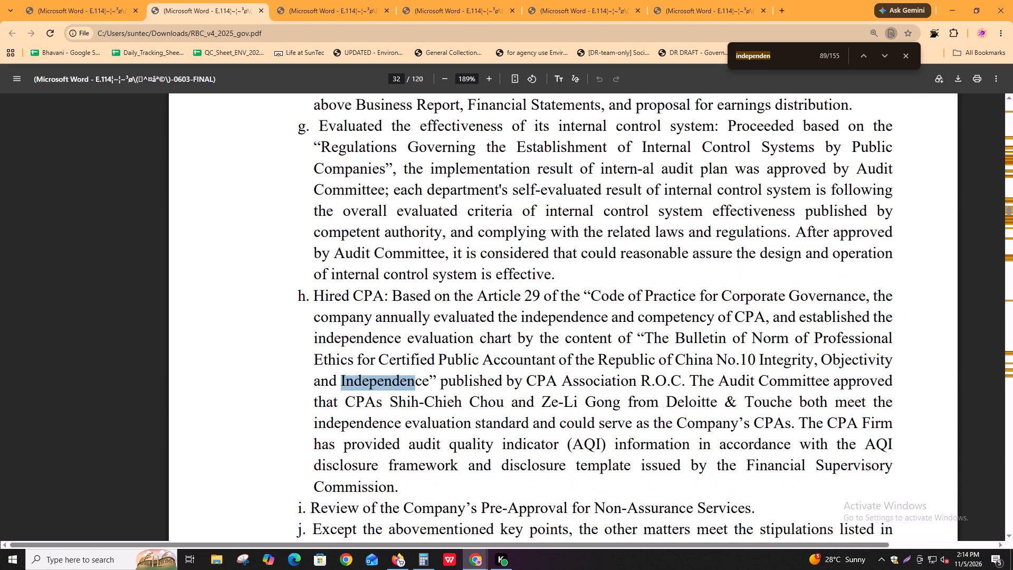
Check the "independen" matches from the Audit Committee's annual work items to the independent directors' communications section on PDF page 34.
{"action": "key", "text": "Return"}
{"action": "key", "text": "Return"}
{"action": "key", "text": "Return"}
{"action": "key", "text": "Return"}
{"action": "key", "text": "Return"}
{"action": "key", "text": "Return"}
{"action": "key", "text": "Return"}
{"action": "key", "text": "Return"}
{"action": "key", "text": "Return"}
{"action": "key", "text": "Return"}
{"action": "key", "text": "Return"}
{"action": "key", "text": "Return"}
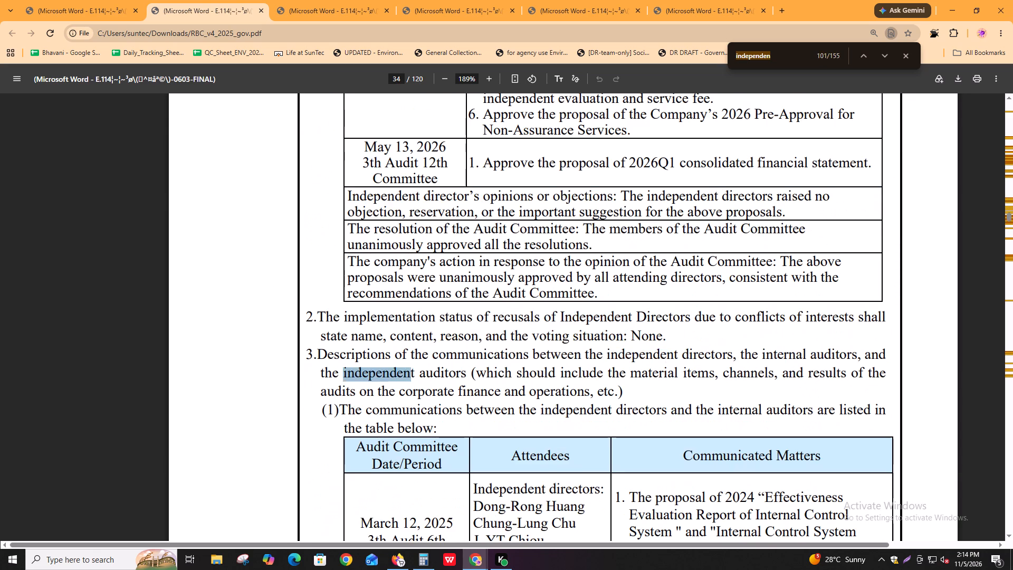
Check the "independen" matches in the table of communications between independent directors and internal auditors on PDF page 35.
{"action": "key", "text": "Return"}
{"action": "key", "text": "Return"}
{"action": "key", "text": "Return"}
{"action": "key", "text": "Return"}
{"action": "key", "text": "Return"}
{"action": "key", "text": "Return"}
{"action": "key", "text": "Return"}
{"action": "key", "text": "Return"}
{"action": "key", "text": "Return"}
{"action": "key", "text": "Return"}
{"action": "key", "text": "Return"}
{"action": "key", "text": "Return"}
{"action": "key", "text": "Return"}
{"action": "key", "text": "Return"}
{"action": "key", "text": "Return"}
{"action": "key", "text": "Return"}
{"action": "key", "text": "Return"}
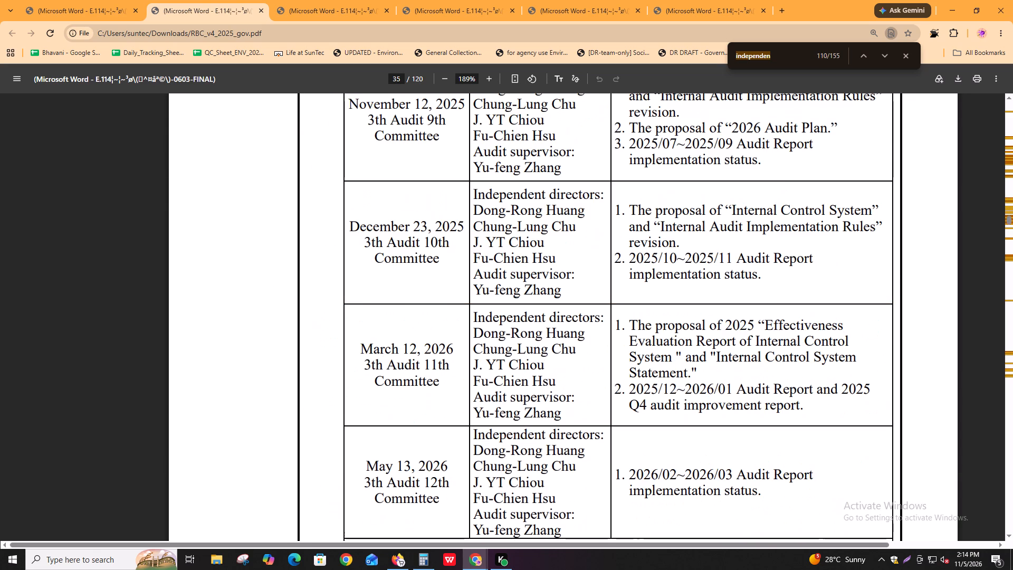
Check the "independen" matches after page 35 up to the external auditors' independence evaluation item on PDF page 45.
{"action": "key", "text": "Return"}
{"action": "key", "text": "Return"}
{"action": "key", "text": "Return"}
{"action": "key", "text": "Return"}
{"action": "key", "text": "Return"}
{"action": "key", "text": "Return"}
{"action": "key", "text": "Return"}
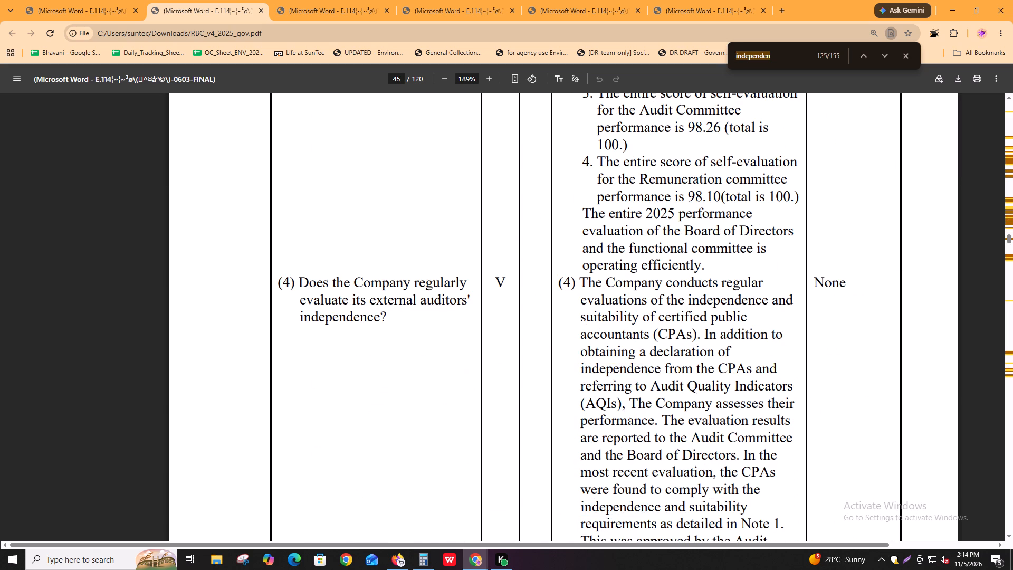
Check the "independen" matches from the external auditor evaluation to the remuneration committee composition section following PDF page 41's printed numbering.
{"action": "key", "text": "Return"}
{"action": "key", "text": "Return"}
{"action": "key", "text": "Return"}
{"action": "key", "text": "Return"}
{"action": "key", "text": "Return"}
{"action": "key", "text": "Return"}
{"action": "key", "text": "Return"}
{"action": "key", "text": "Return"}
{"action": "key", "text": "Return"}
{"action": "key", "text": "Return"}
{"action": "key", "text": "Return"}
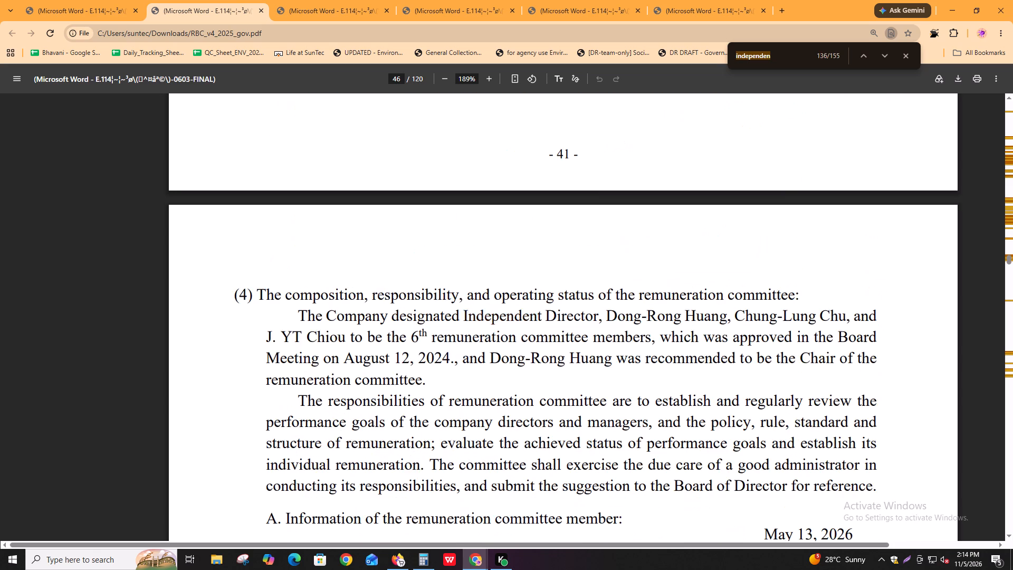
Check the "independen" matches from the remuneration committee composition section to the directors' training table on PDF page 72.
{"action": "key", "text": "Return"}
{"action": "key", "text": "Return"}
{"action": "key", "text": "Return"}
{"action": "key", "text": "Return"}
{"action": "key", "text": "Return"}
{"action": "key", "text": "Return"}
{"action": "key", "text": "Return"}
{"action": "key", "text": "Return"}
{"action": "key", "text": "Return"}
{"action": "key", "text": "Return"}
{"action": "key", "text": "Return"}
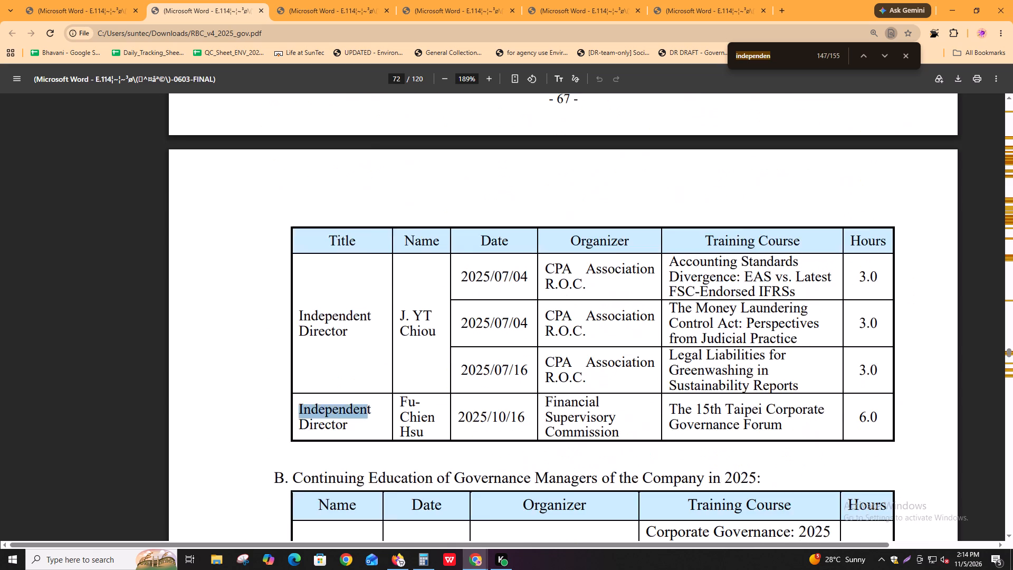
Check the remaining "independen" matches from the directors' training table through the shareholding changes table on PDF page 78.
{"action": "key", "text": "Return"}
{"action": "key", "text": "Return"}
{"action": "key", "text": "Return"}
{"action": "key", "text": "Return"}
{"action": "key", "text": "Return"}
{"action": "key", "text": "Return"}
{"action": "key", "text": "Return"}
{"action": "key", "text": "Return"}
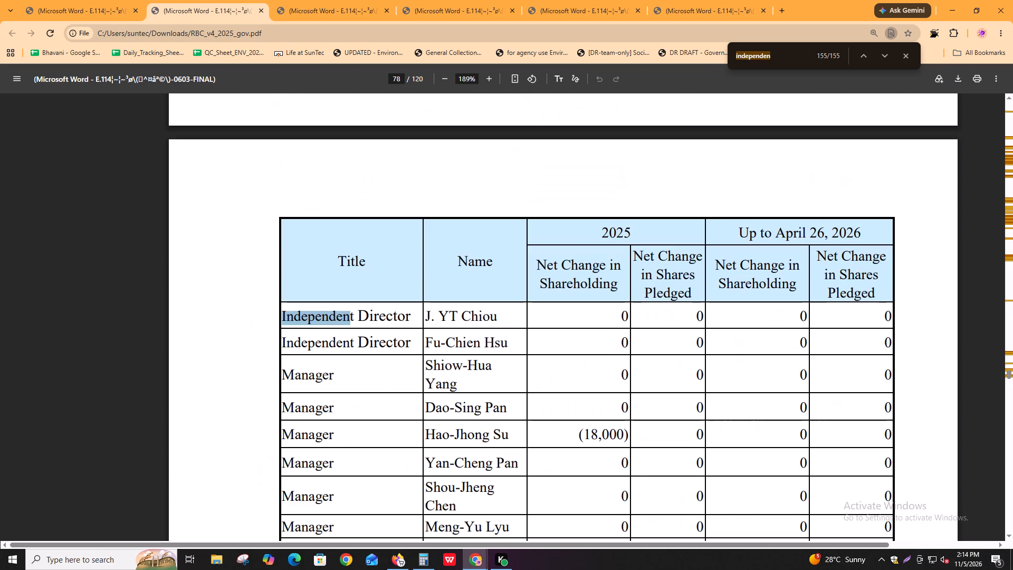
Continue the "independen" matches past the last one, from the report's beginning to the directors' shareholding table on PDF page 10.
{"action": "key", "text": "Return"}
{"action": "key", "text": "Return"}
{"action": "key", "text": "Return"}
{"action": "key", "text": "Return"}
{"action": "key", "text": "Return"}
{"action": "key", "text": "Return"}
{"action": "key", "text": "Return"}
{"action": "key", "text": "Return"}
{"action": "key", "text": "Return"}
{"action": "key", "text": "Return"}
{"action": "key", "text": "Return"}
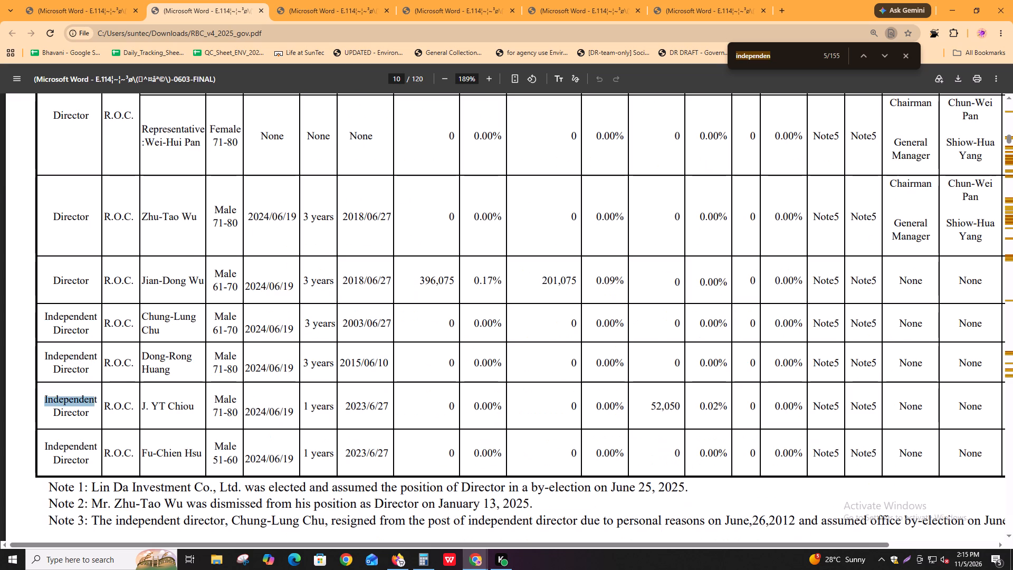
Check the "independen" matches from the directors' shareholding table to the directors' education and current positions table on PDF page 14.
{"action": "key", "text": "Return"}
{"action": "key", "text": "Return"}
{"action": "key", "text": "Return"}
{"action": "key", "text": "Return"}
{"action": "key", "text": "Return"}
{"action": "key", "text": "Return"}
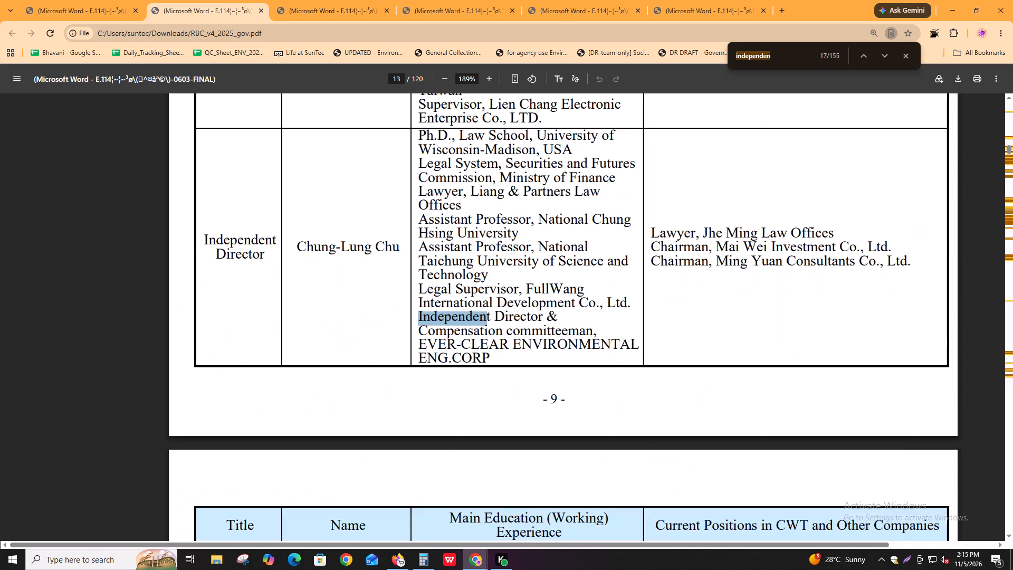
{"action": "key", "text": "Return"}
{"action": "key", "text": "Return"}
Switch to Igloo and copy the chairman's given name from the directors' shareholding table on PDF page 9.
{"action": "key", "text": "alt+Tab"}
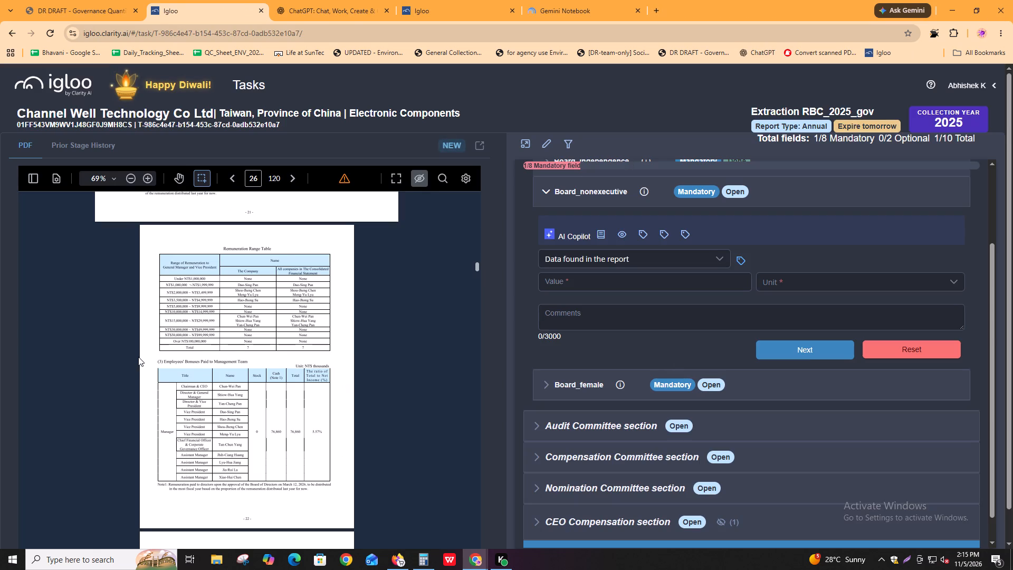
{"action": "scroll", "coordinate": [138, 357], "scroll_direction": "up", "scroll_amount": 2, "text": "ctrl"}
{"action": "left_click", "coordinate": [252, 176]}
{"action": "type", "text": "11"}
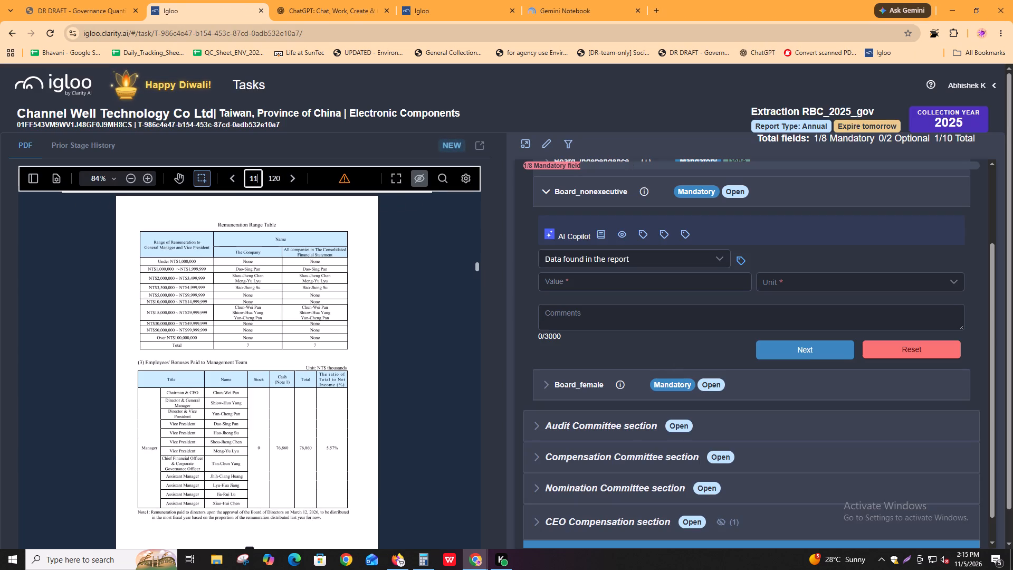
{"action": "key", "text": "Return"}
{"action": "scroll", "coordinate": [51, 310], "scroll_direction": "up", "scroll_amount": 10}
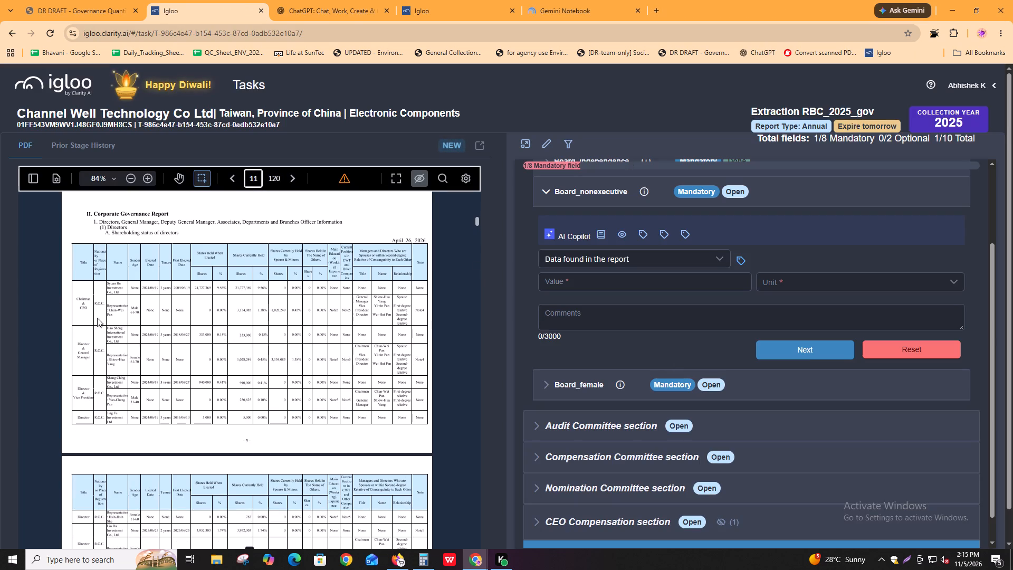
{"action": "scroll", "coordinate": [109, 305], "scroll_direction": "up", "scroll_amount": 3, "text": "ctrl"}
{"action": "scroll", "coordinate": [107, 306], "scroll_direction": "up", "scroll_amount": 2}
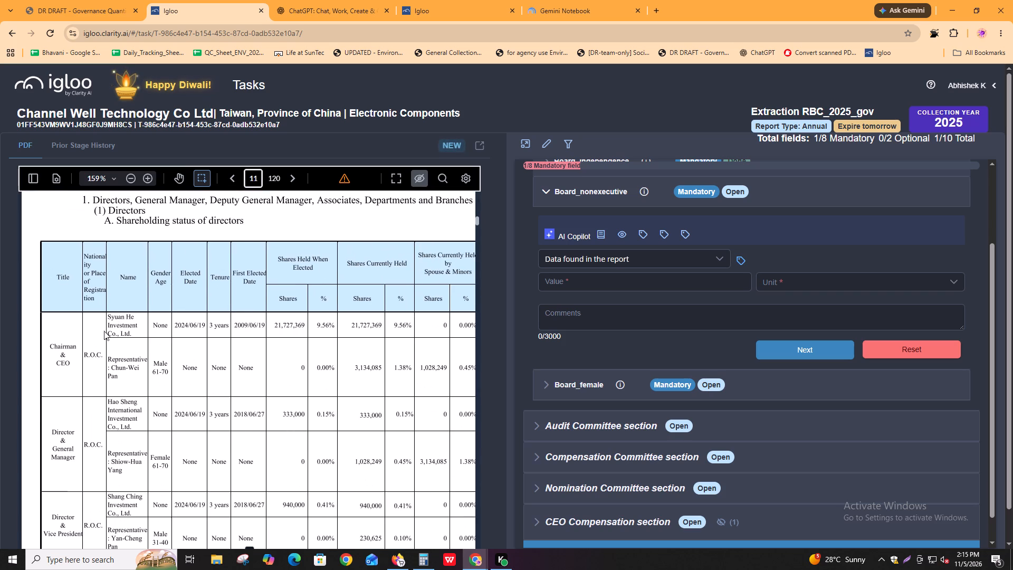
{"action": "left_click_drag", "start_coordinate": [112, 367], "coordinate": [137, 369]}
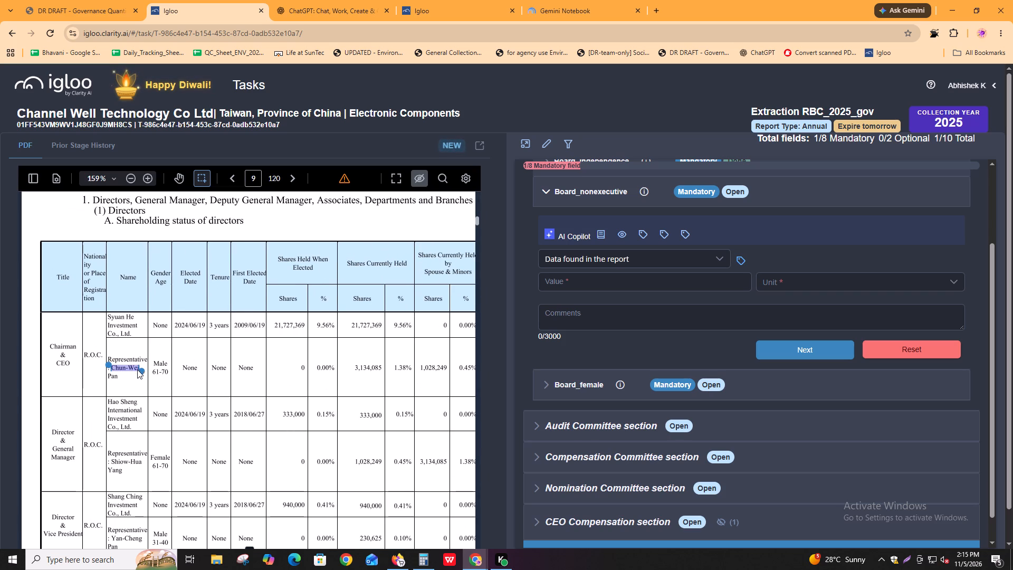
{"action": "left_click_drag", "start_coordinate": [137, 369], "coordinate": [139, 369]}
{"action": "key", "text": "ctrl+c"}
{"action": "key", "text": "alt+Tab"}
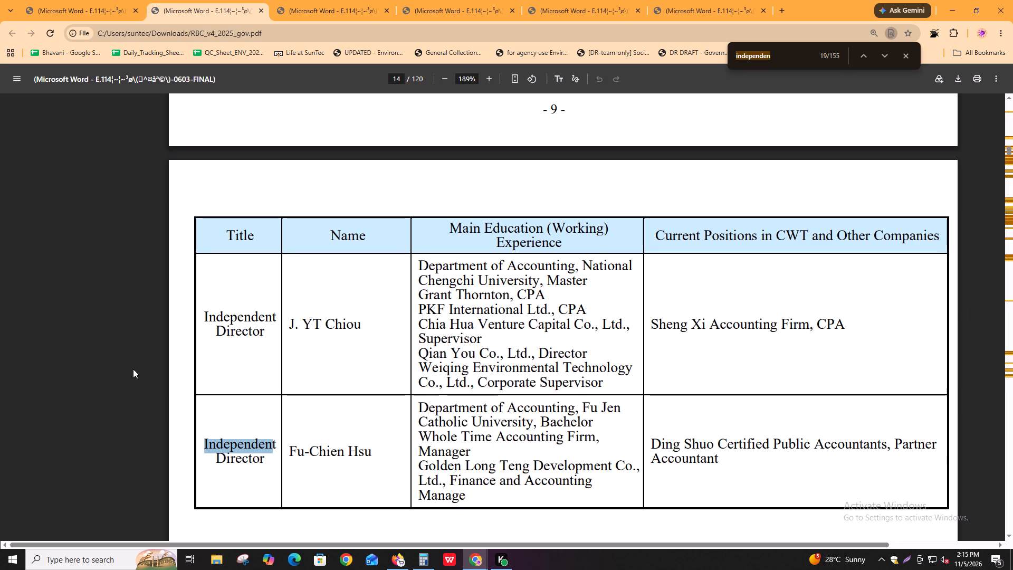
Search the separately opened report PDF for the copied chairman's name and go through matches to the board diversification table on page 17.
{"action": "key", "text": "ctrl+f"}
{"action": "key", "text": "ctrl+v"}
{"action": "key", "text": "Return"}
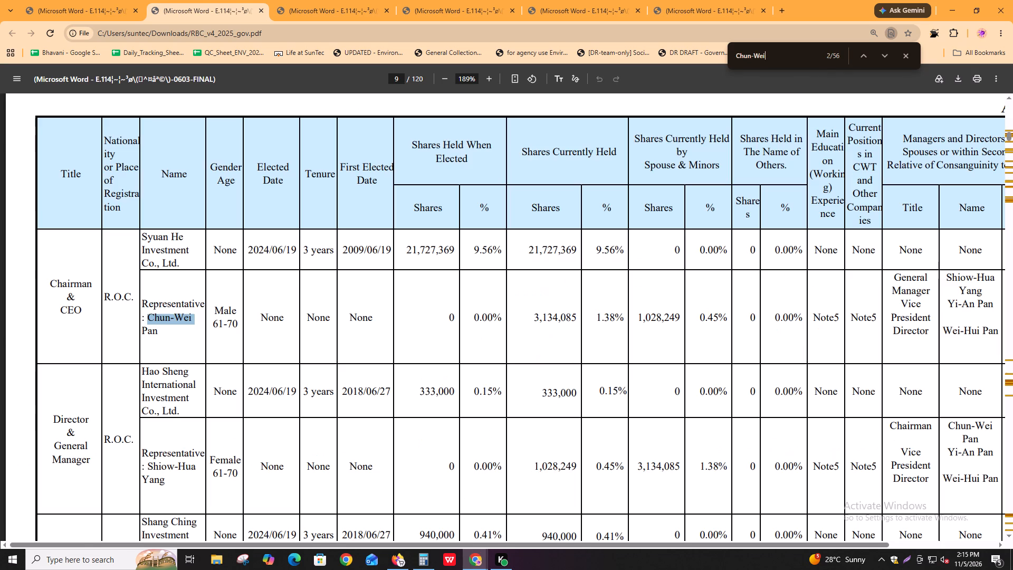
{"action": "key", "text": "Return"}
{"action": "key", "text": "Return"}
{"action": "key", "text": "Return"}
{"action": "key", "text": "Return"}
{"action": "key", "text": "Return"}
{"action": "key", "text": "Return"}
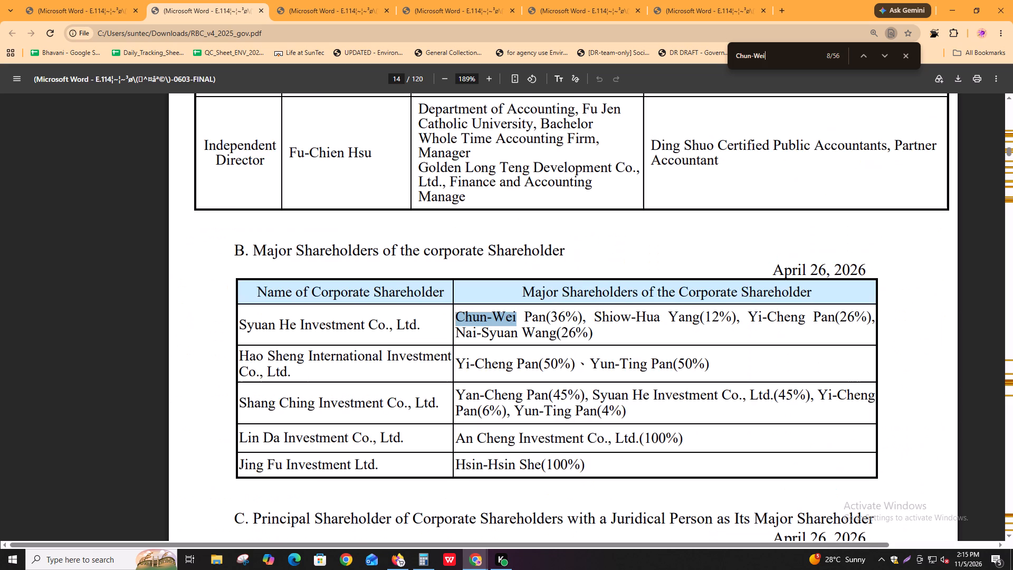
{"action": "key", "text": "Return"}
{"action": "key", "text": "Return"}
{"action": "key", "text": "Return"}
{"action": "key", "text": "Return"}
{"action": "key", "text": "shift+Return"}
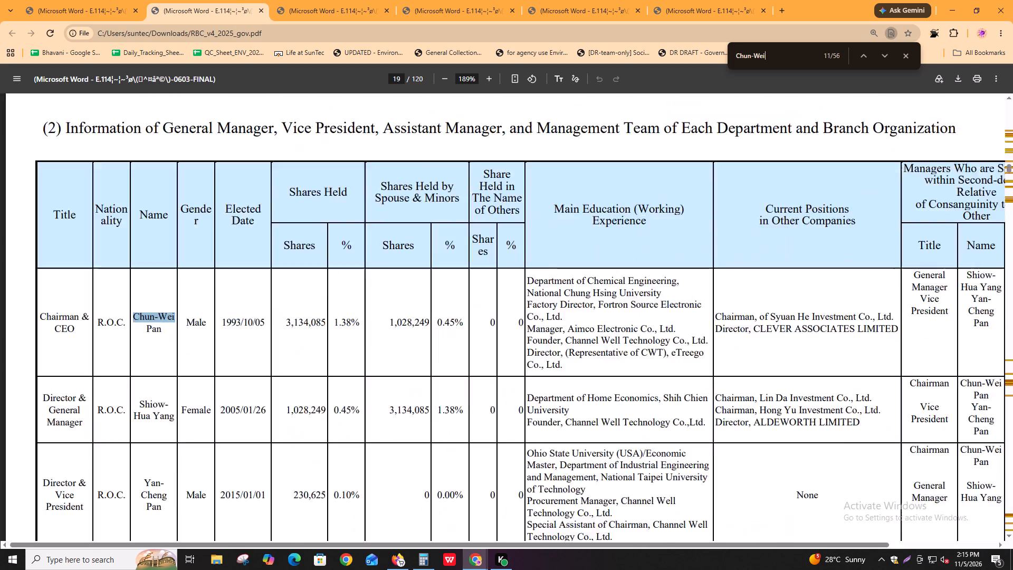
Examine the board composition paragraph and diversification table on PDF page 17 for independent, general and managerial director counts.
{"action": "scroll", "coordinate": [820, 417], "scroll_direction": "up", "scroll_amount": 1}
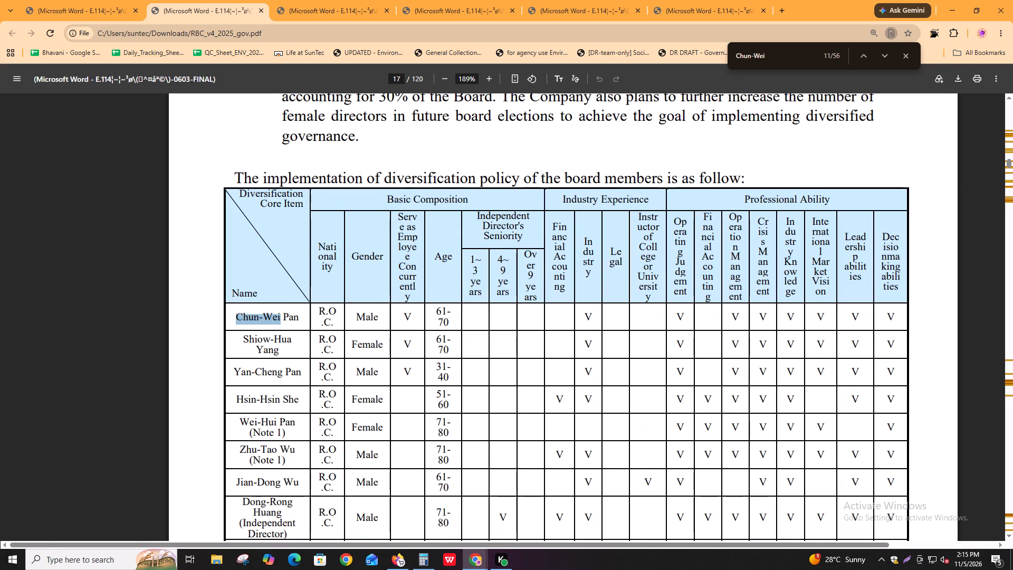
{"action": "scroll", "coordinate": [814, 416], "scroll_direction": "up", "scroll_amount": 2}
{"action": "scroll", "coordinate": [782, 412], "scroll_direction": "down", "scroll_amount": 3}
{"action": "scroll", "coordinate": [782, 412], "scroll_direction": "up", "scroll_amount": 2}
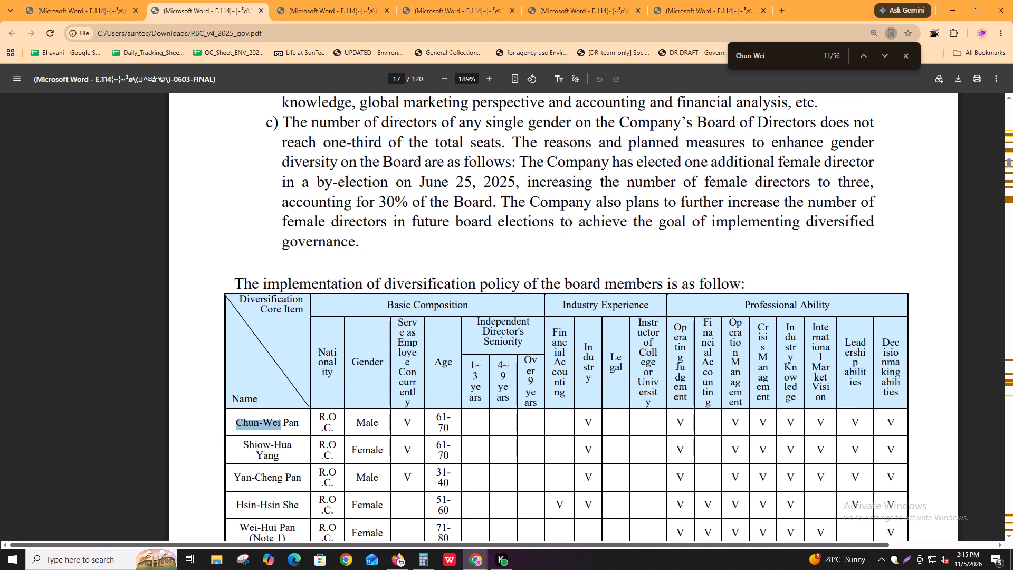
{"action": "scroll", "coordinate": [481, 293], "scroll_direction": "up", "scroll_amount": 3}
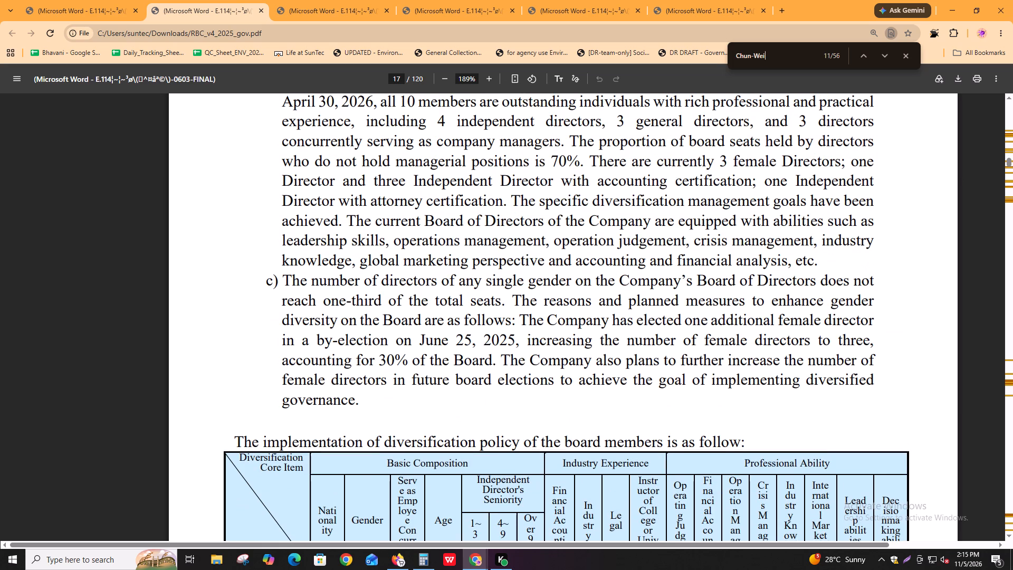
{"action": "left_click_drag", "start_coordinate": [410, 161], "coordinate": [502, 160]}
{"action": "left_click", "coordinate": [502, 160]}
{"action": "scroll", "coordinate": [321, 397], "scroll_direction": "down", "scroll_amount": 7}
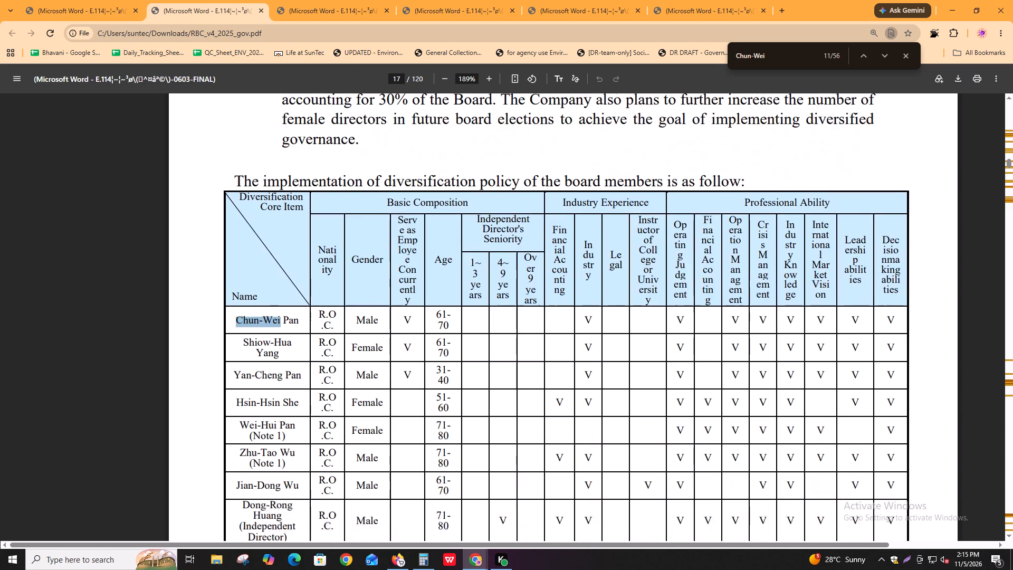
{"action": "scroll", "coordinate": [429, 319], "scroll_direction": "up", "scroll_amount": 4}
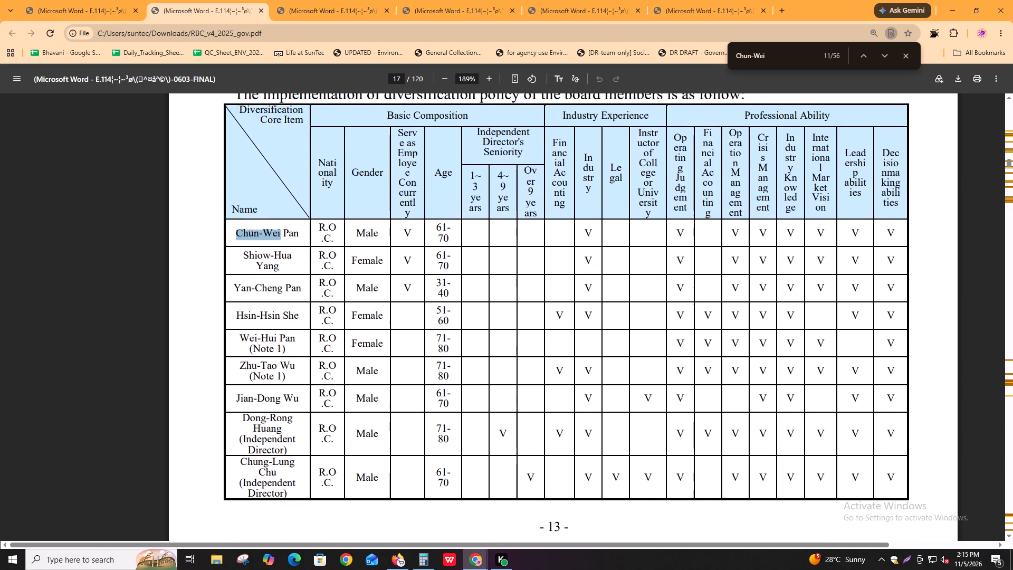
{"action": "scroll", "coordinate": [429, 319], "scroll_direction": "up", "scroll_amount": 4}
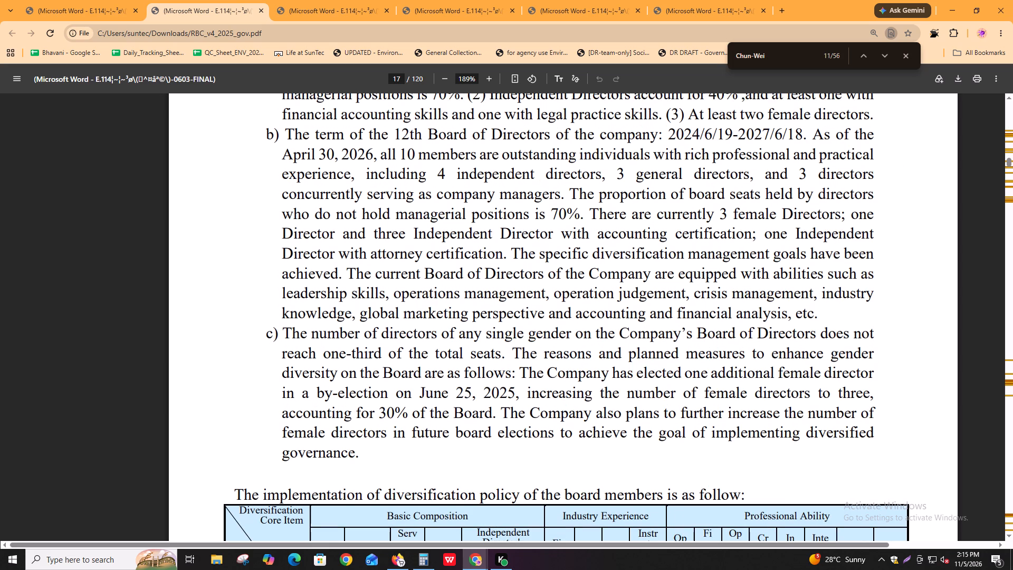
{"action": "left_click_drag", "start_coordinate": [435, 201], "coordinate": [523, 201]}
{"action": "left_click", "coordinate": [523, 201]}
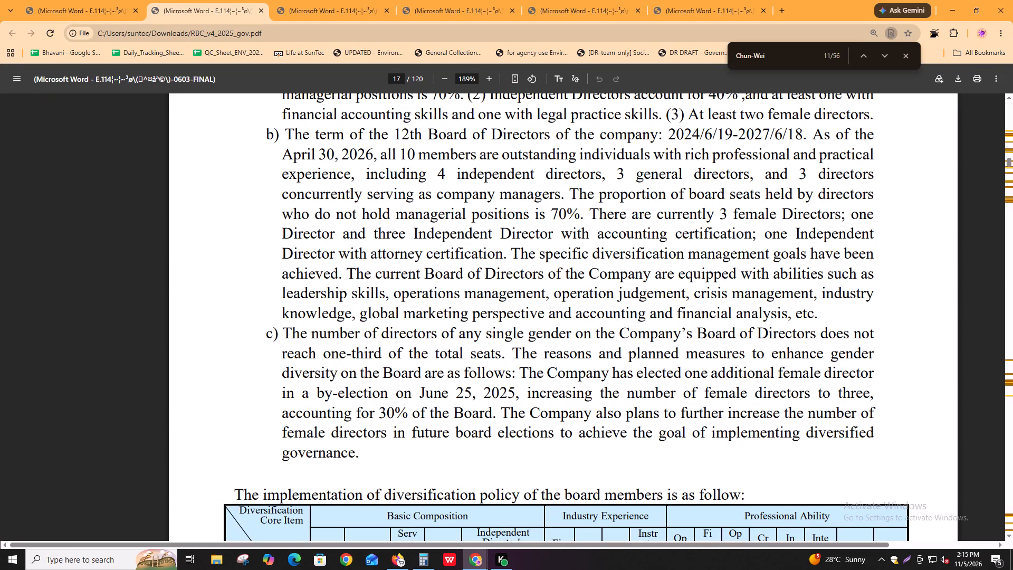
{"action": "left_click_drag", "start_coordinate": [615, 177], "coordinate": [713, 189]}
{"action": "left_click", "coordinate": [713, 189]}
{"action": "left_click_drag", "start_coordinate": [430, 172], "coordinate": [517, 175]}
{"action": "left_click", "coordinate": [517, 175]}
Return to Igloo and enter the Board_nonexecutive comment "(7/10)*100 = 70%".
{"action": "key", "text": "alt+Tab"}
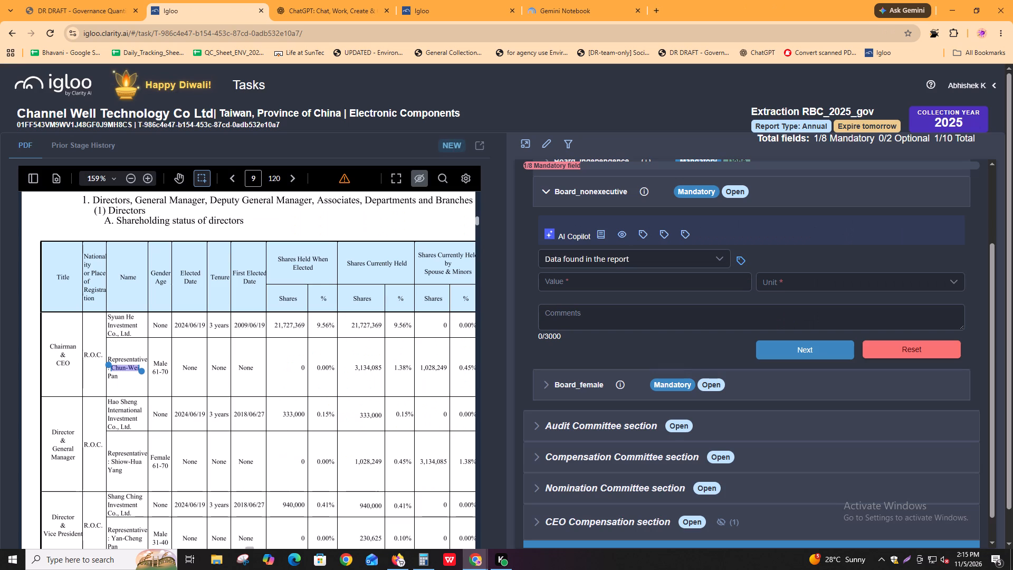
{"action": "left_click", "coordinate": [628, 315]}
{"action": "type", "text": "(7/10)*100 ="}
{"action": "key", "text": "space"}
{"action": "type", "text": "70"}
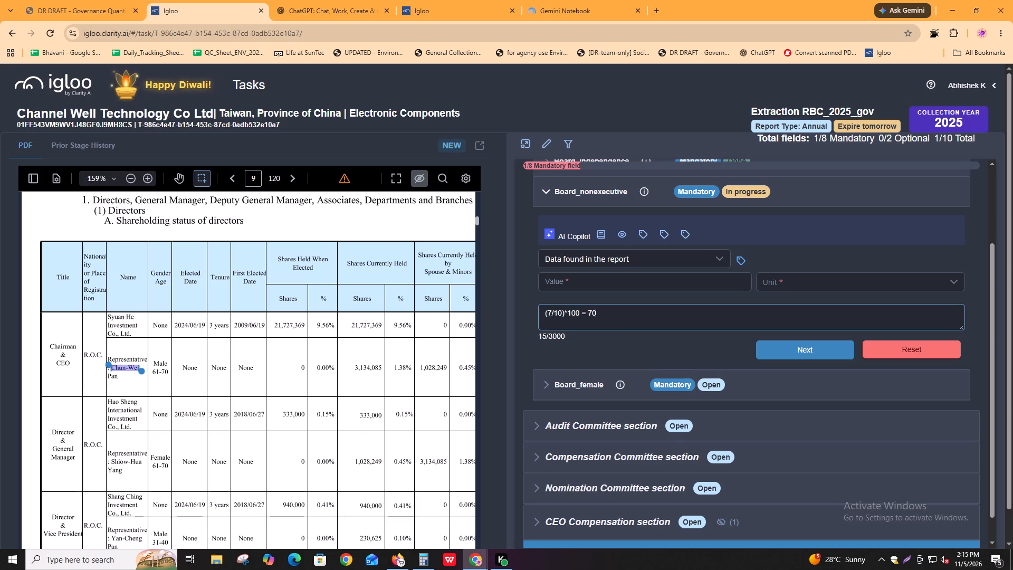
{"action": "key", "text": "shift+percent"}
Set the Board_nonexecutive value to 70 with the unit %.
{"action": "left_click", "coordinate": [603, 280]}
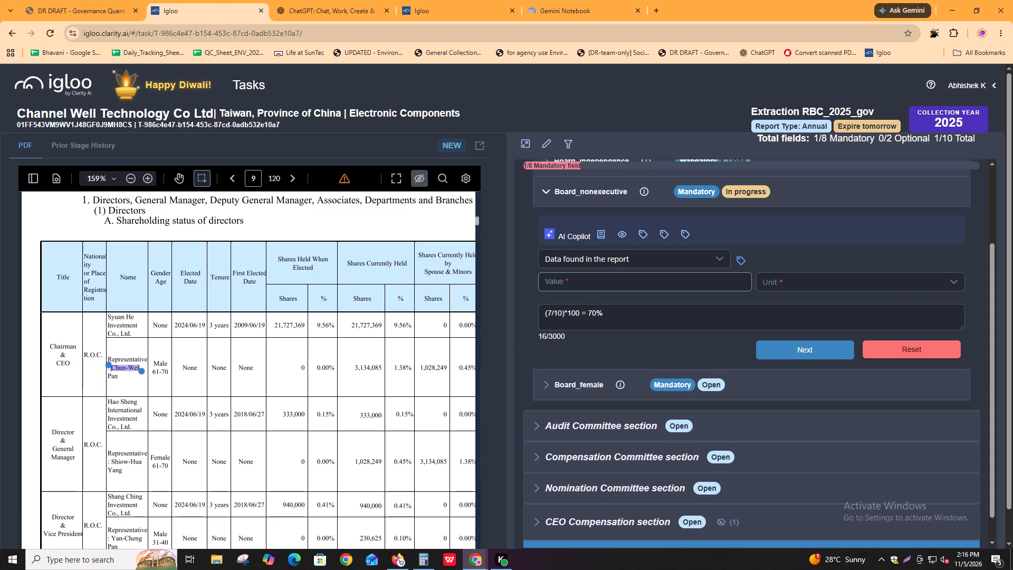
{"action": "type", "text": "70"}
{"action": "key", "text": "Tab"}
{"action": "key", "text": "Return"}
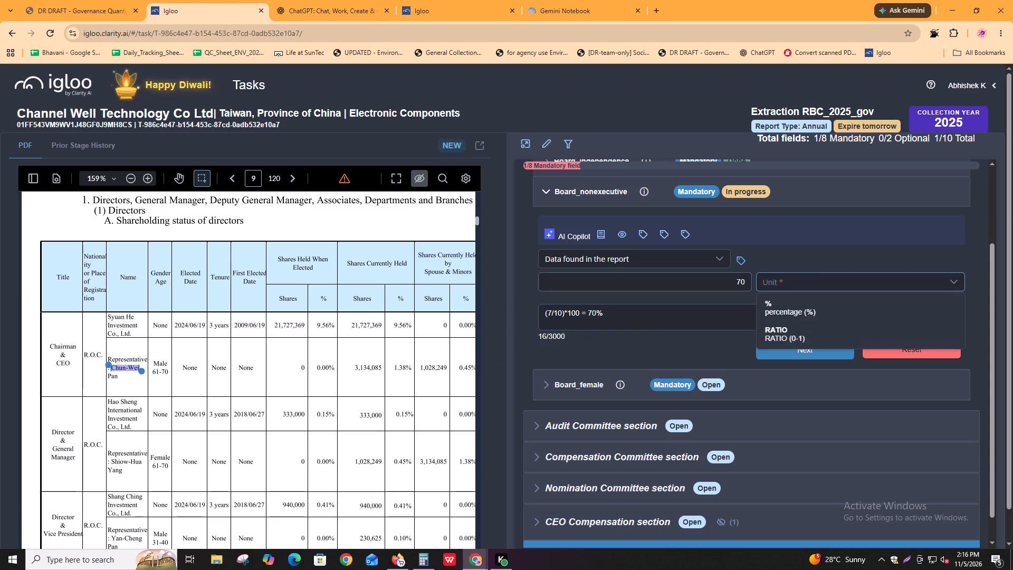
{"action": "key", "text": "Down"}
{"action": "key", "text": "Return"}
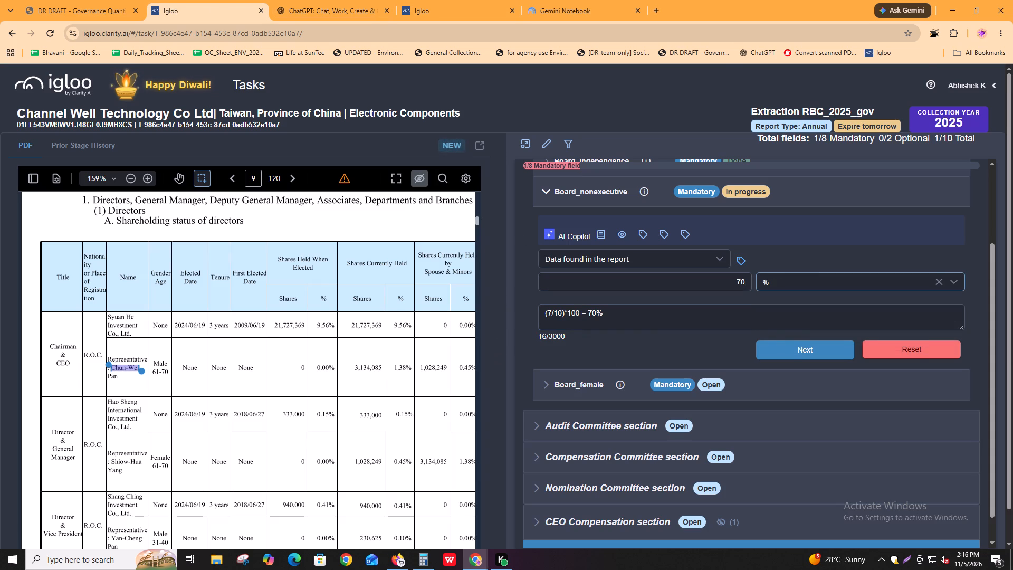
Compare the report's board diversification table with the chairman's and executive directors' titles in the shareholding table on PDF page 9.
{"action": "key", "text": "alt+Tab"}
{"action": "scroll", "coordinate": [360, 391], "scroll_direction": "down", "scroll_amount": 9}
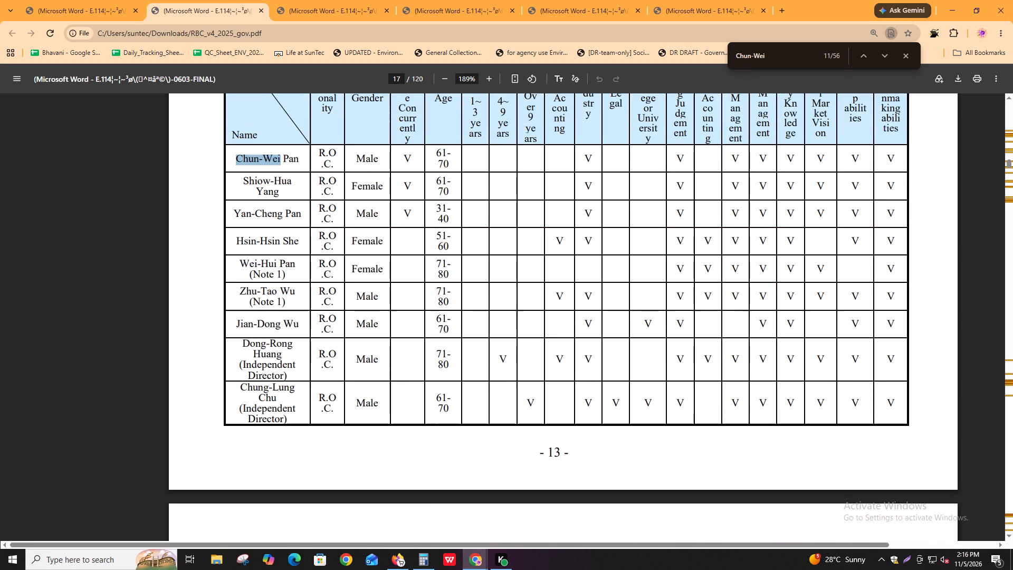
{"action": "scroll", "coordinate": [360, 391], "scroll_direction": "up", "scroll_amount": 1}
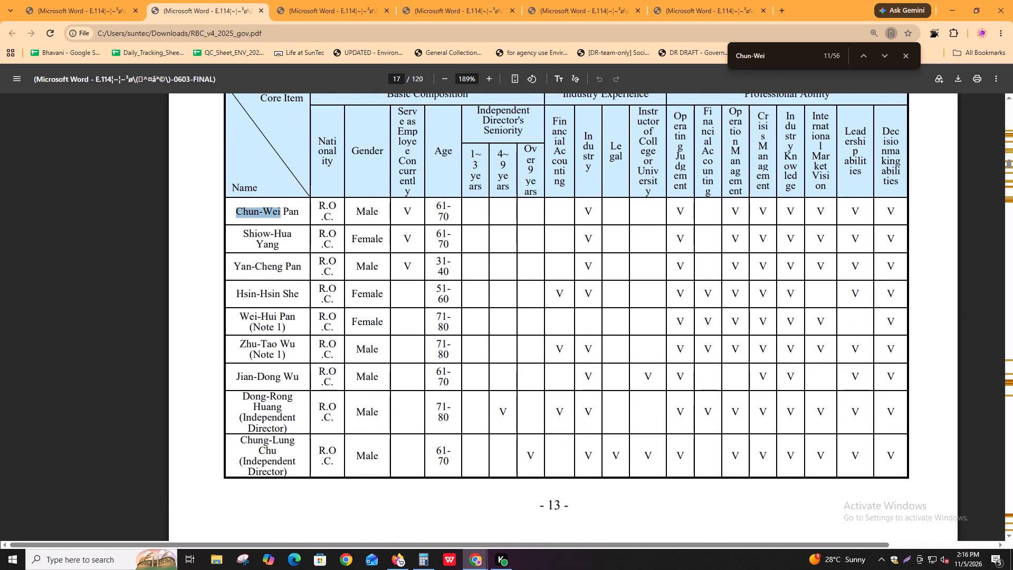
{"action": "left_click", "coordinate": [101, 6]}
{"action": "scroll", "coordinate": [377, 324], "scroll_direction": "up", "scroll_amount": 2}
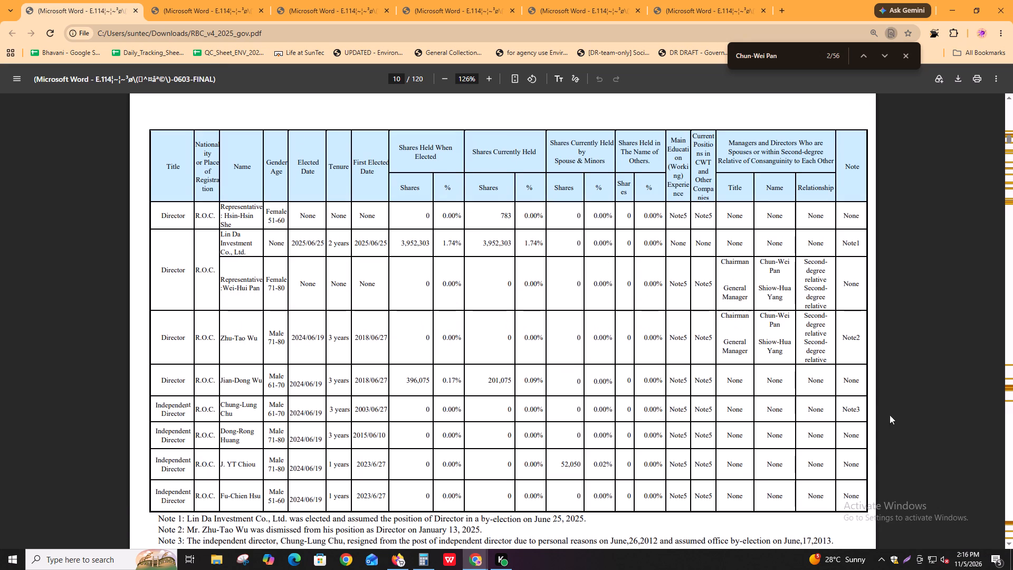
{"action": "scroll", "coordinate": [527, 310], "scroll_direction": "up", "scroll_amount": 4}
{"action": "scroll", "coordinate": [254, 274], "scroll_direction": "up", "scroll_amount": 5}
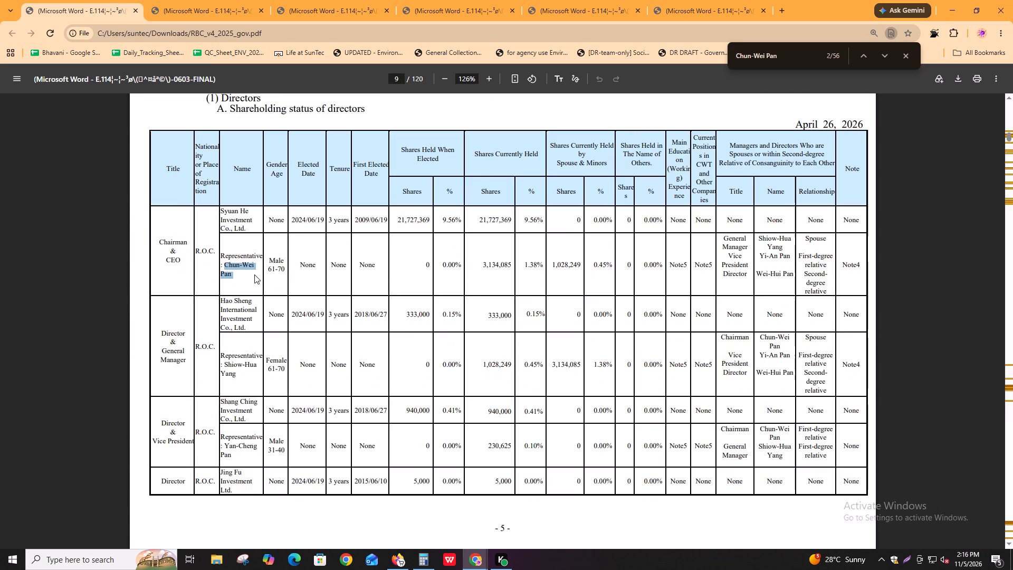
{"action": "left_click_drag", "start_coordinate": [158, 248], "coordinate": [186, 251]}
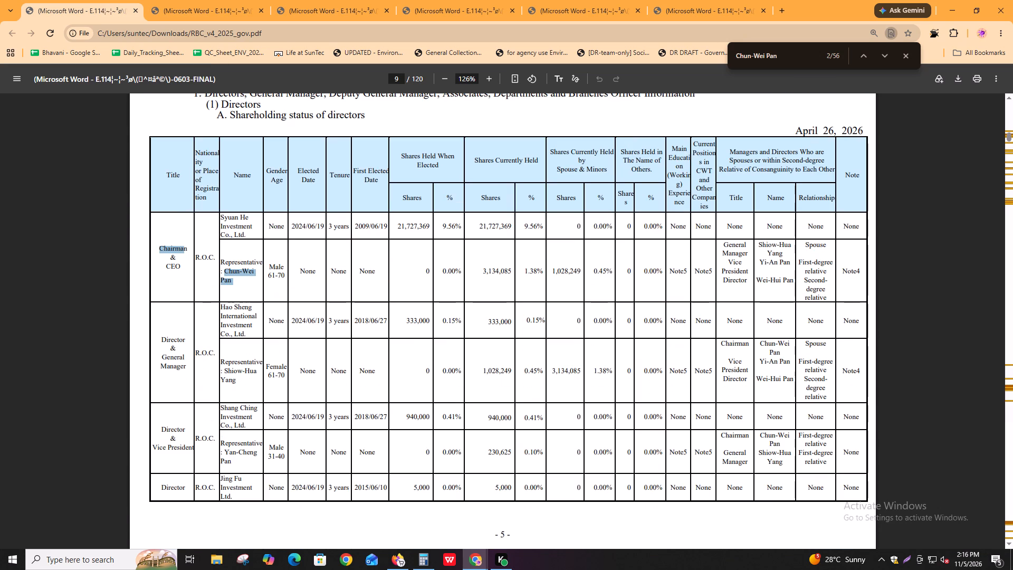
{"action": "left_click_drag", "start_coordinate": [151, 341], "coordinate": [189, 345]}
{"action": "left_click_drag", "start_coordinate": [156, 334], "coordinate": [189, 340]}
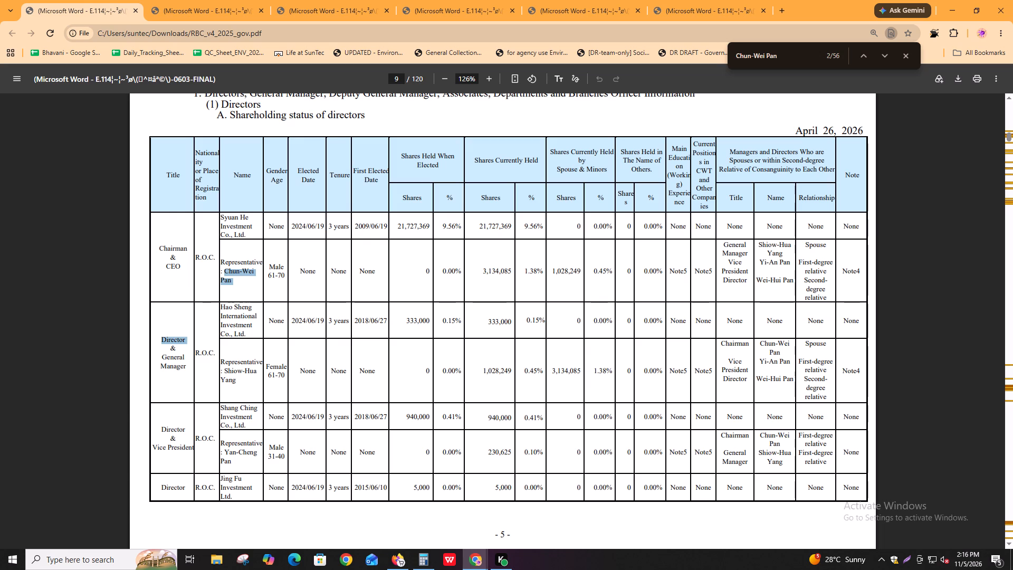
{"action": "left_click_drag", "start_coordinate": [158, 429], "coordinate": [213, 429]}
{"action": "left_click", "coordinate": [213, 429]}
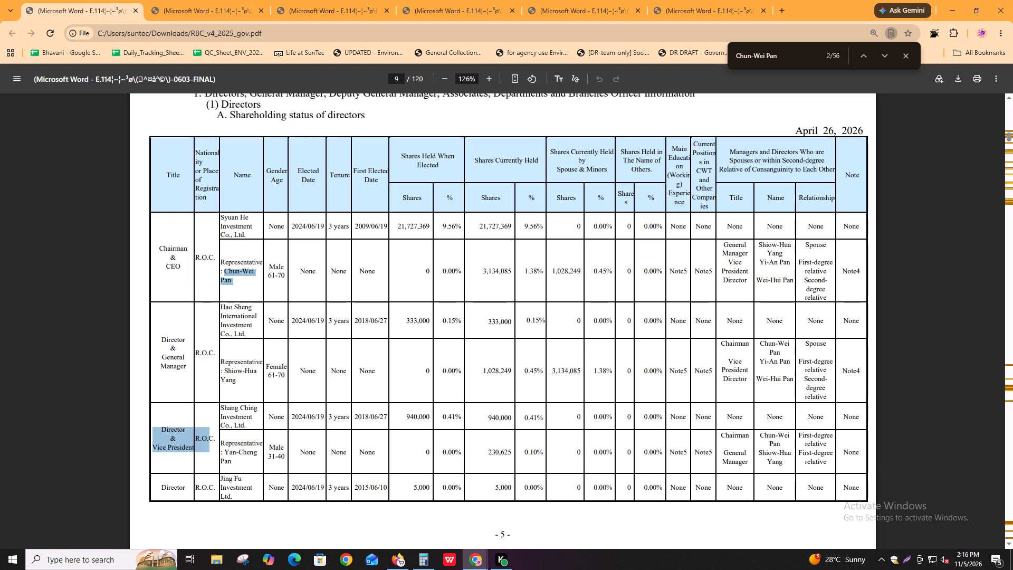
Examine the titles of all directors in the shareholding table across PDF pages 9 and 10.
{"action": "scroll", "coordinate": [212, 429], "scroll_direction": "down", "scroll_amount": 7}
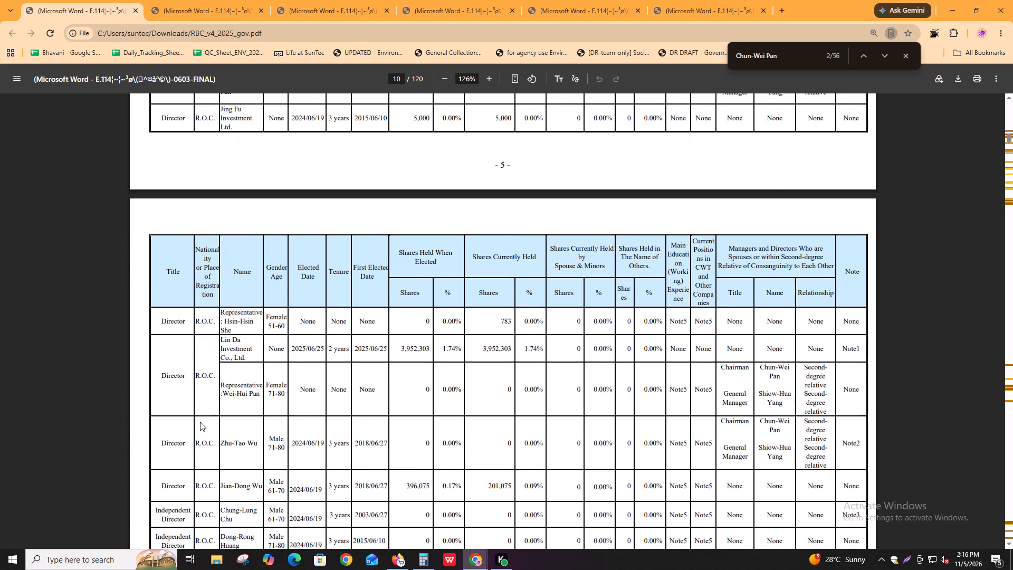
{"action": "scroll", "coordinate": [200, 422], "scroll_direction": "down", "scroll_amount": 2}
{"action": "scroll", "coordinate": [180, 462], "scroll_direction": "up", "scroll_amount": 3}
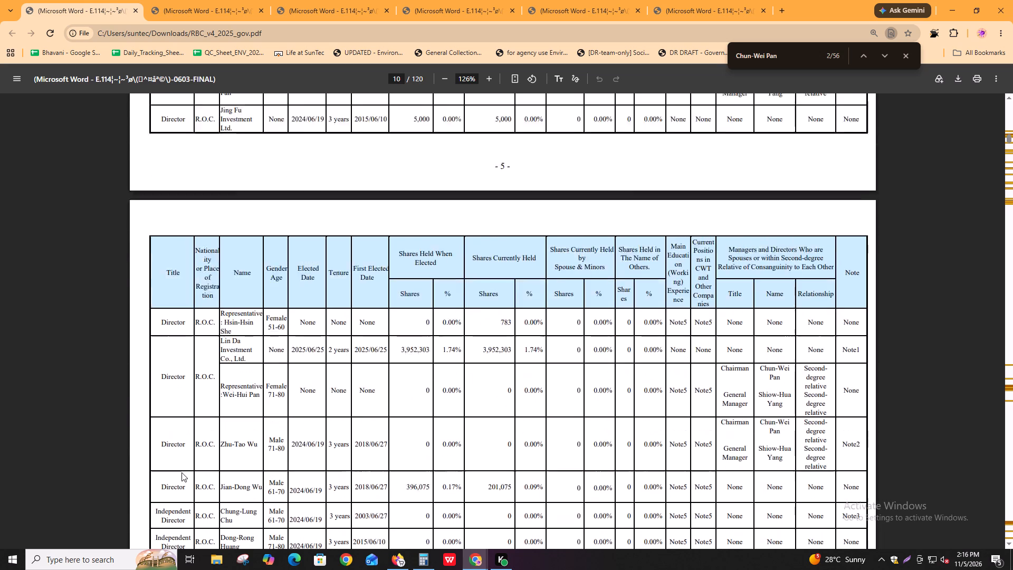
{"action": "scroll", "coordinate": [181, 472], "scroll_direction": "up", "scroll_amount": 10}
{"action": "scroll", "coordinate": [522, 401], "scroll_direction": "down", "scroll_amount": 5}
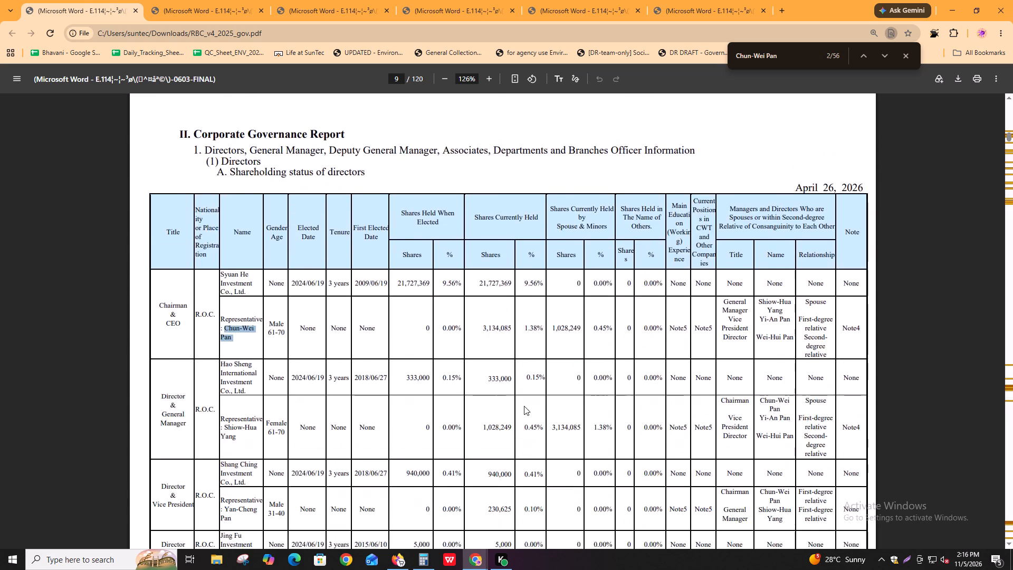
{"action": "scroll", "coordinate": [524, 406], "scroll_direction": "down", "scroll_amount": 8}
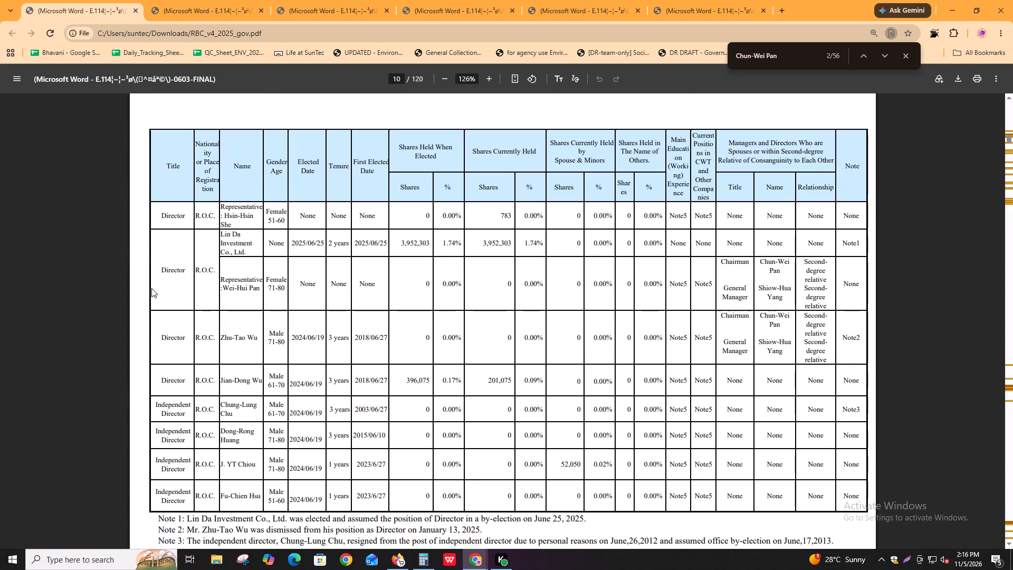
{"action": "scroll", "coordinate": [181, 294], "scroll_direction": "up", "scroll_amount": 7}
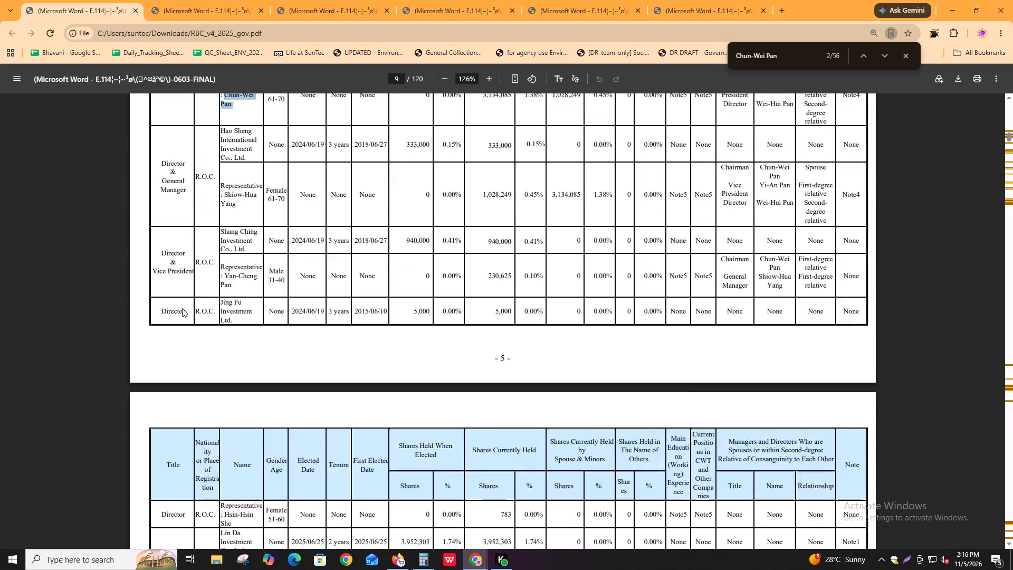
{"action": "scroll", "coordinate": [182, 308], "scroll_direction": "up", "scroll_amount": 3}
{"action": "scroll", "coordinate": [182, 308], "scroll_direction": "down", "scroll_amount": 2}
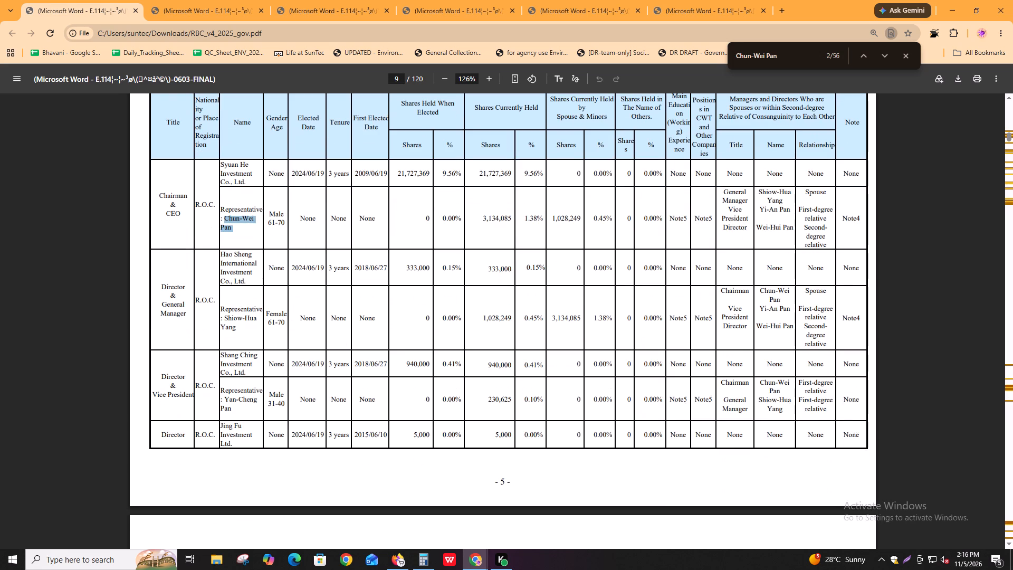
Search the report for the Director & Vice President's given name and review its mentions through the page 17 diversification table.
{"action": "left_click_drag", "start_coordinate": [226, 399], "coordinate": [259, 404]}
{"action": "key", "text": "ctrl+c"}
{"action": "key", "text": "ctrl+c"}
{"action": "key", "text": "ctrl+c"}
{"action": "key", "text": "ctrl+c"}
{"action": "key", "text": "ctrl+c"}
{"action": "left_click", "coordinate": [226, 0]}
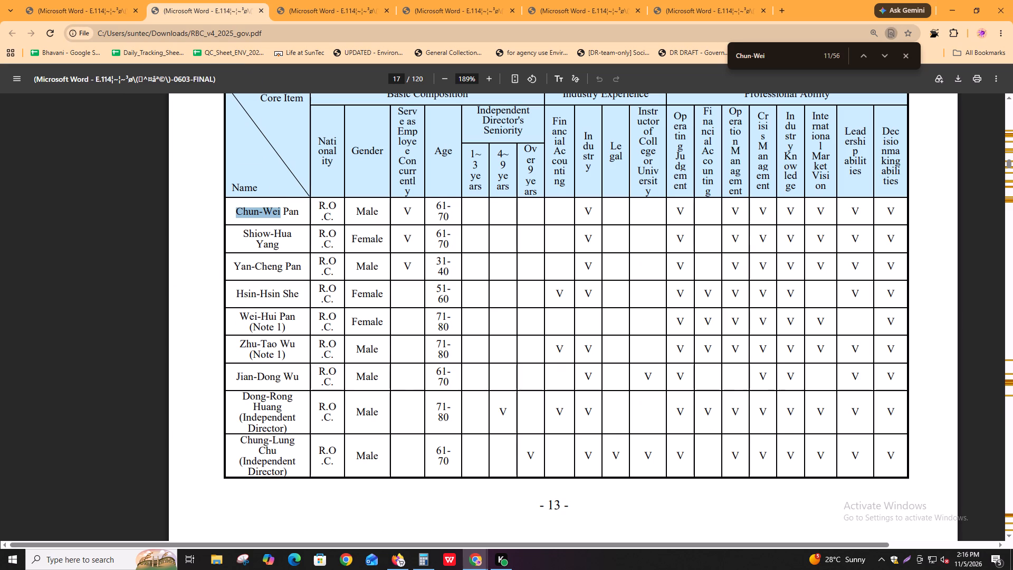
{"action": "key", "text": "ctrl+f"}
{"action": "key", "text": "ctrl+v"}
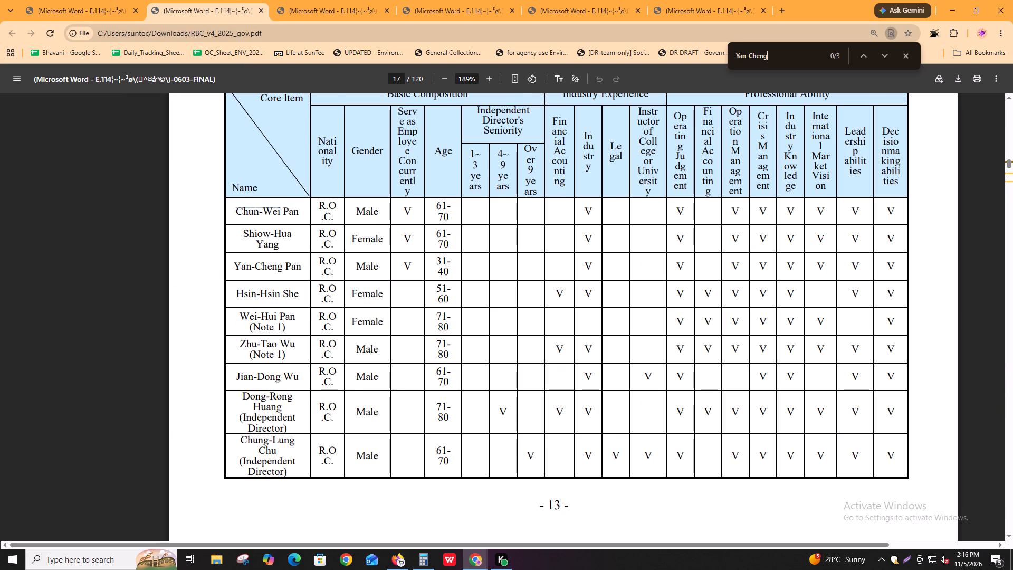
{"action": "key", "text": "Return"}
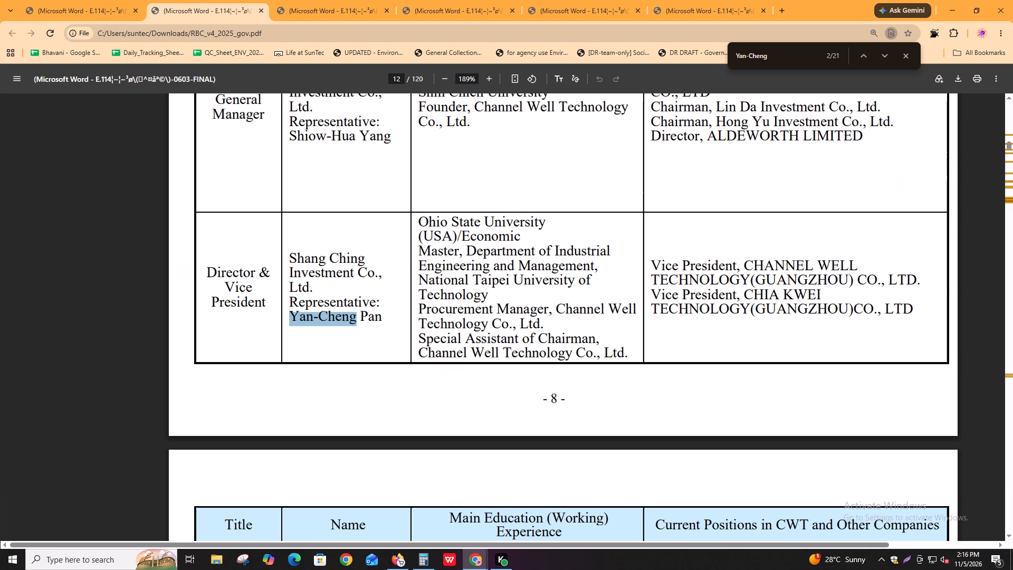
{"action": "key", "text": "Return"}
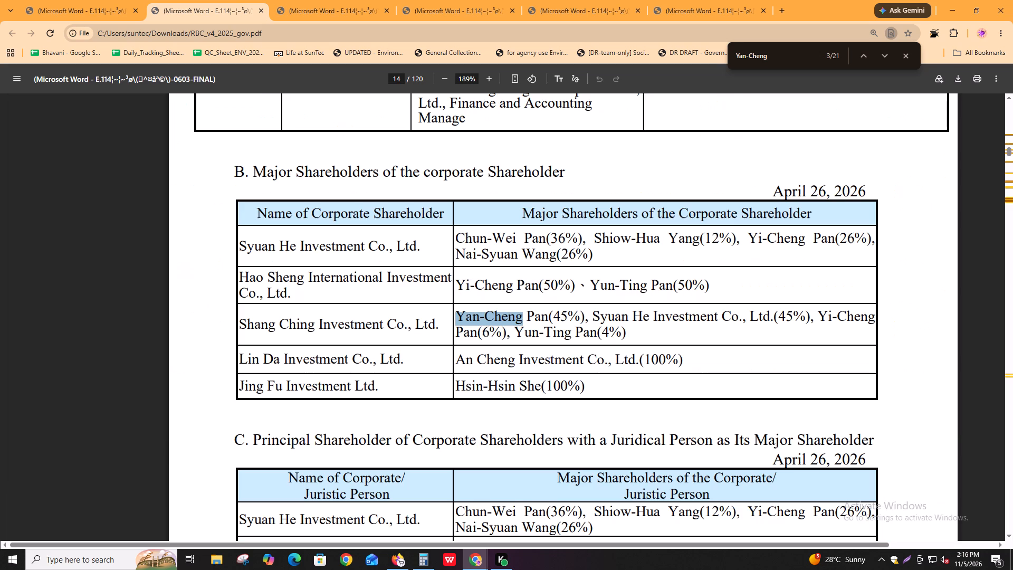
{"action": "key", "text": "Return"}
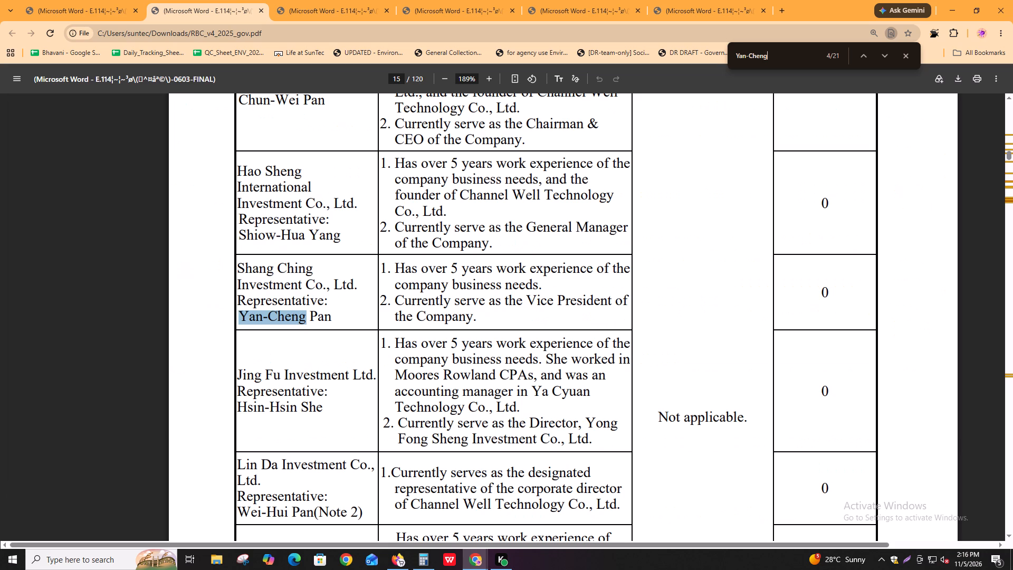
{"action": "key", "text": "Return"}
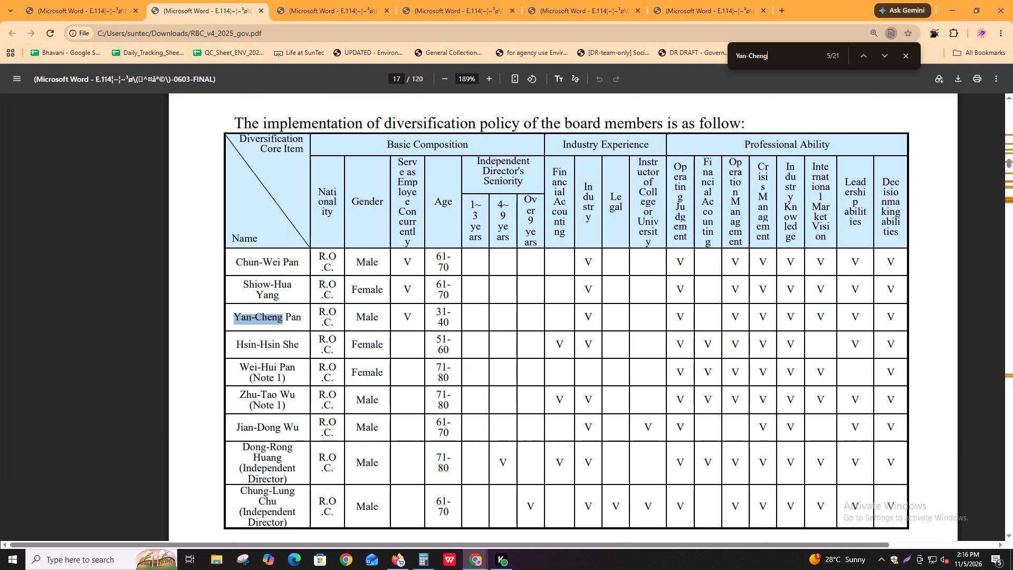
Check the Director & Vice President's further mentions in the remuneration range tables and notes on PDF pages 24 and 26.
{"action": "key", "text": "Return"}
{"action": "key", "text": "Return"}
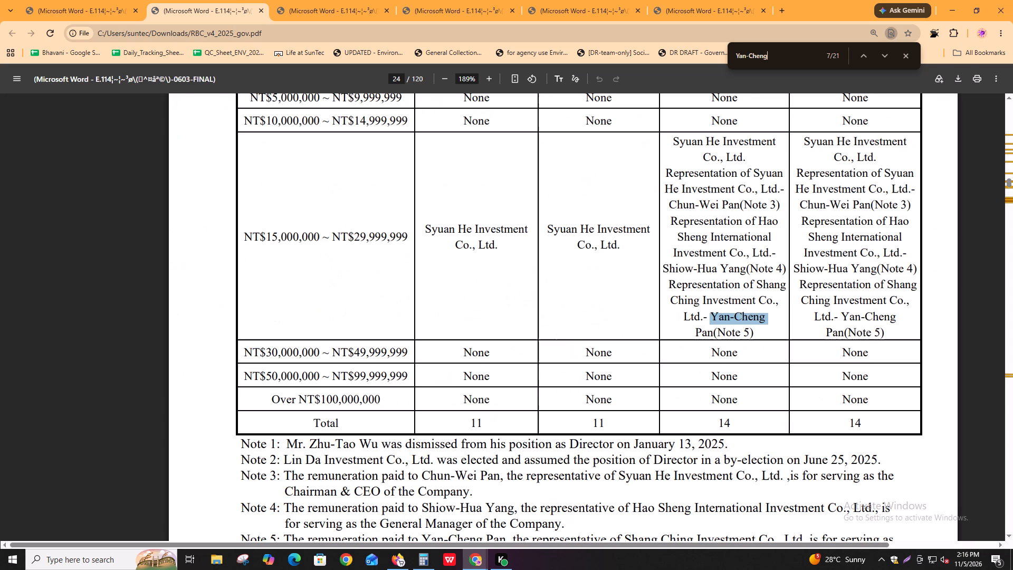
{"action": "key", "text": "Return"}
{"action": "key", "text": "Return"}
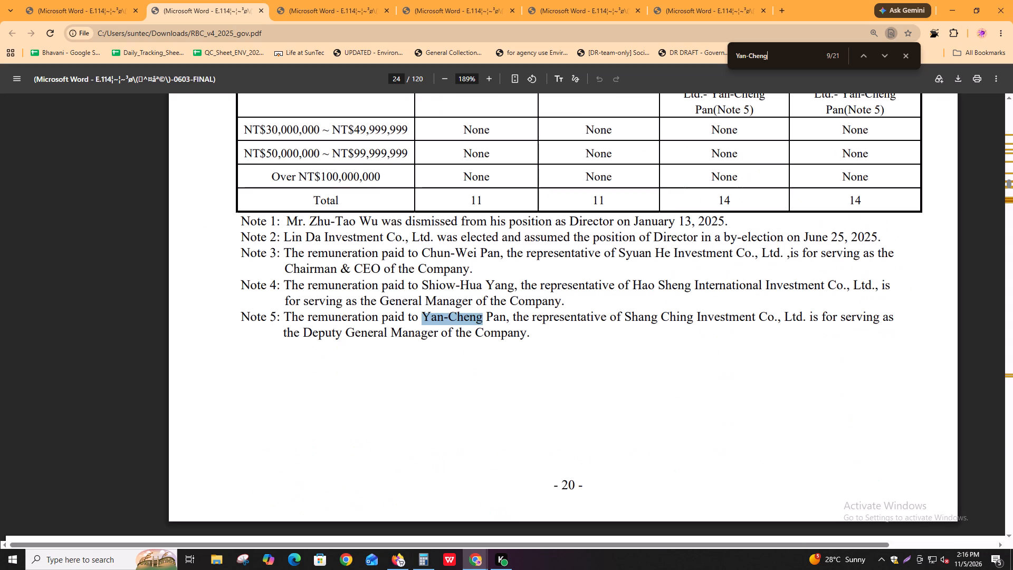
{"action": "key", "text": "Return"}
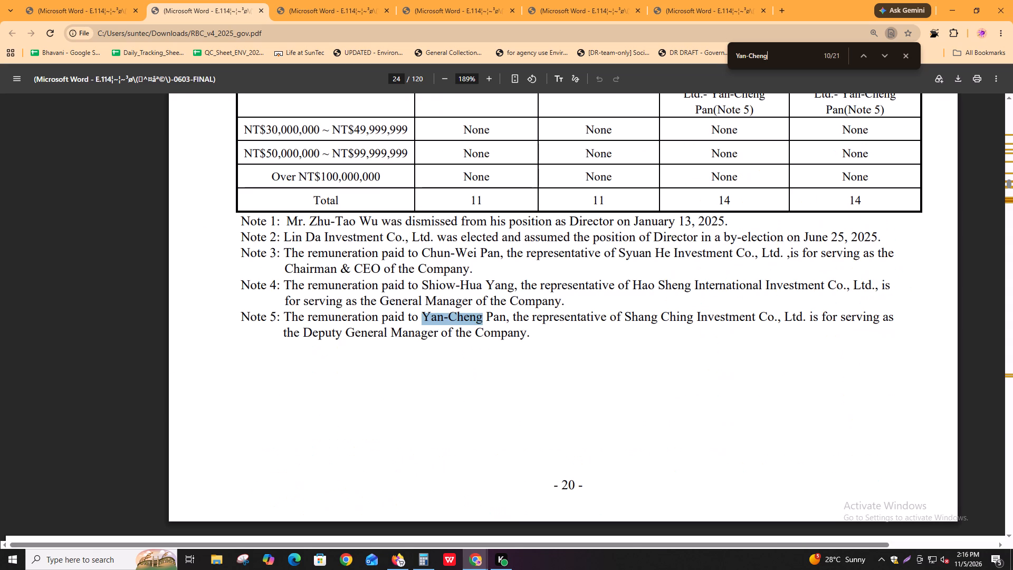
{"action": "key", "text": "shift+Return"}
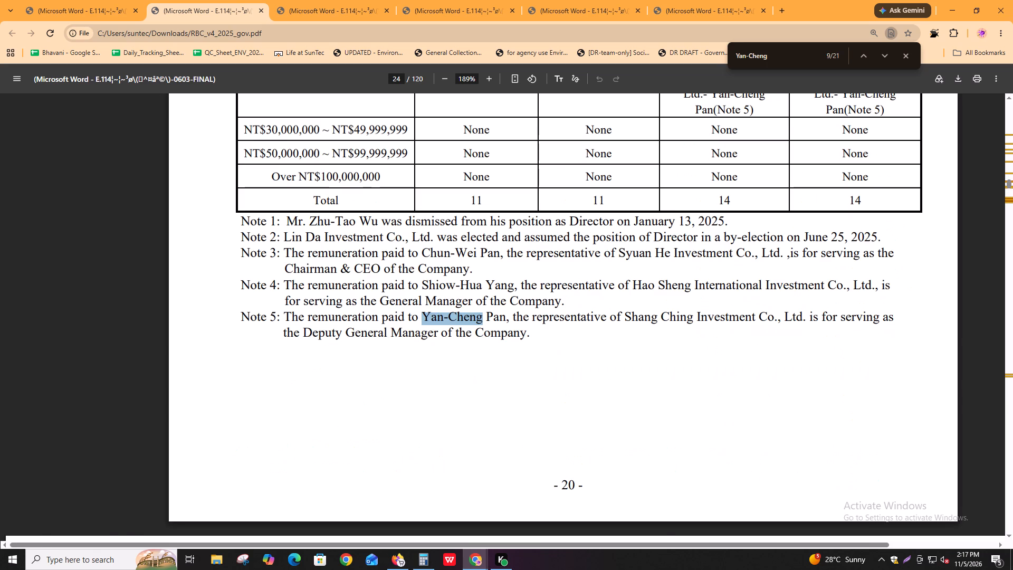
{"action": "key", "text": "alt+Tab"}
{"action": "key", "text": "alt+Tab"}
{"action": "key", "text": "Return"}
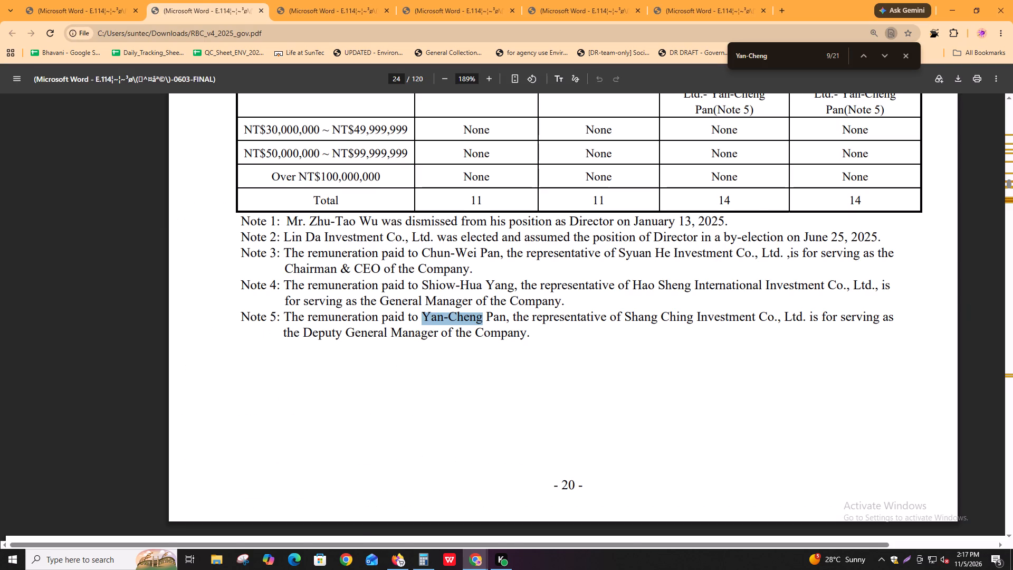
{"action": "key", "text": "Return"}
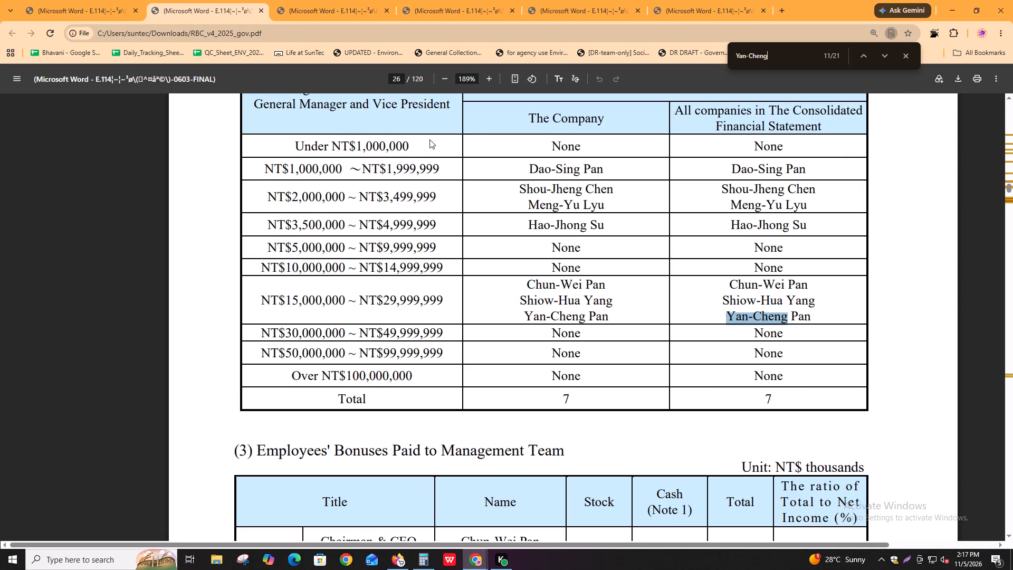
{"action": "scroll", "coordinate": [439, 241], "scroll_direction": "up", "scroll_amount": 3}
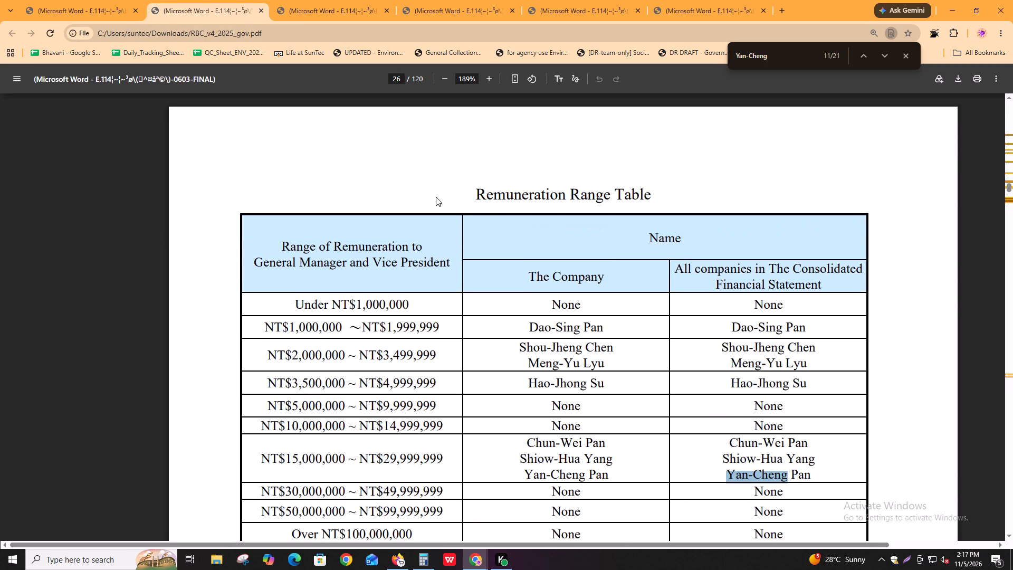
Examine the Director & Vice President's role in the management bonus table on PDF page 26 and the board attendance table on page 29.
{"action": "key", "text": "Return"}
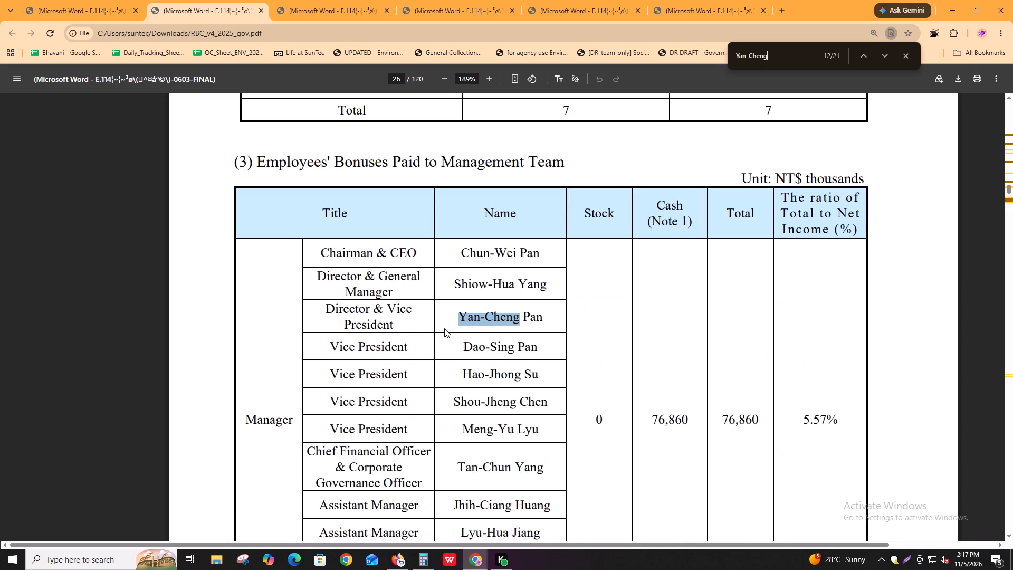
{"action": "scroll", "coordinate": [469, 322], "scroll_direction": "down", "scroll_amount": 2}
{"action": "scroll", "coordinate": [419, 410], "scroll_direction": "down", "scroll_amount": 1, "text": "ctrl"}
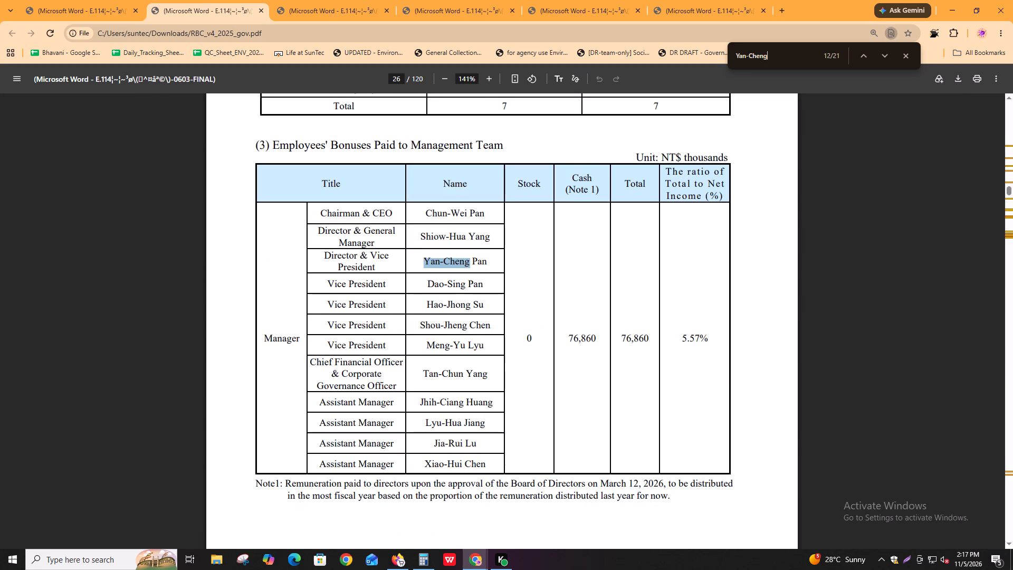
{"action": "scroll", "coordinate": [481, 341], "scroll_direction": "up", "scroll_amount": 1}
{"action": "scroll", "coordinate": [407, 306], "scroll_direction": "down", "scroll_amount": 1}
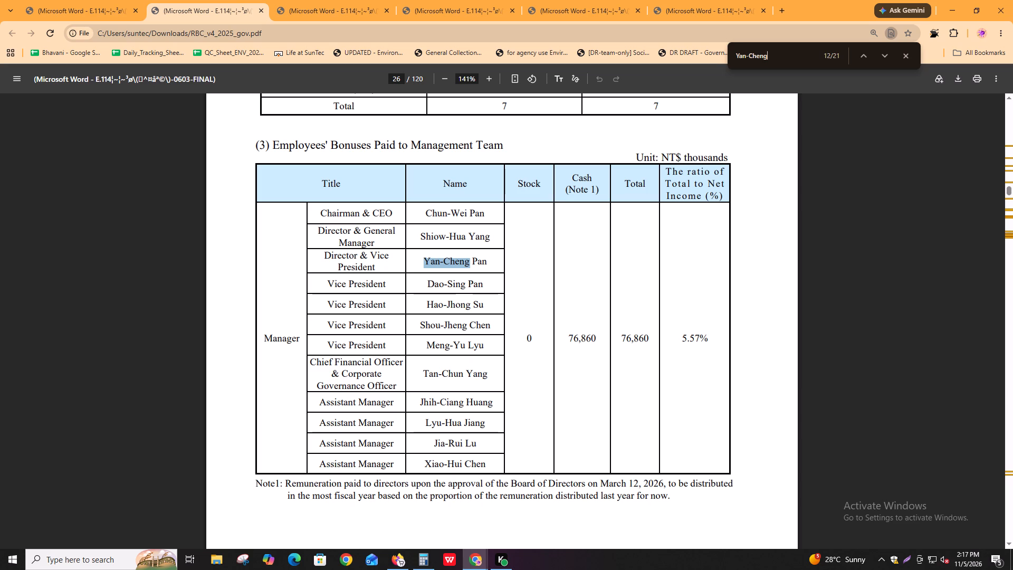
{"action": "key", "text": "alt+Tab"}
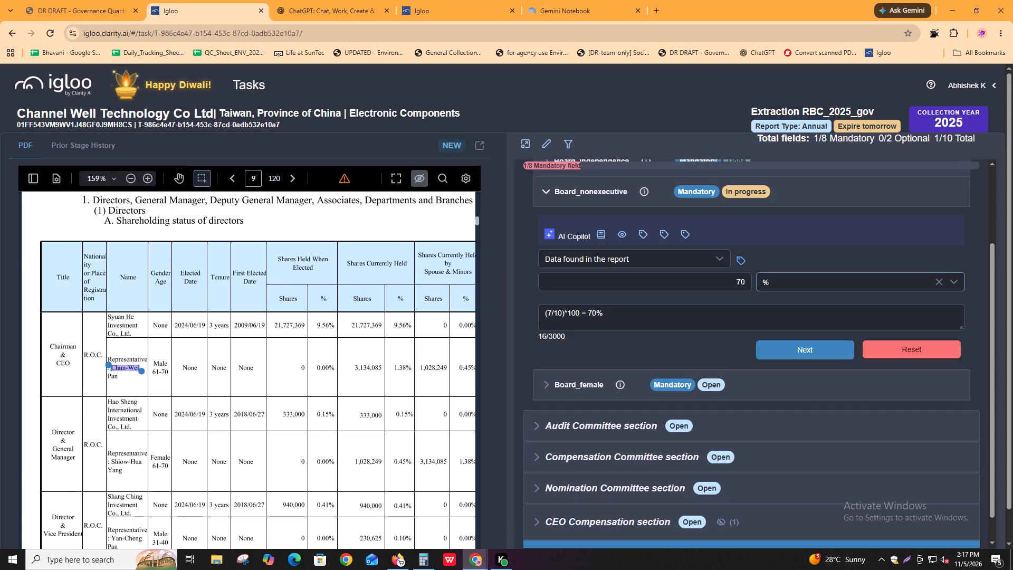
{"action": "key", "text": "alt+Tab"}
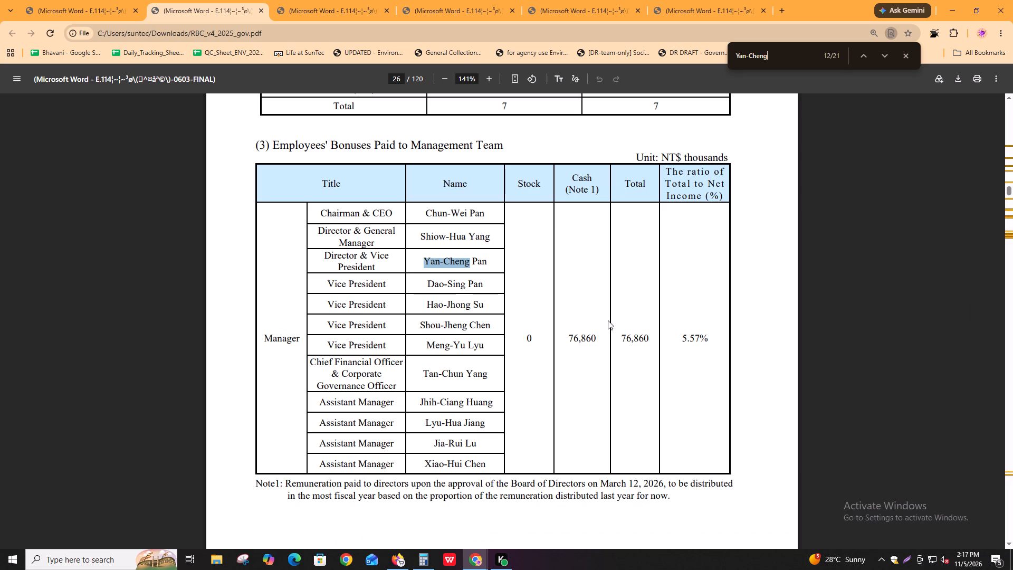
{"action": "key", "text": "ctrl+f"}
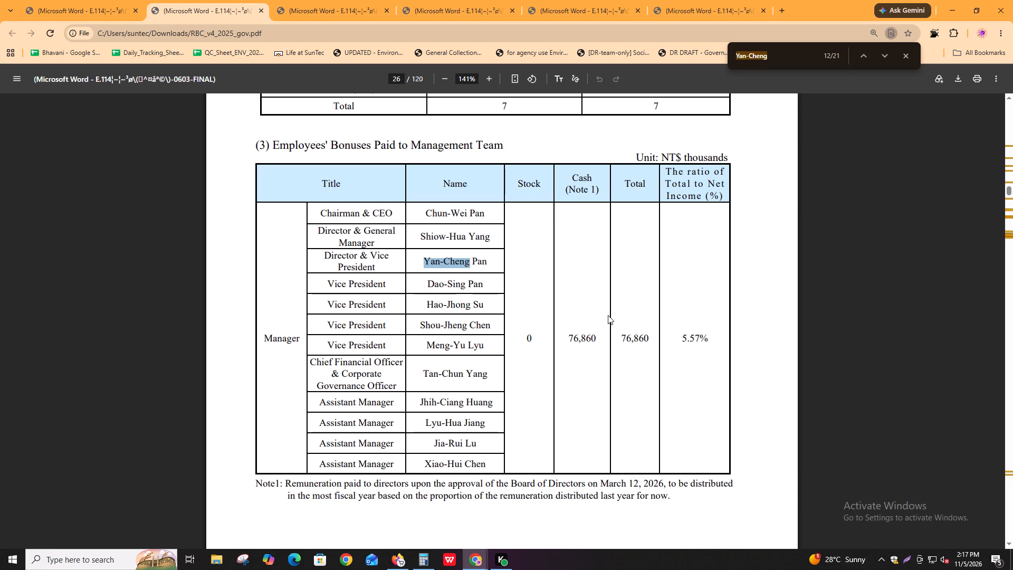
{"action": "key", "text": "Return"}
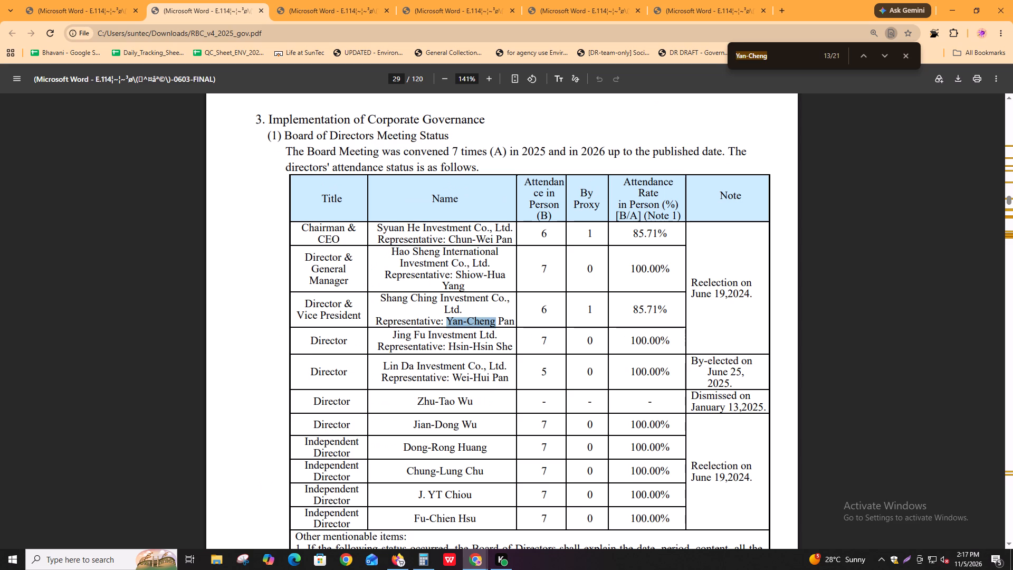
{"action": "key", "text": "Return"}
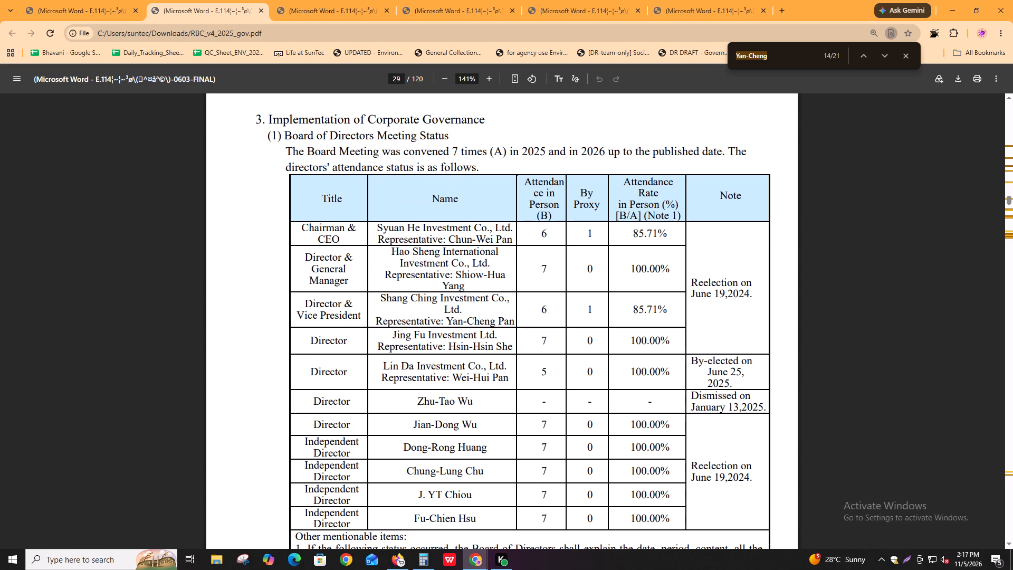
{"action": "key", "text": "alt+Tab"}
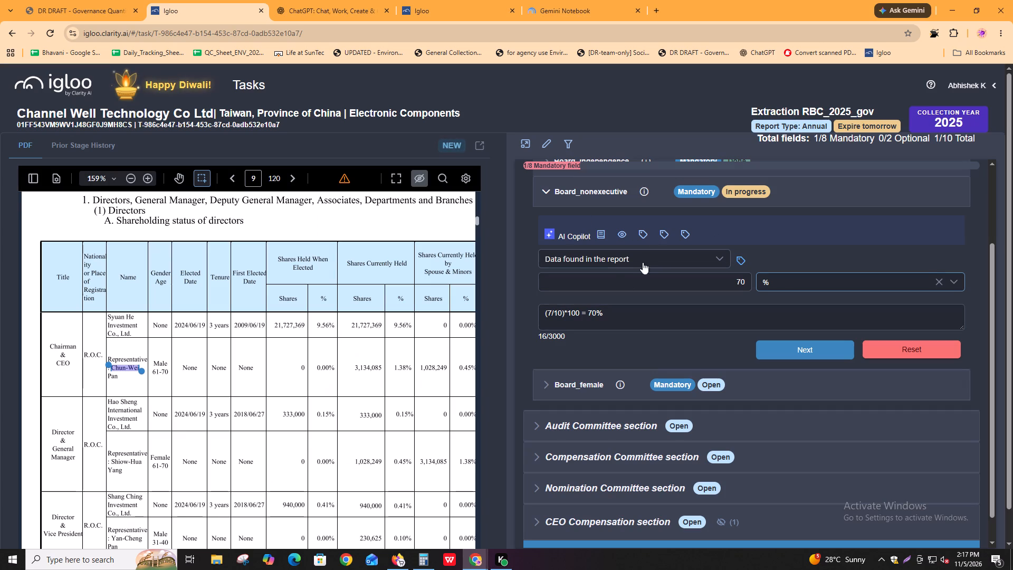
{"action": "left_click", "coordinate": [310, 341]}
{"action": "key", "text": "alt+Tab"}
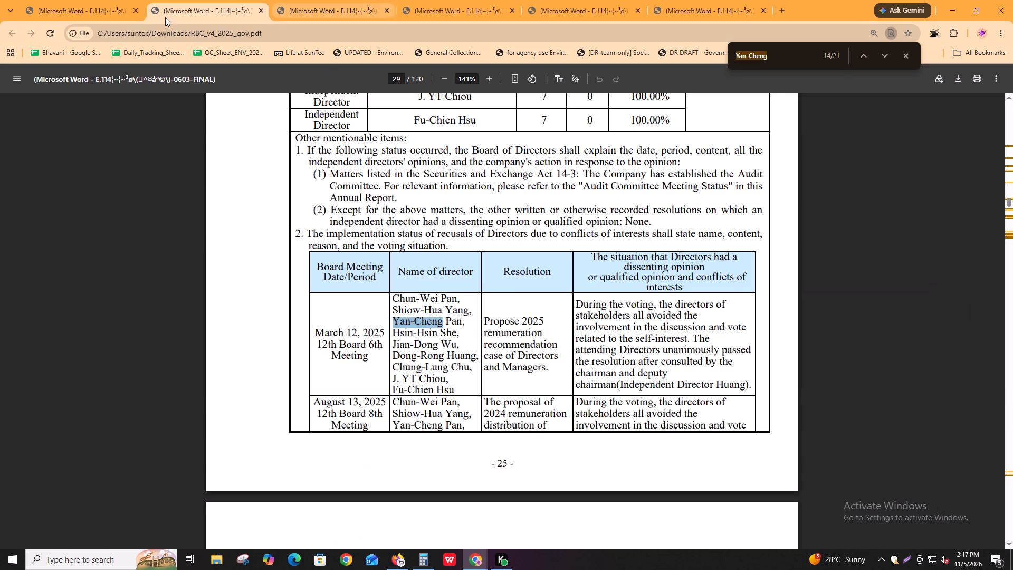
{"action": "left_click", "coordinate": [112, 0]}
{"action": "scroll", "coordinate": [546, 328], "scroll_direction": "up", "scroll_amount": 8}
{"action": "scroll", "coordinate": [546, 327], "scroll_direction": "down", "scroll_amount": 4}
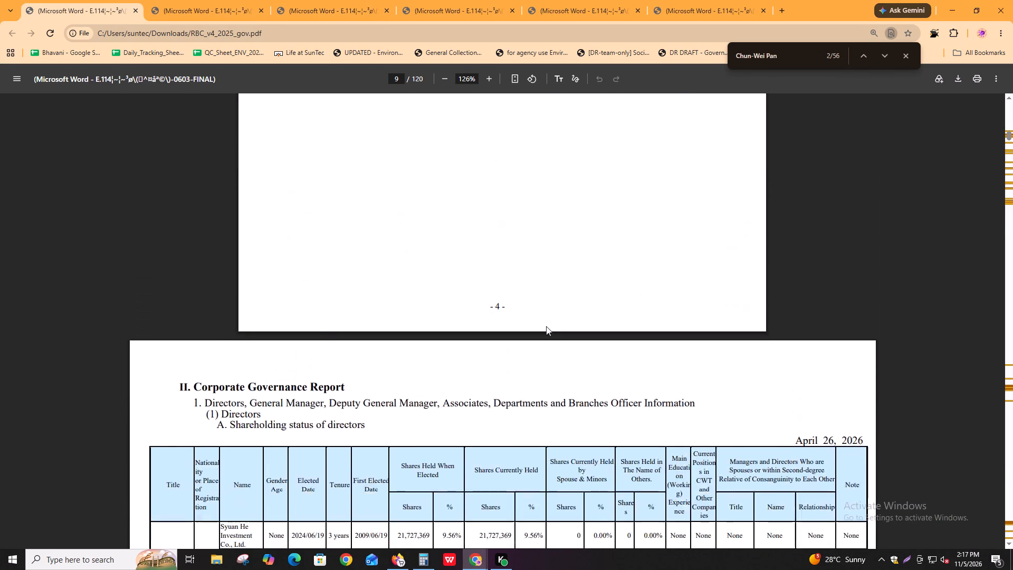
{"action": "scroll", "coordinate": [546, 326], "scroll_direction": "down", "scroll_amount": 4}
Search the report for "70%" and review each mention in the board diversity section on PDF page 17.
{"action": "left_click", "coordinate": [184, 0]}
{"action": "key", "text": "ctrl+f"}
{"action": "type", "text": "70%"}
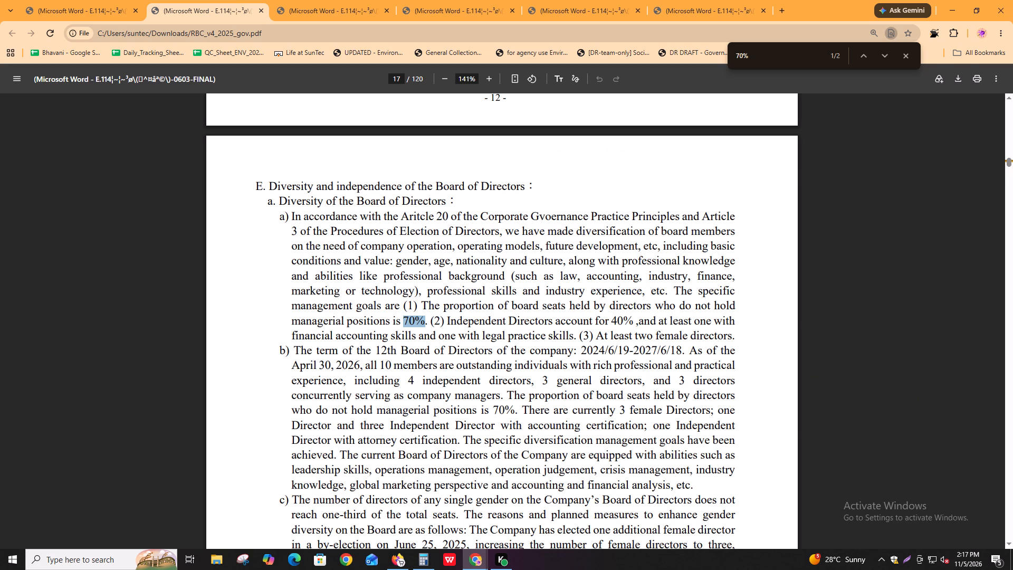
{"action": "scroll", "coordinate": [417, 353], "scroll_direction": "down", "scroll_amount": 1}
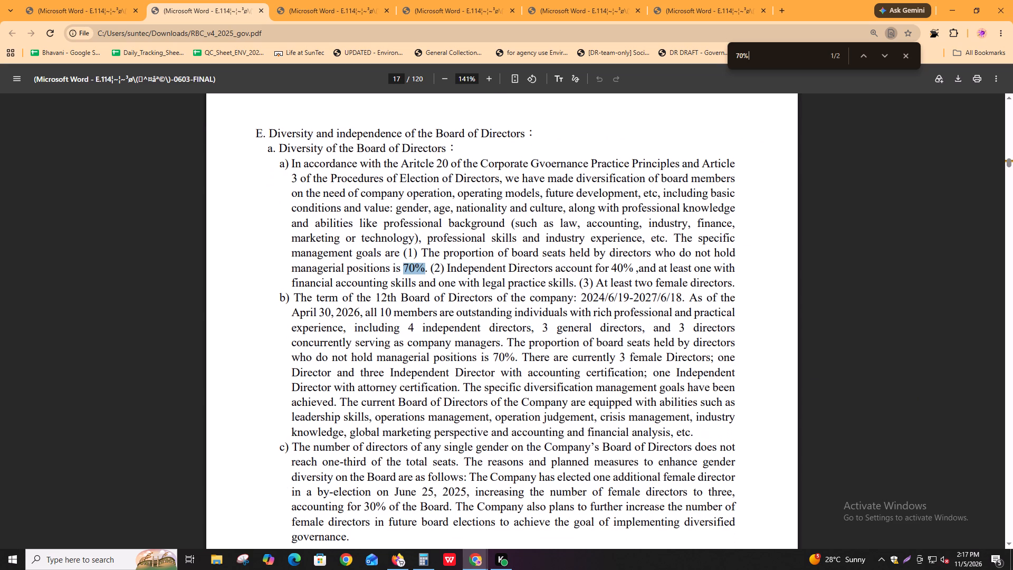
{"action": "key", "text": "ctrl+f"}
{"action": "key", "text": "Return"}
{"action": "key", "text": "Return"}
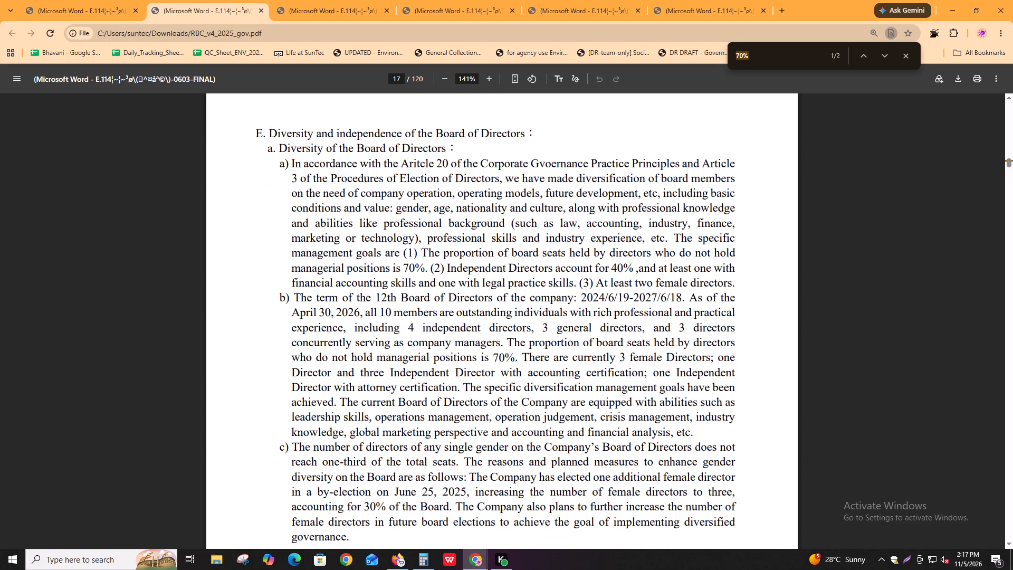
{"action": "key", "text": "Return"}
{"action": "key", "text": "Return"}
{"action": "key", "text": "Return"}
Switch to Igloo and bring up the board diversity section on page 17 of its report PDF.
{"action": "scroll", "coordinate": [565, 443], "scroll_direction": "down", "scroll_amount": 3}
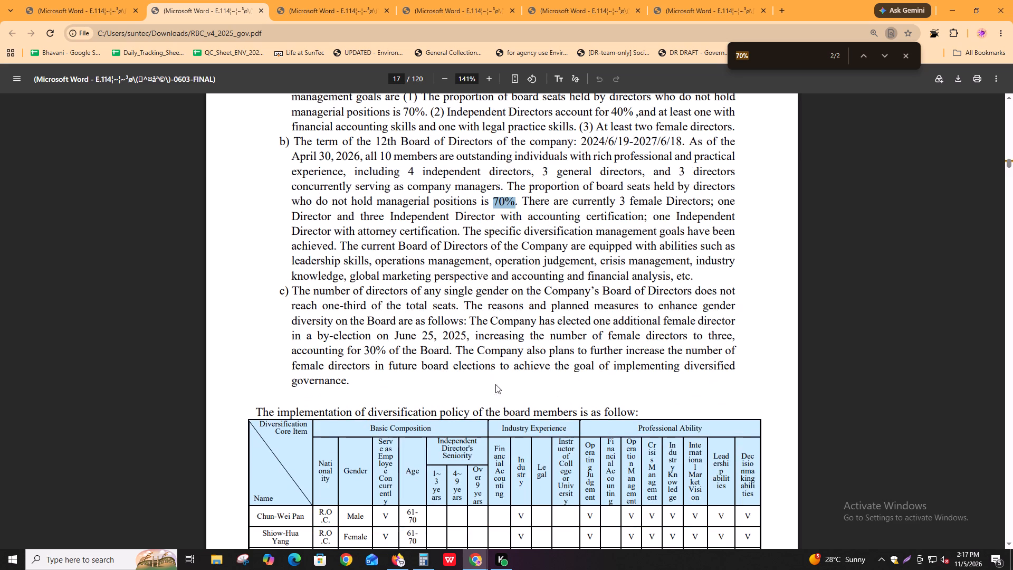
{"action": "key", "text": "alt+Tab"}
{"action": "key", "text": "alt+Tab"}
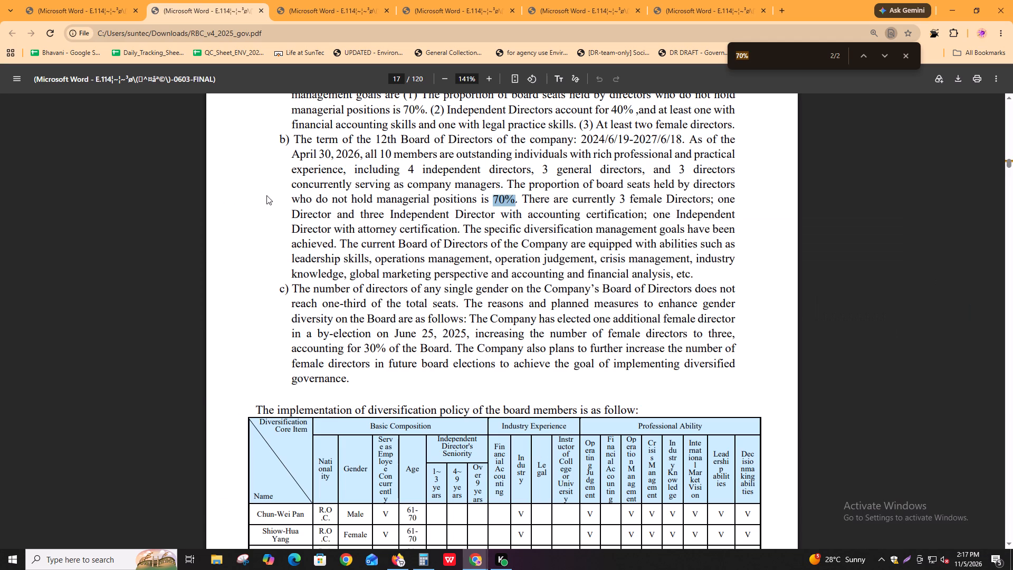
{"action": "key", "text": "alt+Tab"}
{"action": "left_click", "coordinate": [253, 182]}
{"action": "type", "text": "17"}
{"action": "key", "text": "Return"}
{"action": "scroll", "coordinate": [276, 438], "scroll_direction": "down", "scroll_amount": 2}
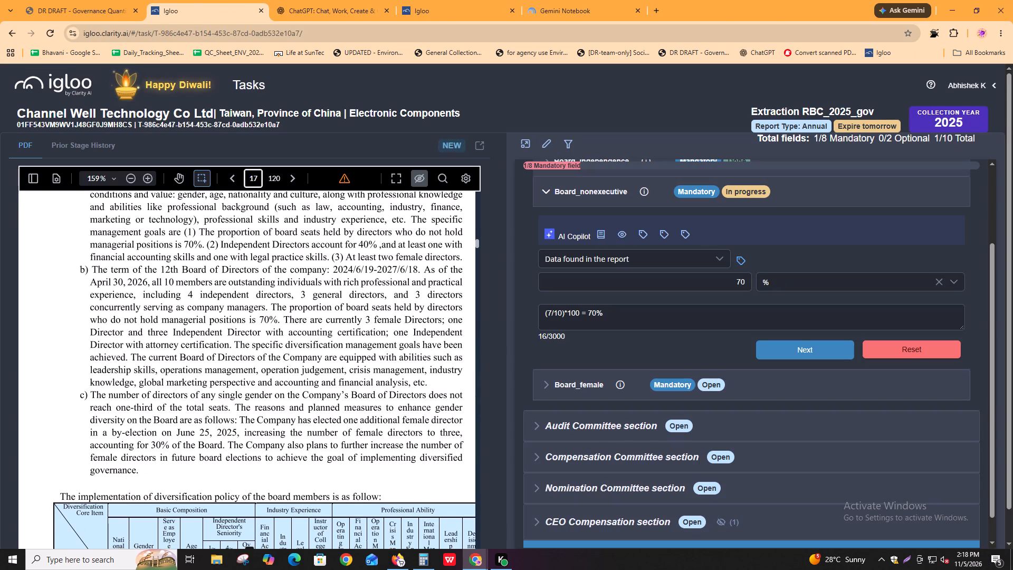
{"action": "left_click", "coordinate": [295, 390]}
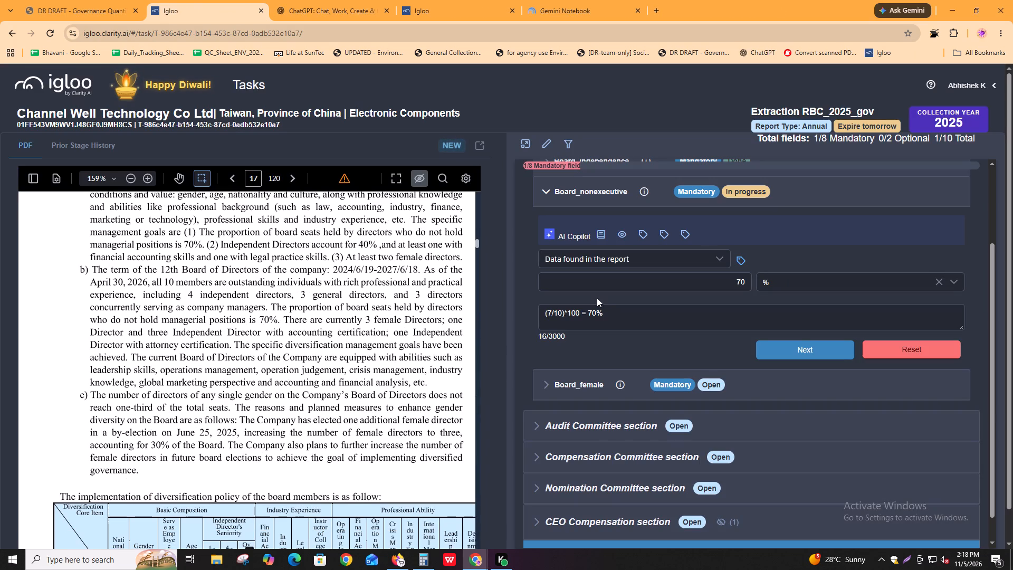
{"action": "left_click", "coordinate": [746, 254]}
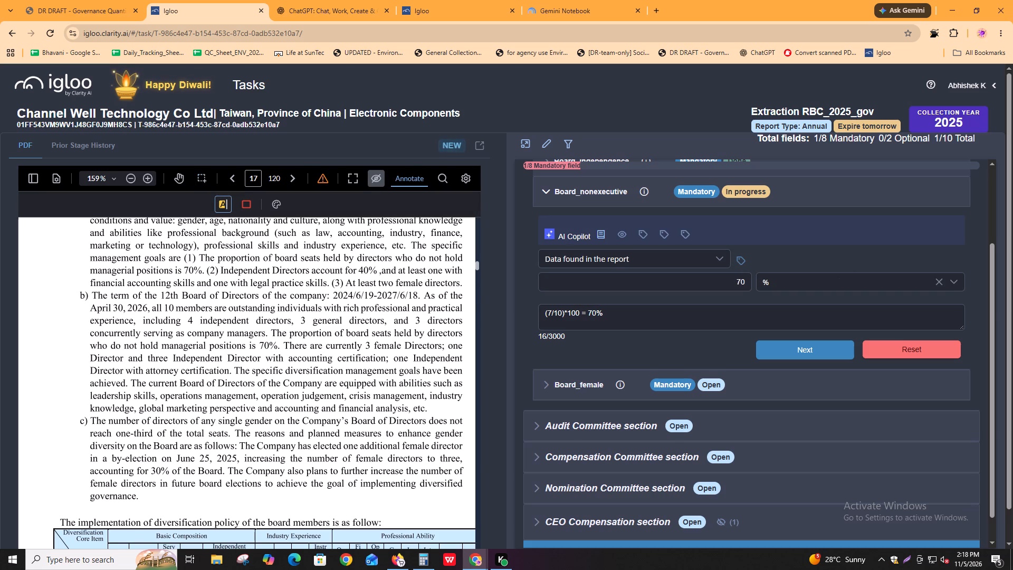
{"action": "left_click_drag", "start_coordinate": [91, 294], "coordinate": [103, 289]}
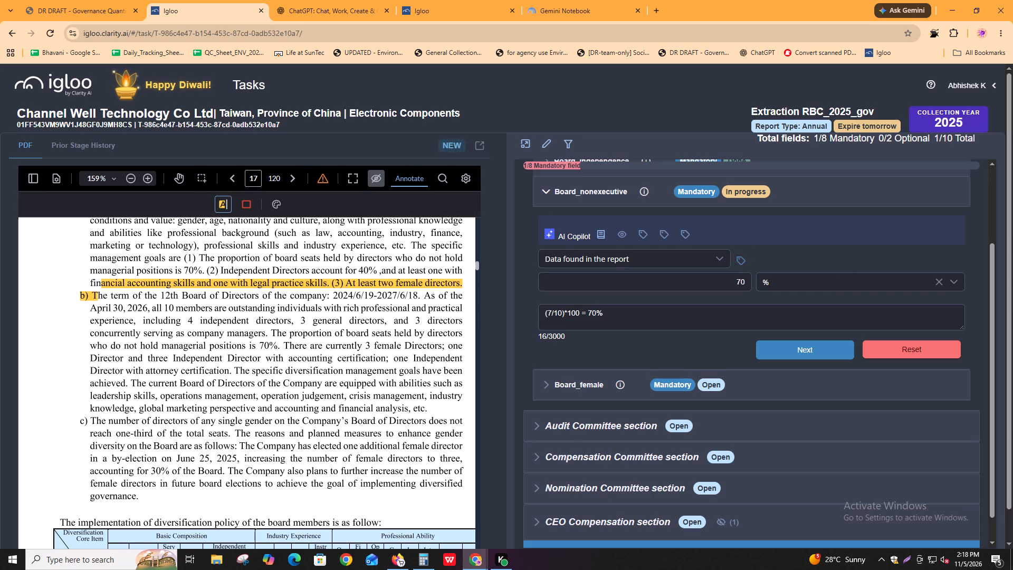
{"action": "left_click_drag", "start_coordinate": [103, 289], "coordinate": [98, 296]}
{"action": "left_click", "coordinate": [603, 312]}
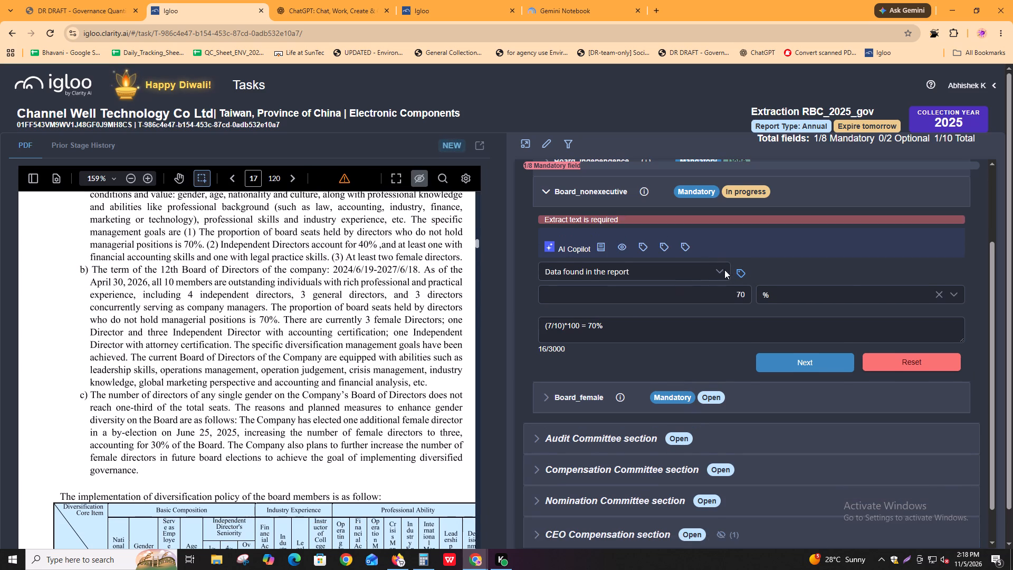
Tag paragraph b)'s text from "As of the April 30, 2026" through "managerial positions is 70%" as a Board_nonexecutive extract.
{"action": "left_click", "coordinate": [742, 266]}
{"action": "left_click_drag", "start_coordinate": [424, 296], "coordinate": [308, 342]}
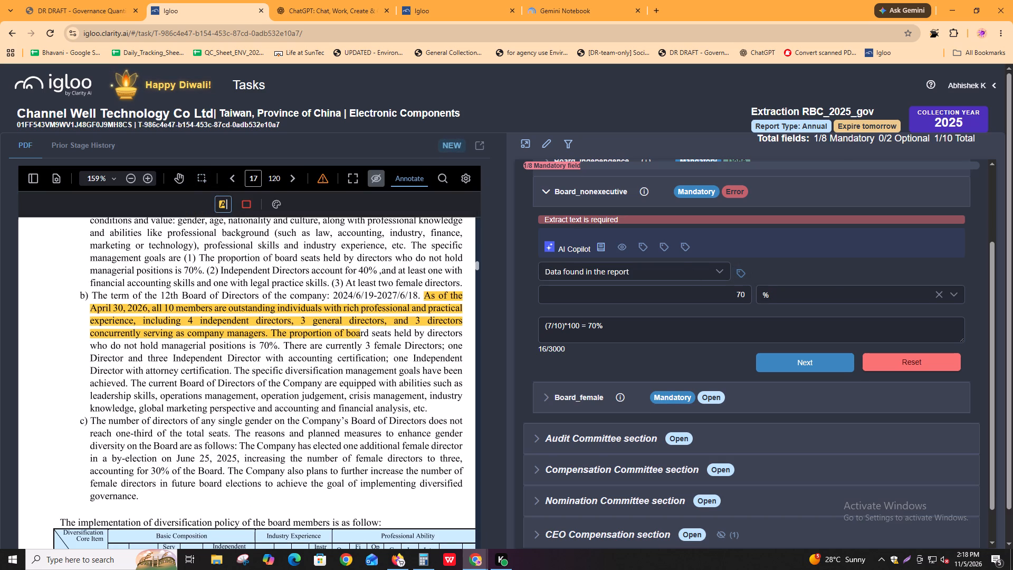
{"action": "left_click_drag", "start_coordinate": [308, 342], "coordinate": [281, 348]}
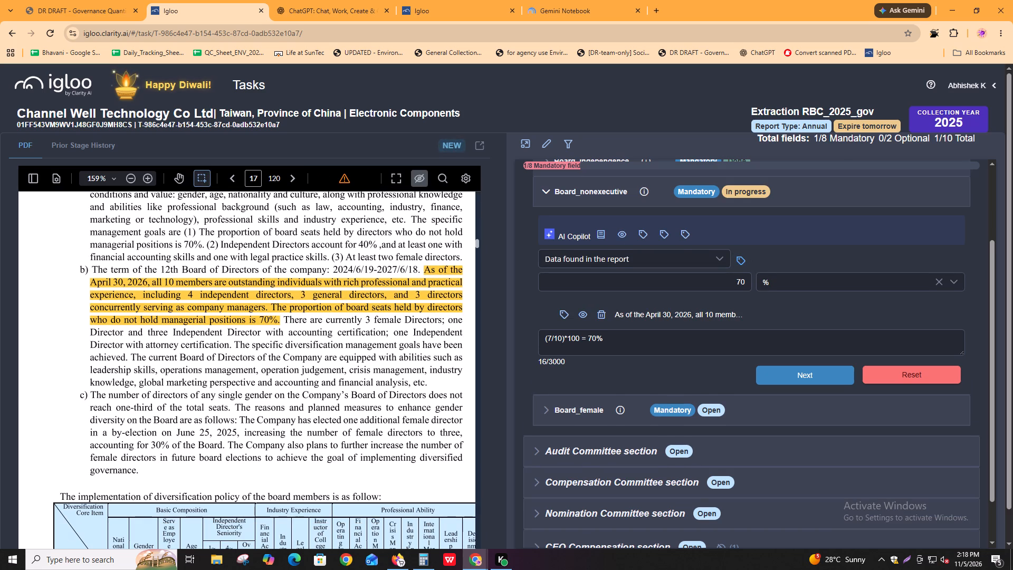
Tag paragraph a)'s sentence "The proportion of board seats held by directors who do not hold managerial positions is 70%" for Board_nonexecutive.
{"action": "scroll", "coordinate": [275, 375], "scroll_direction": "up", "scroll_amount": 2}
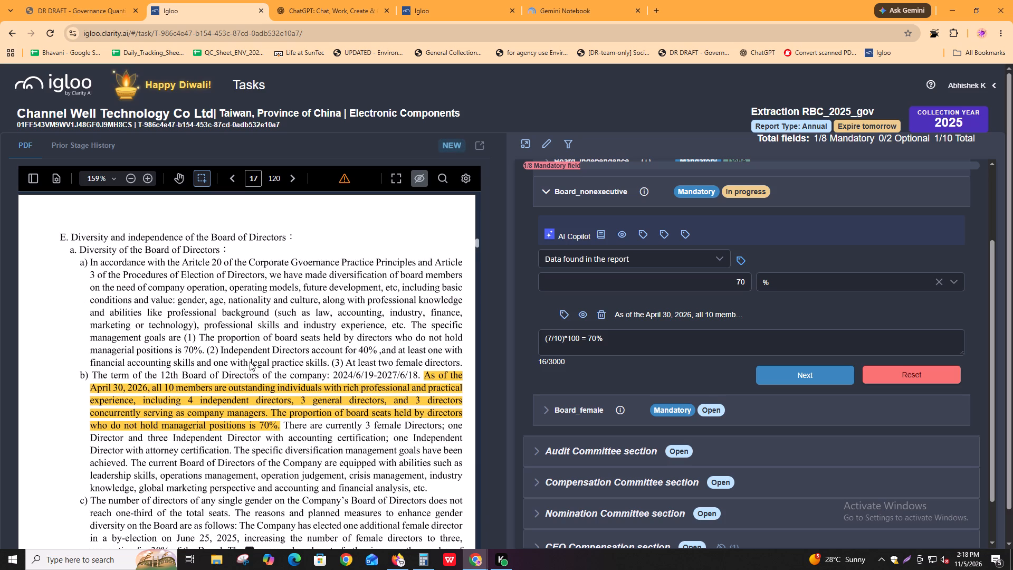
{"action": "left_click", "coordinate": [744, 256]}
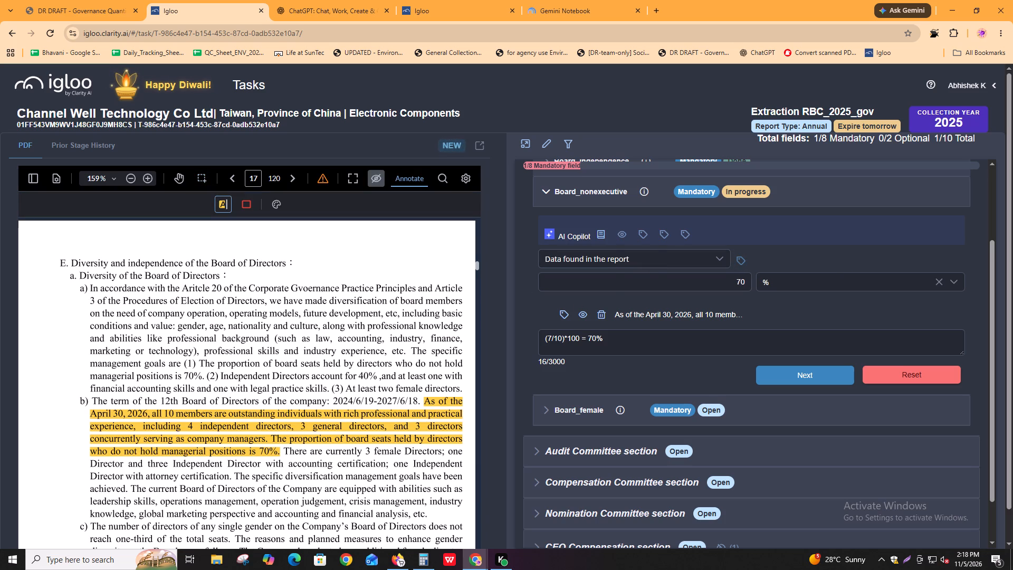
{"action": "left_click_drag", "start_coordinate": [199, 360], "coordinate": [203, 376]}
Switch to the downloaded report PDF and search it for "non-exec".
{"action": "key", "text": "alt+Tab"}
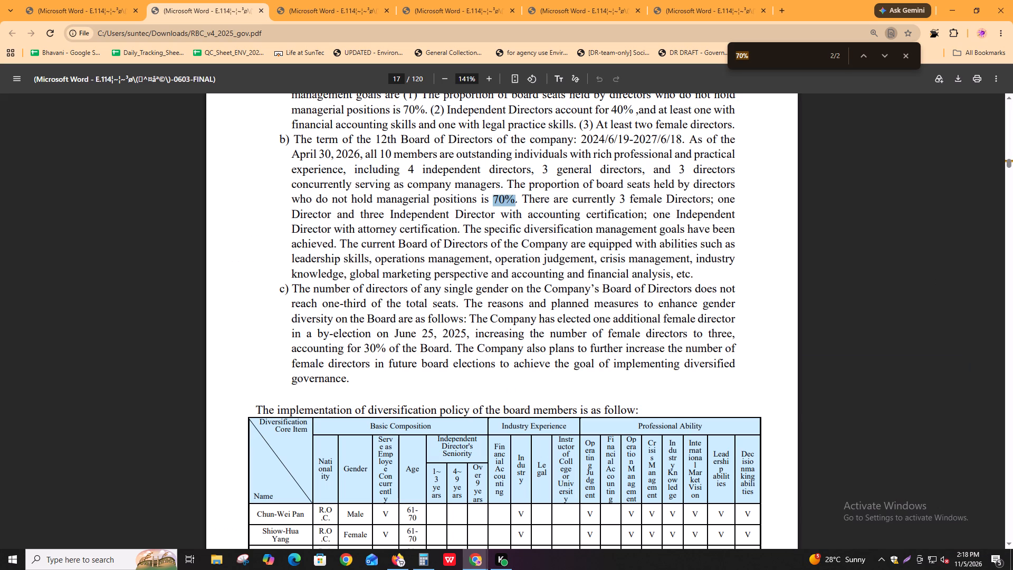
{"action": "key", "text": "ctrl+f"}
{"action": "type", "text": "non-"}
{"action": "type", "text": "exe"}
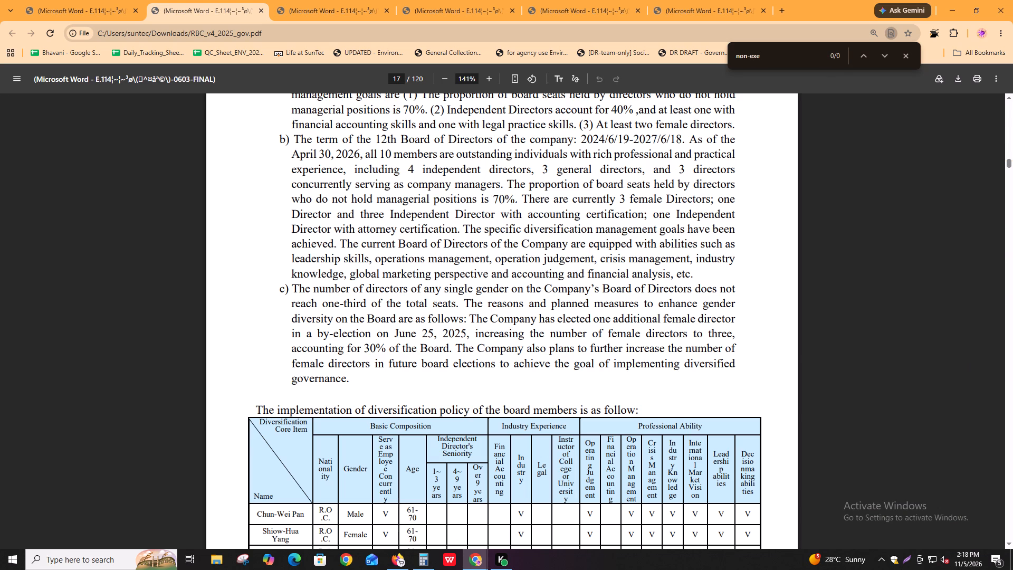
{"action": "key", "text": "c"}
Search the report for "executive" and review each mention, including those on PDF pages 48 and 61.
{"action": "key", "text": "ctrl+f"}
{"action": "type", "text": "executive"}
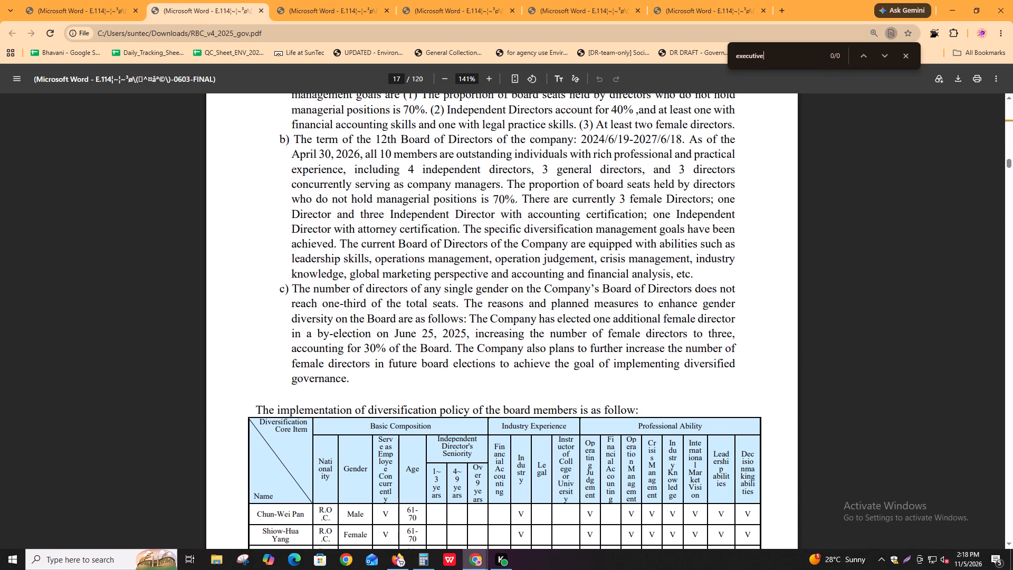
{"action": "key", "text": "Return"}
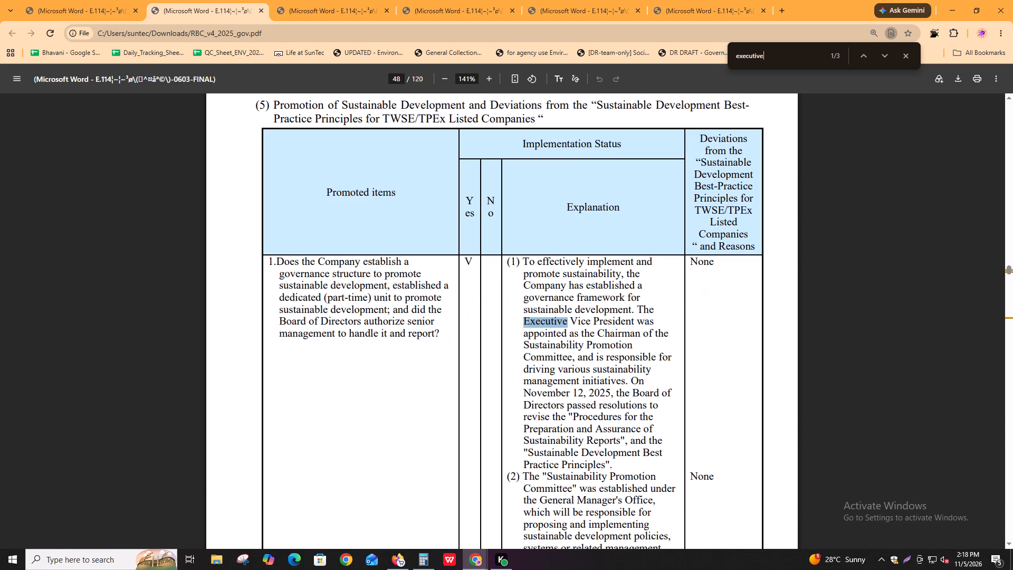
{"action": "key", "text": "Return"}
{"action": "key", "text": "shift+Return"}
{"action": "key", "text": "Return"}
{"action": "key", "text": "Return"}
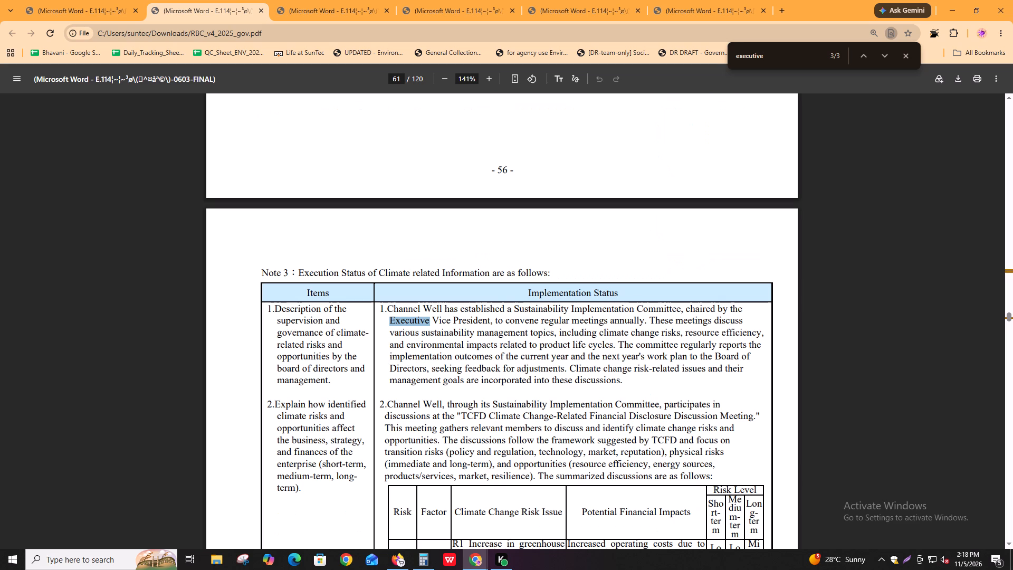
{"action": "key", "text": "Return"}
{"action": "key", "text": "Return"}
{"action": "key", "text": "Return"}
{"action": "key", "text": "Return"}
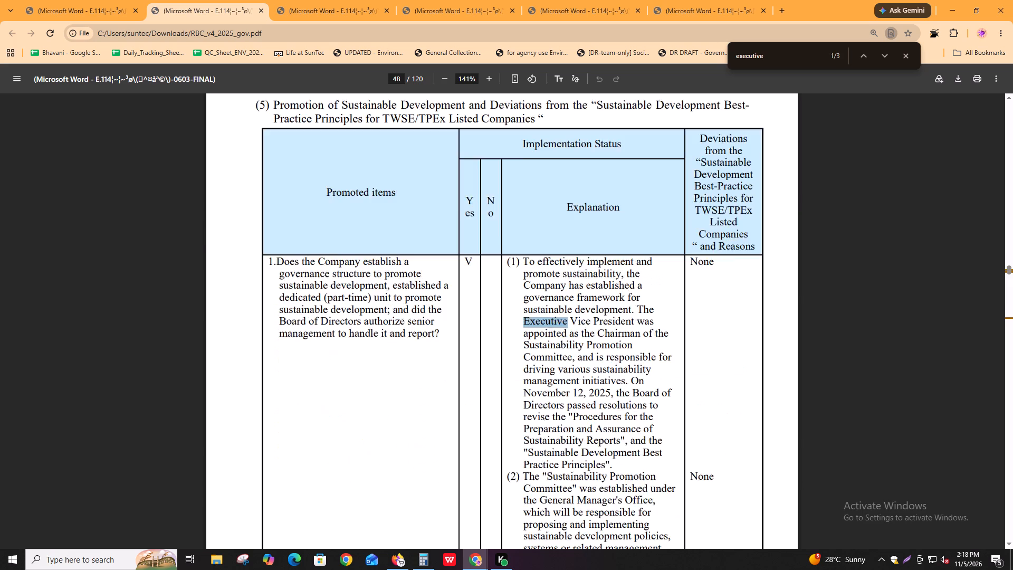
{"action": "key", "text": "Return"}
{"action": "key", "text": "Return"}
Return to Igloo and review the board diversification table and its notes across PDF pages 17 and 18.
{"action": "key", "text": "alt+Tab"}
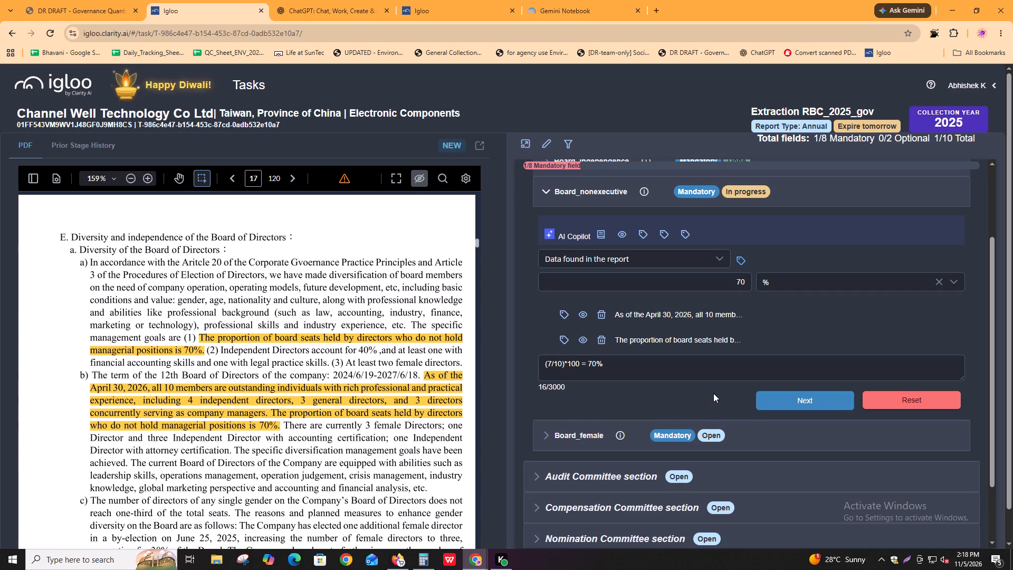
{"action": "scroll", "coordinate": [246, 416], "scroll_direction": "down", "scroll_amount": 6}
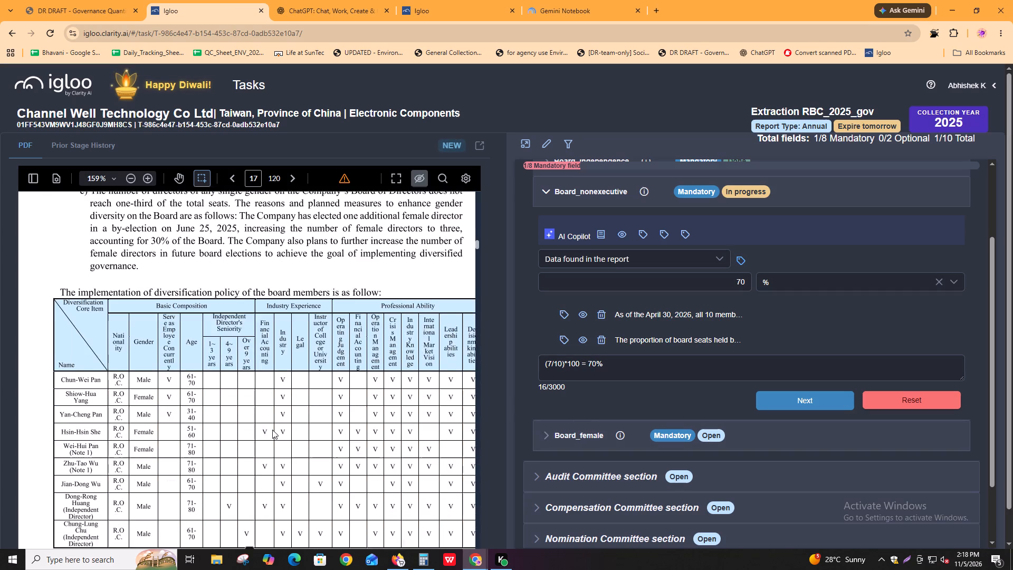
{"action": "scroll", "coordinate": [232, 439], "scroll_direction": "down", "scroll_amount": 1}
{"action": "scroll", "coordinate": [282, 405], "scroll_direction": "down", "scroll_amount": 2}
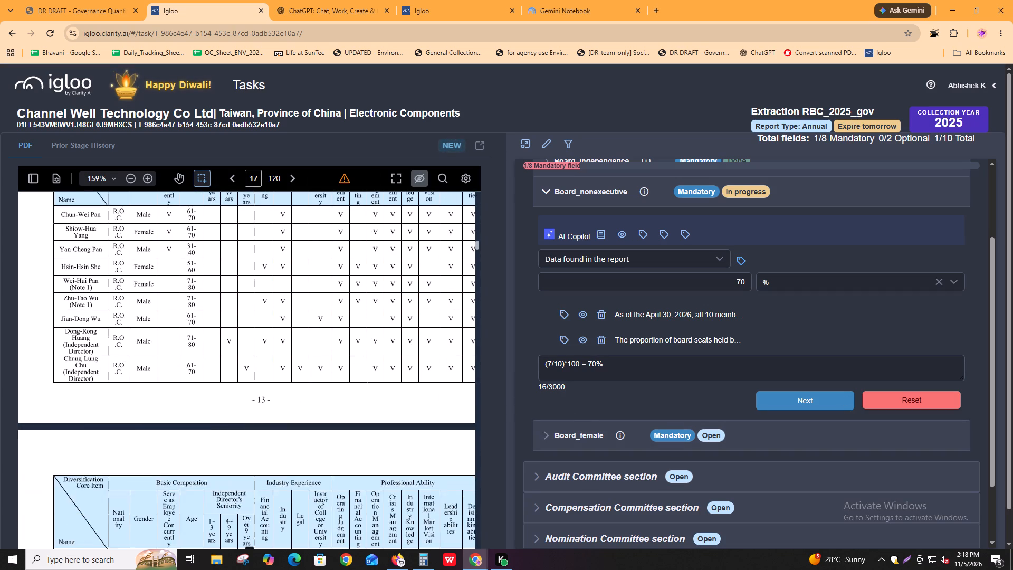
{"action": "scroll", "coordinate": [282, 406], "scroll_direction": "down", "scroll_amount": 5}
{"action": "scroll", "coordinate": [286, 402], "scroll_direction": "up", "scroll_amount": 3}
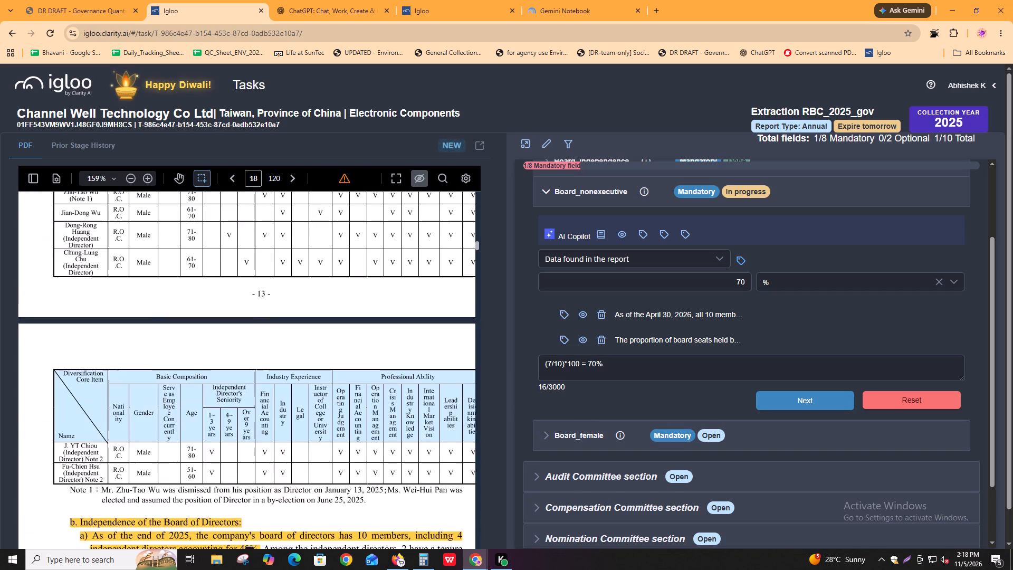
{"action": "scroll", "coordinate": [288, 393], "scroll_direction": "up", "scroll_amount": 8}
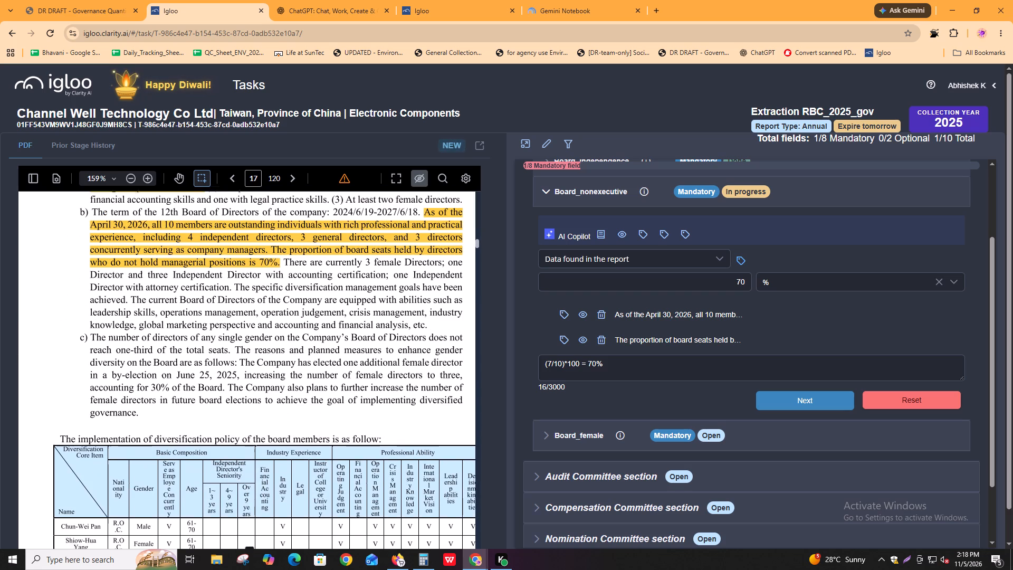
Complete the Board_nonexecutive field and advance to Board_female.
{"action": "left_click", "coordinate": [786, 402]}
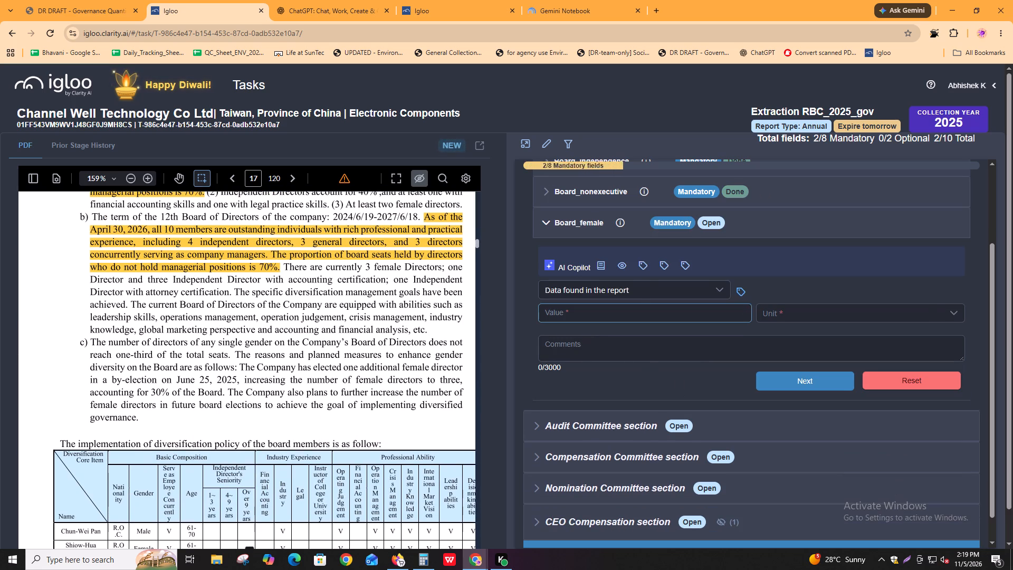
Examine the Female entries in the Gender column of the page 17 diversification table.
{"action": "left_click", "coordinate": [330, 290]}
{"action": "double_click", "coordinate": [306, 257]}
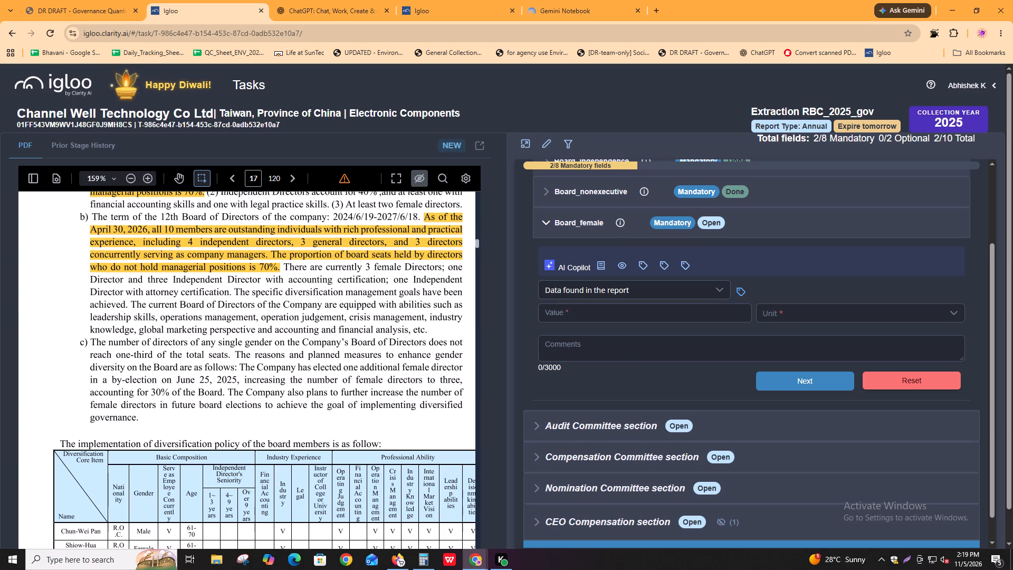
{"action": "left_click", "coordinate": [306, 257]}
{"action": "scroll", "coordinate": [303, 468], "scroll_direction": "down", "scroll_amount": 2}
{"action": "scroll", "coordinate": [148, 443], "scroll_direction": "down", "scroll_amount": 1}
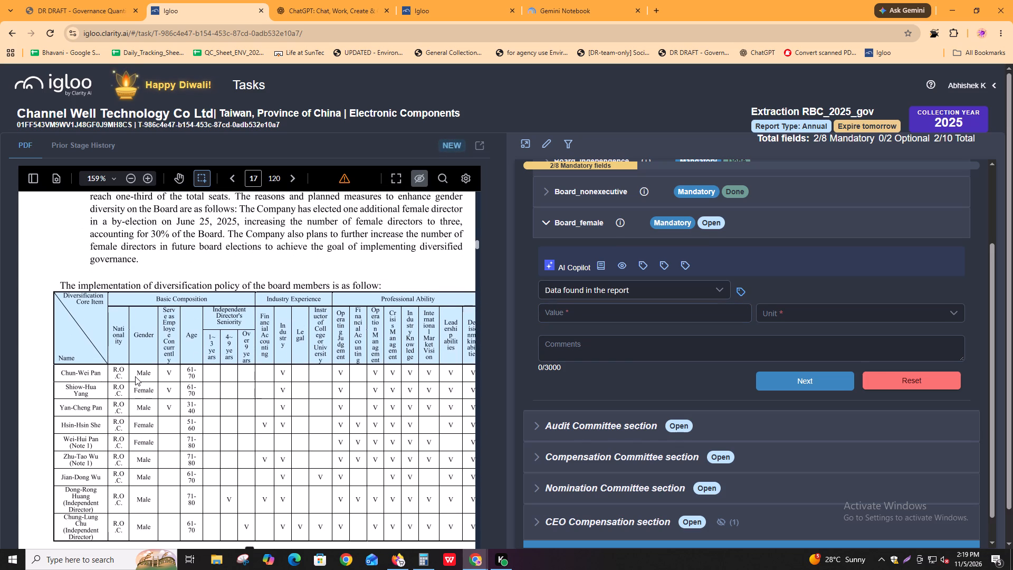
{"action": "left_click_drag", "start_coordinate": [138, 394], "coordinate": [149, 394]}
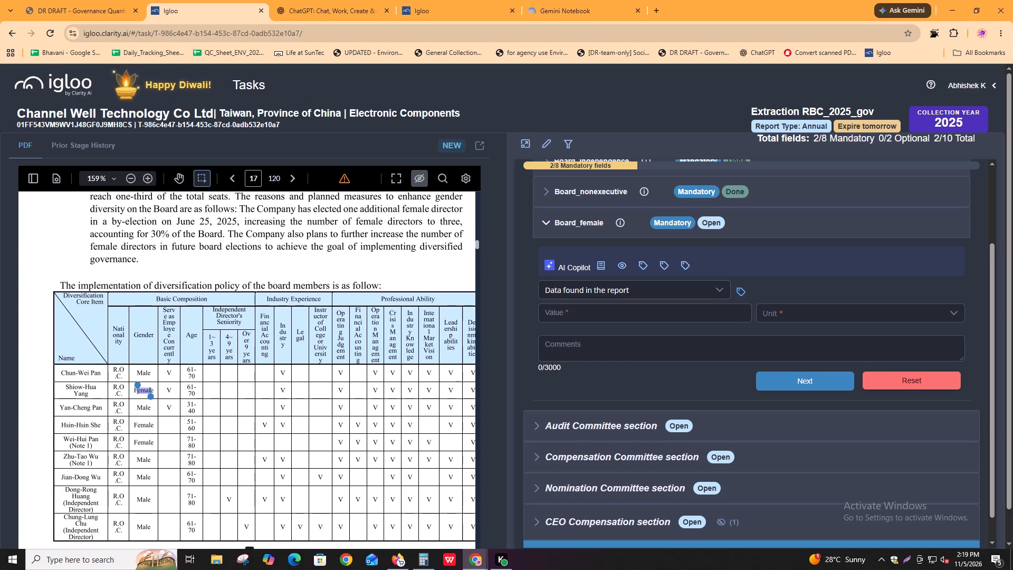
{"action": "left_click_drag", "start_coordinate": [135, 441], "coordinate": [174, 441]}
{"action": "left_click_drag", "start_coordinate": [137, 424], "coordinate": [151, 425]}
Enter the calculation "(3/10)*100 = 30%" as the Board_female comment.
{"action": "left_click", "coordinate": [673, 355]}
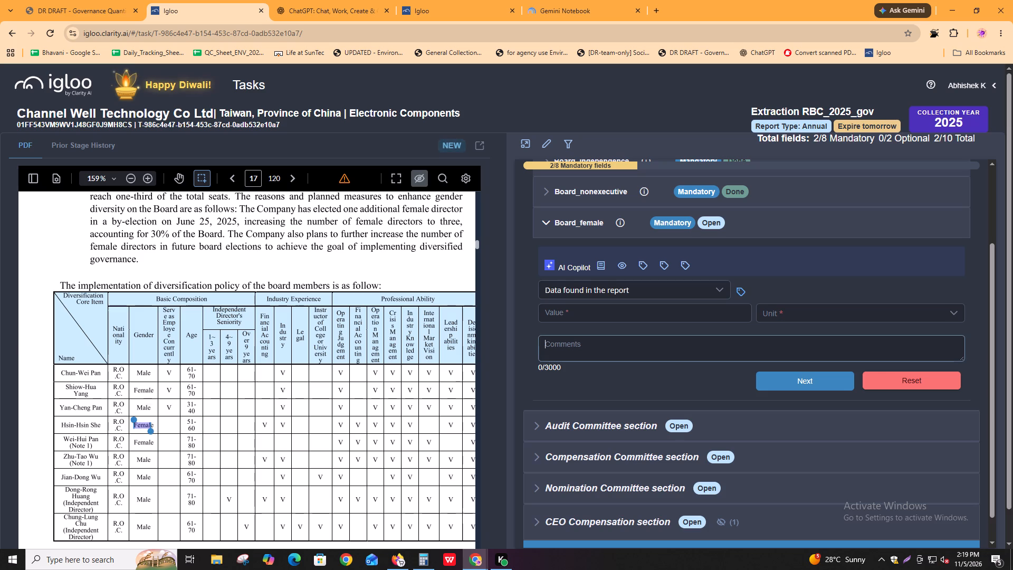
{"action": "key", "text": "shift+parenleft"}
{"action": "type", "text": "3/10)"}
{"action": "key", "text": "asterisk"}
{"action": "type", "text": "100 ="}
{"action": "key", "text": "space"}
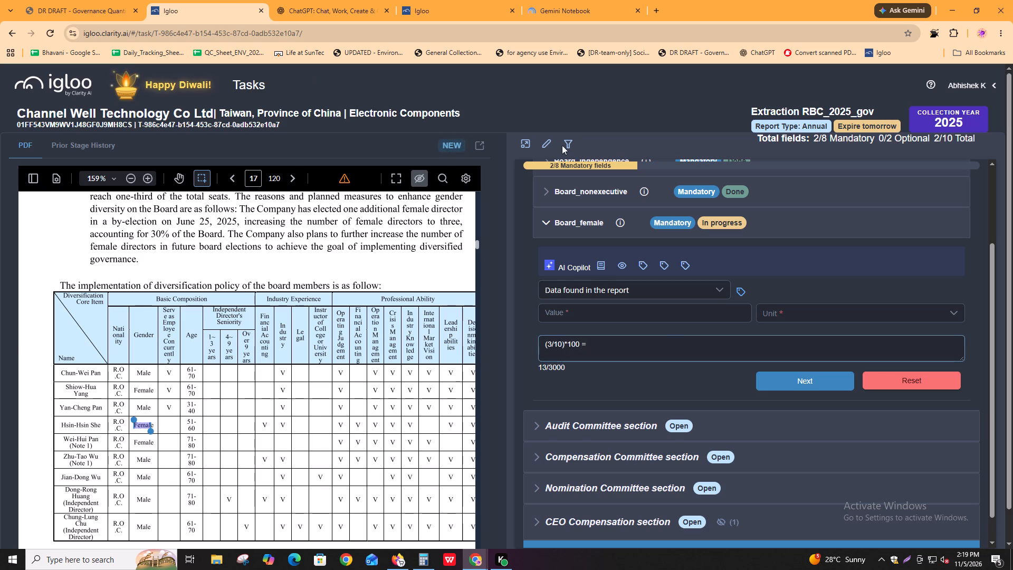
{"action": "type", "text": "30"}
{"action": "key", "text": "shift+percent"}
Set the Board_female value to 30 with % as its unit.
{"action": "left_click", "coordinate": [647, 314]}
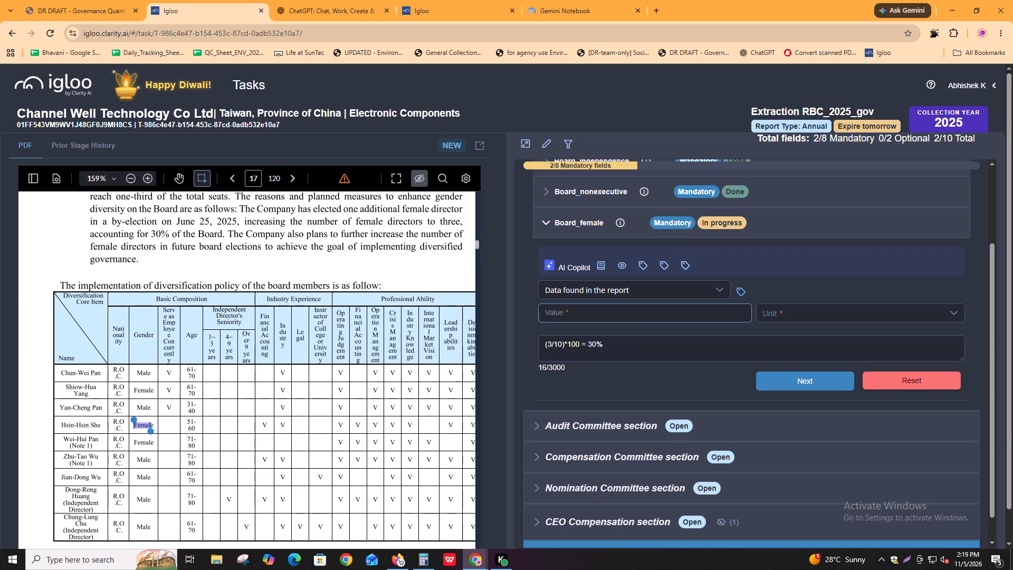
{"action": "type", "text": "30"}
{"action": "key", "text": "Tab"}
{"action": "key", "text": "Return"}
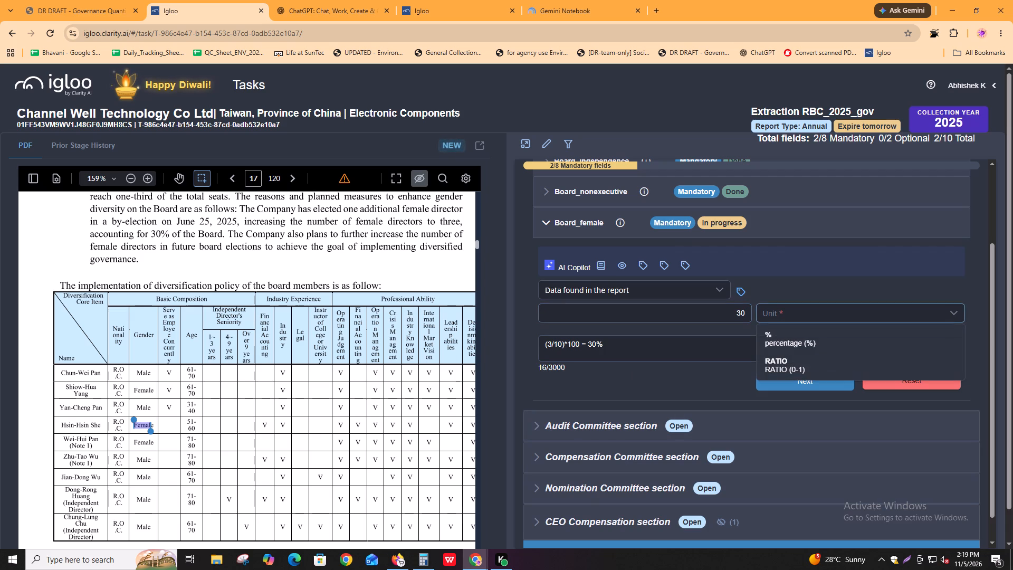
{"action": "key", "text": "Down"}
{"action": "key", "text": "Return"}
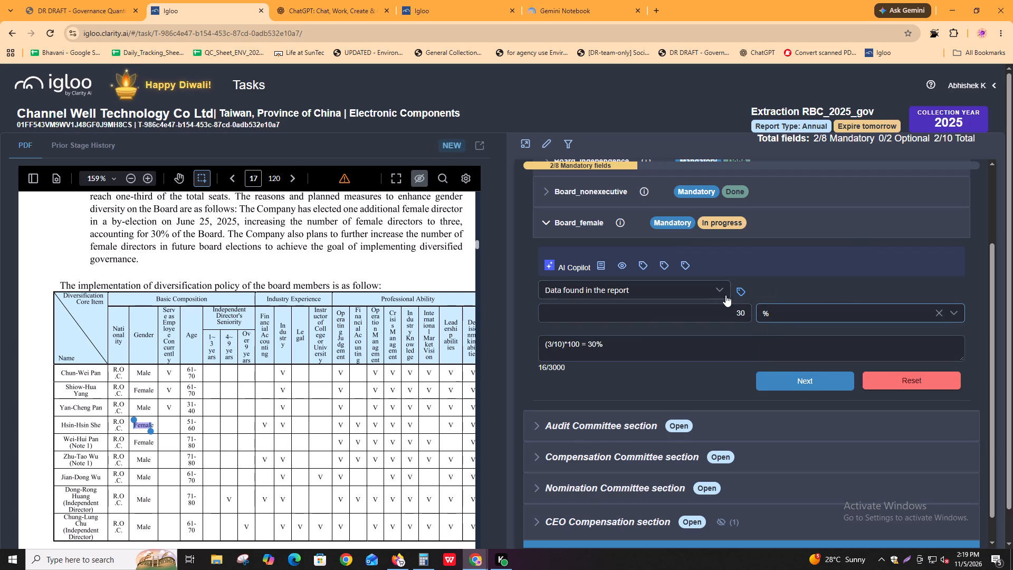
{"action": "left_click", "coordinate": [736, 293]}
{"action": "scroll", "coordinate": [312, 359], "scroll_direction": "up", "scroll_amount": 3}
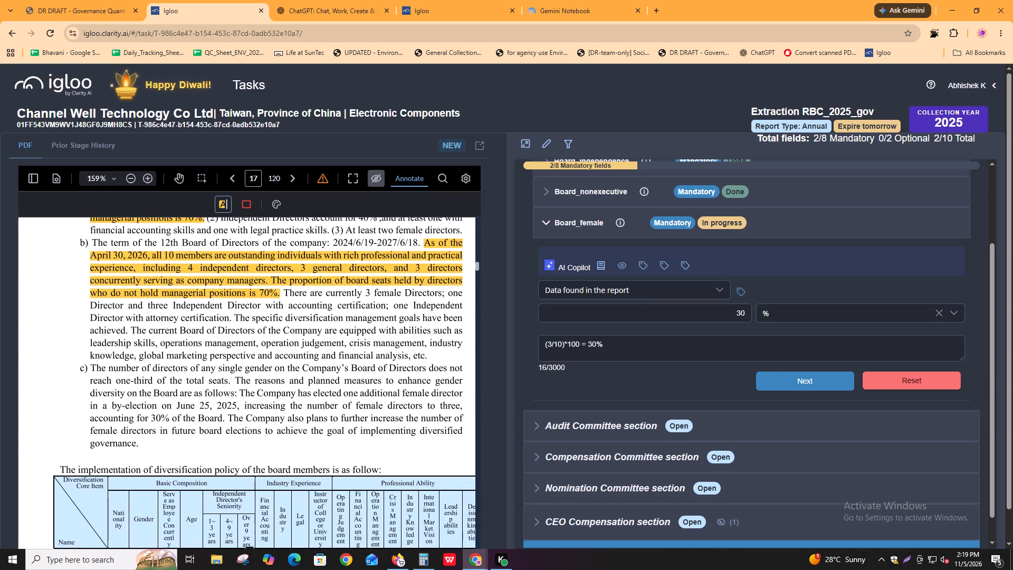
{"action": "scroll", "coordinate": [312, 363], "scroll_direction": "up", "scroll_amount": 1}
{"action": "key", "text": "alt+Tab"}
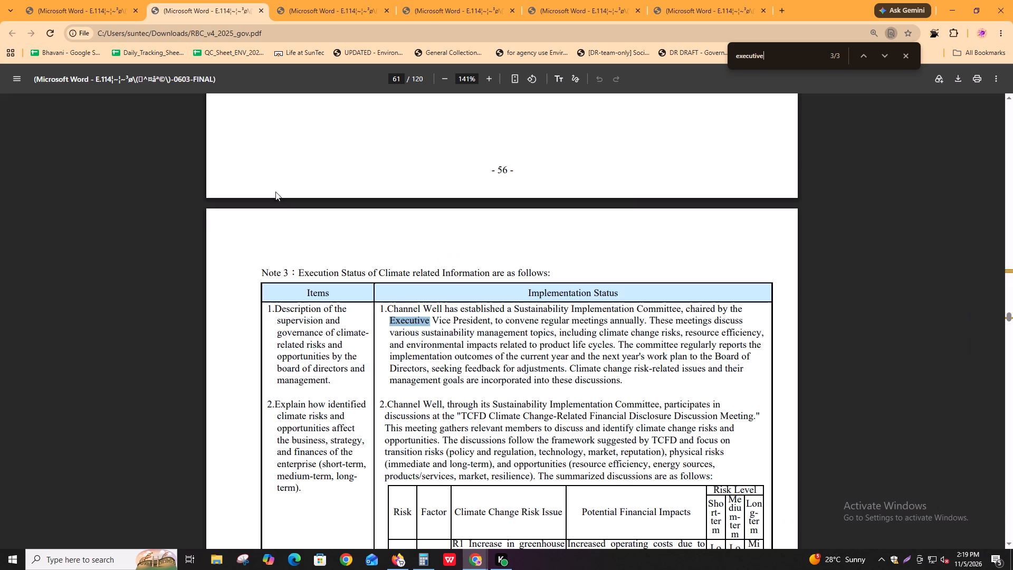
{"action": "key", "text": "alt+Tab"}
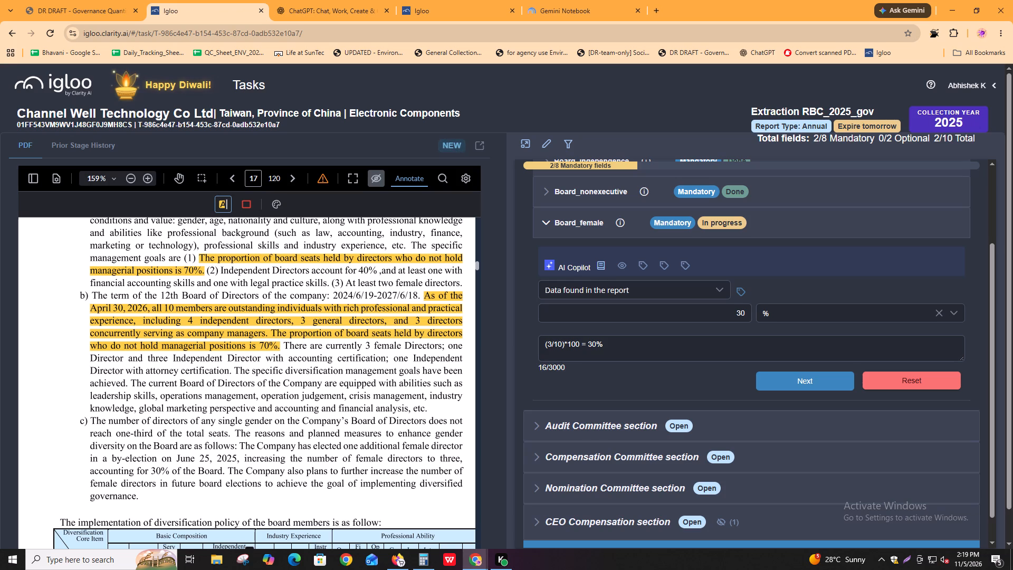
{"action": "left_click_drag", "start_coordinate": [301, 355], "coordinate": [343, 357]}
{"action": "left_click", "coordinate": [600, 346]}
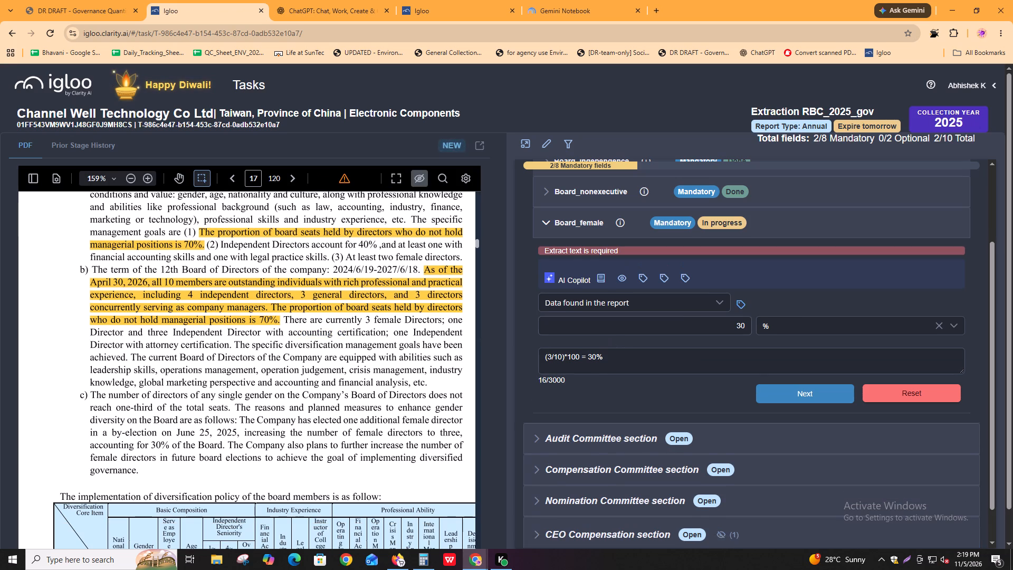
Examine the directors' genders in the diversification table and in the report PDF's shareholding tables on pages 9 and 10.
{"action": "scroll", "coordinate": [96, 462], "scroll_direction": "down", "scroll_amount": 4}
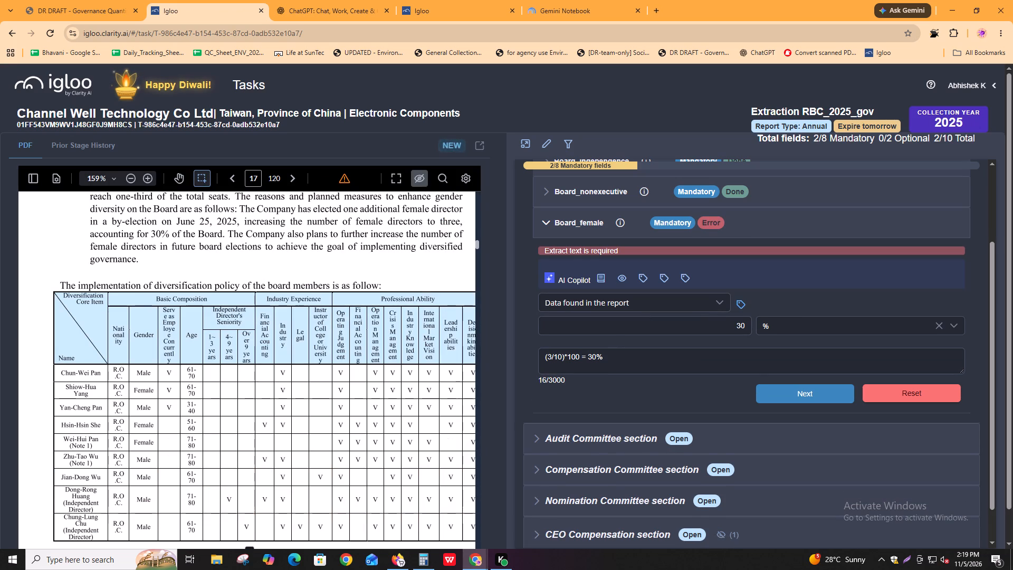
{"action": "key", "text": "alt+Tab"}
{"action": "left_click", "coordinate": [94, 0]}
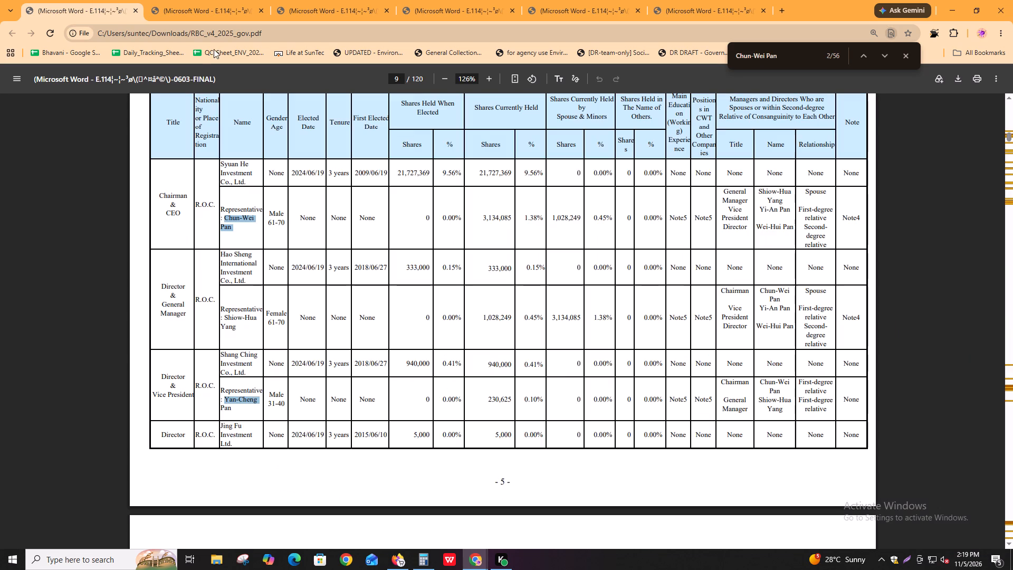
{"action": "scroll", "coordinate": [384, 362], "scroll_direction": "up", "scroll_amount": 5}
{"action": "scroll", "coordinate": [364, 373], "scroll_direction": "down", "scroll_amount": 3}
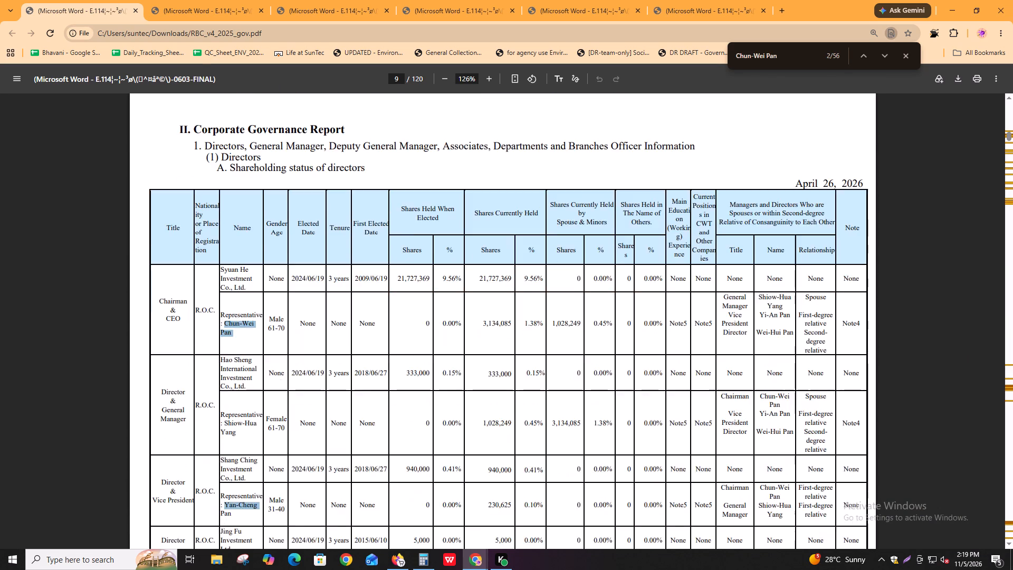
{"action": "scroll", "coordinate": [365, 375], "scroll_direction": "down", "scroll_amount": 2}
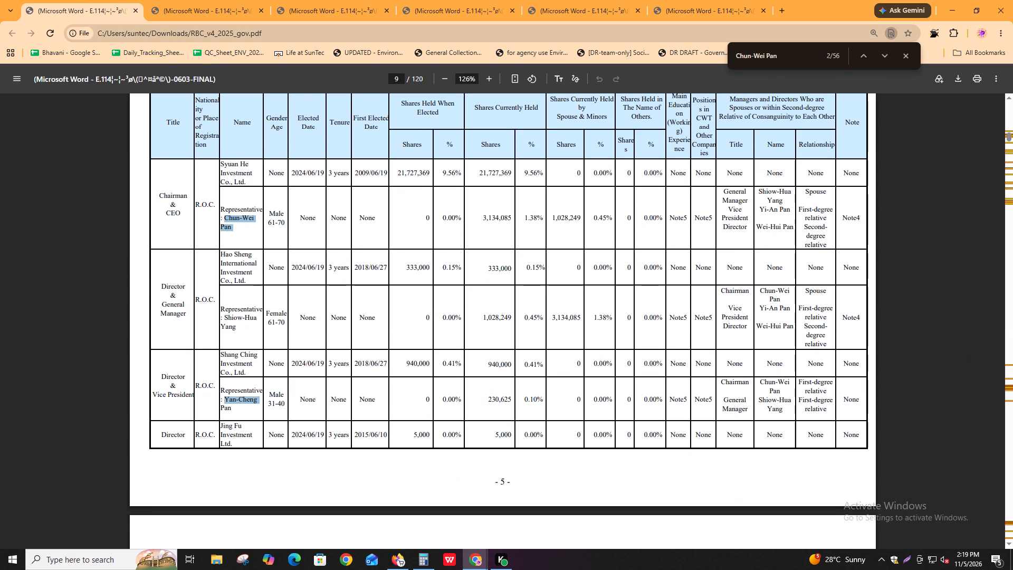
{"action": "left_click_drag", "start_coordinate": [270, 315], "coordinate": [276, 315]}
{"action": "left_click", "coordinate": [276, 315]}
{"action": "scroll", "coordinate": [311, 464], "scroll_direction": "down", "scroll_amount": 8}
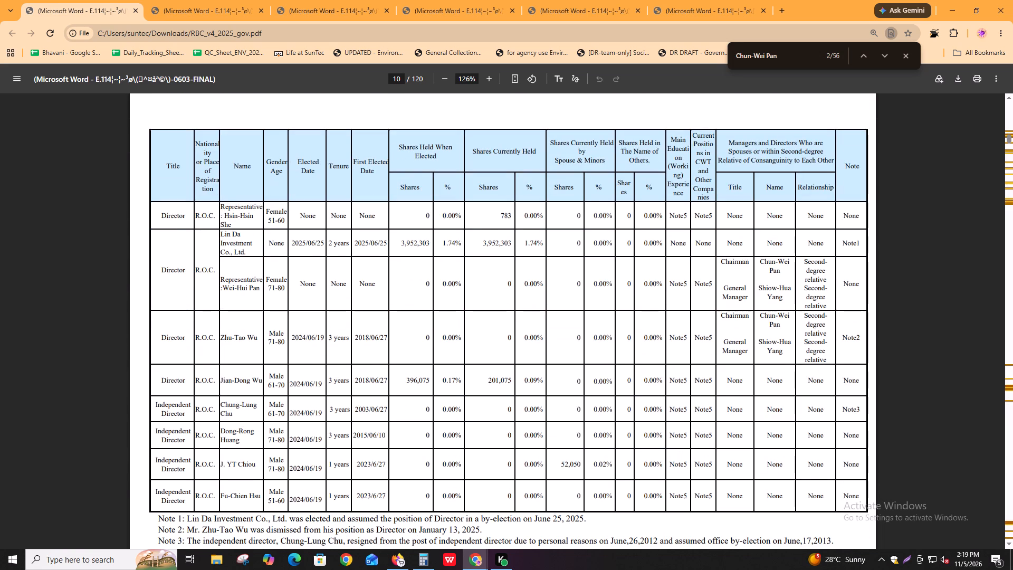
{"action": "scroll", "coordinate": [359, 405], "scroll_direction": "down", "scroll_amount": 6}
{"action": "key", "text": "alt+Tab"}
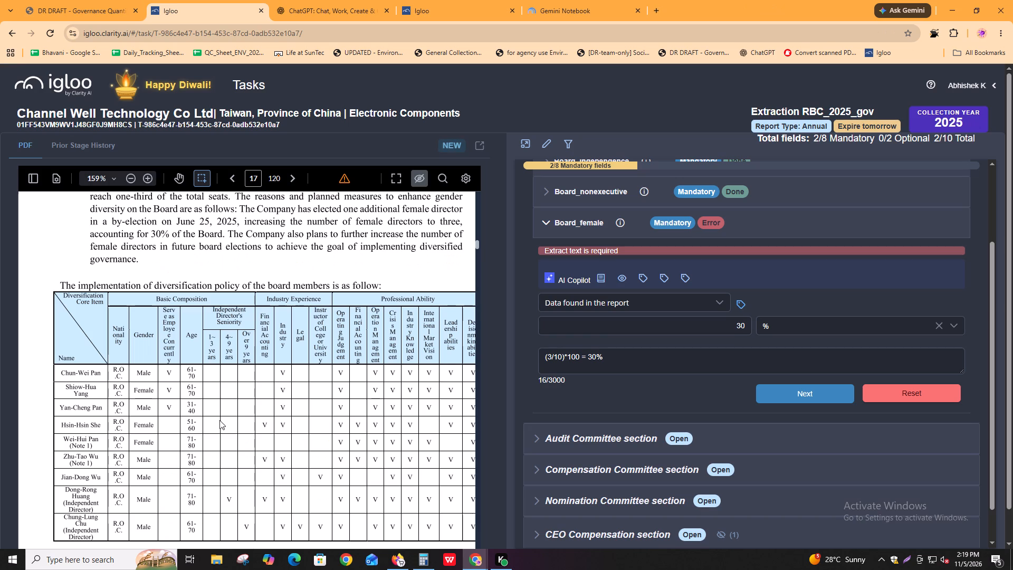
{"action": "scroll", "coordinate": [128, 417], "scroll_direction": "up", "scroll_amount": 4}
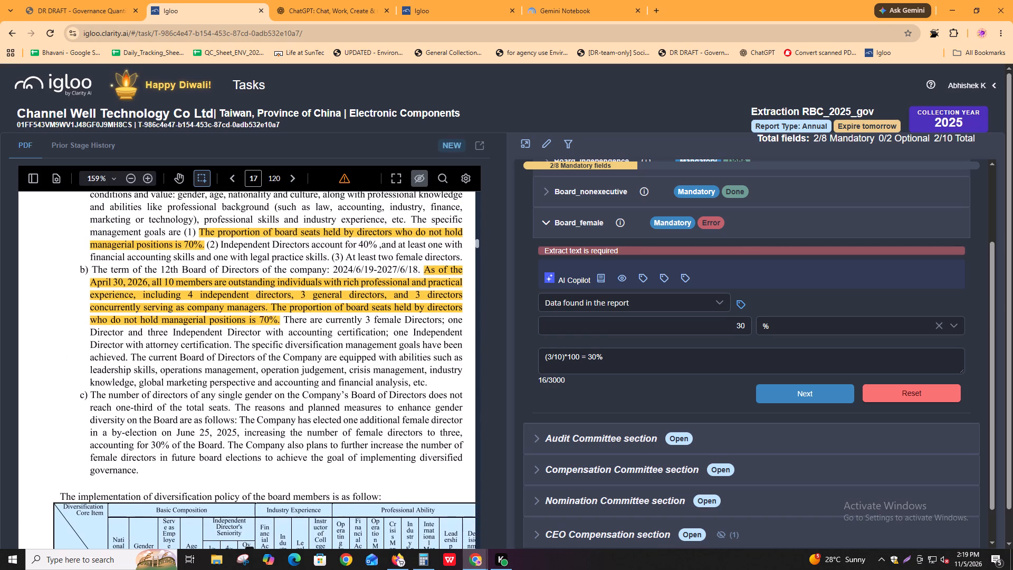
Search the report PDF for "female" and review the matches through the board diversity section and table on page 17.
{"action": "key", "text": "alt+Tab"}
{"action": "key", "text": "ctrl+f"}
{"action": "type", "text": "femae"}
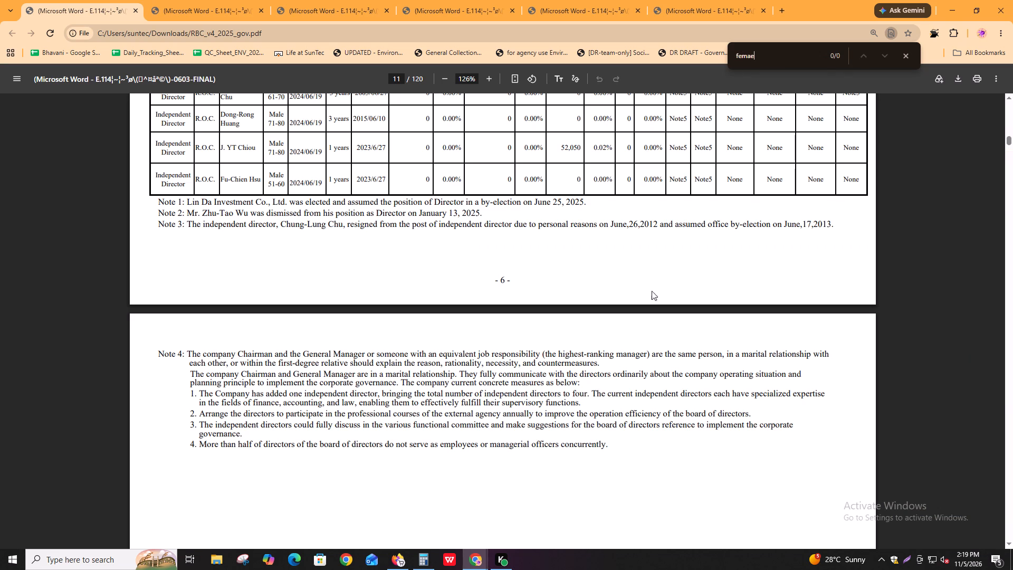
{"action": "left_click", "coordinate": [237, 0]}
{"action": "key", "text": "ctrl+f"}
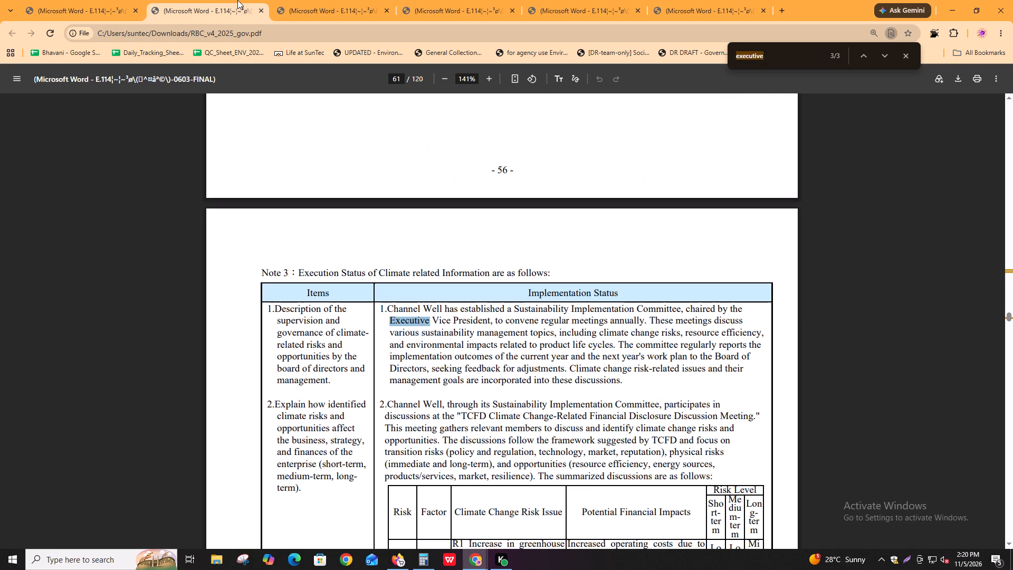
{"action": "type", "text": "female"}
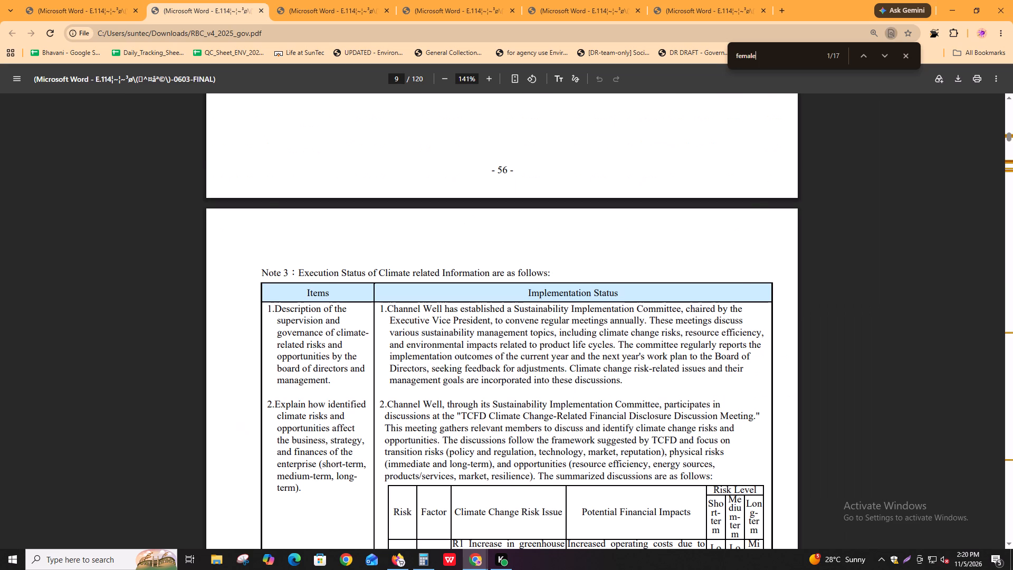
{"action": "key", "text": "Return"}
{"action": "key", "text": "Return"}
{"action": "key", "text": "Return"}
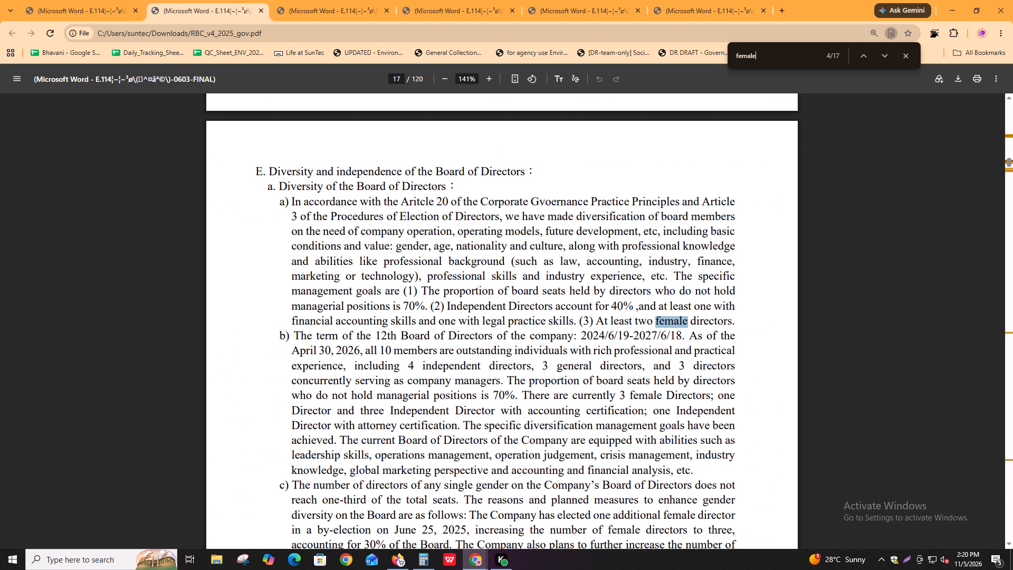
{"action": "key", "text": "Return"}
{"action": "key", "text": "Return"}
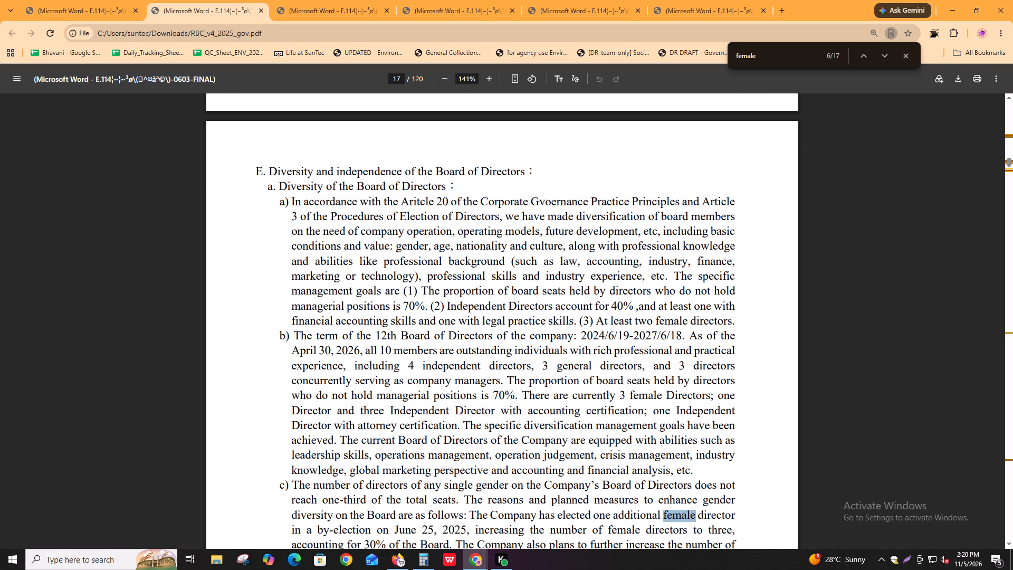
{"action": "key", "text": "Return"}
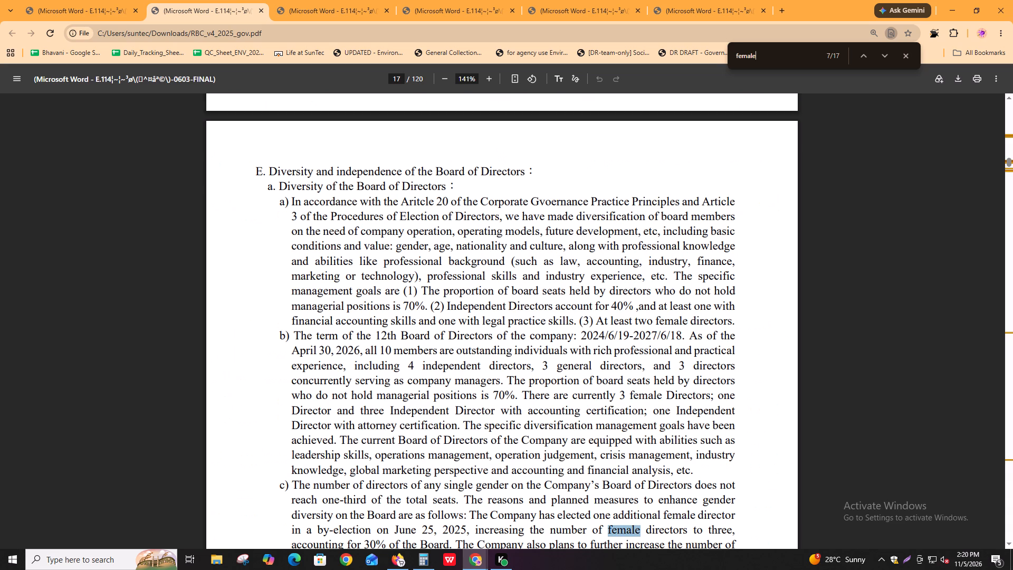
{"action": "key", "text": "Return"}
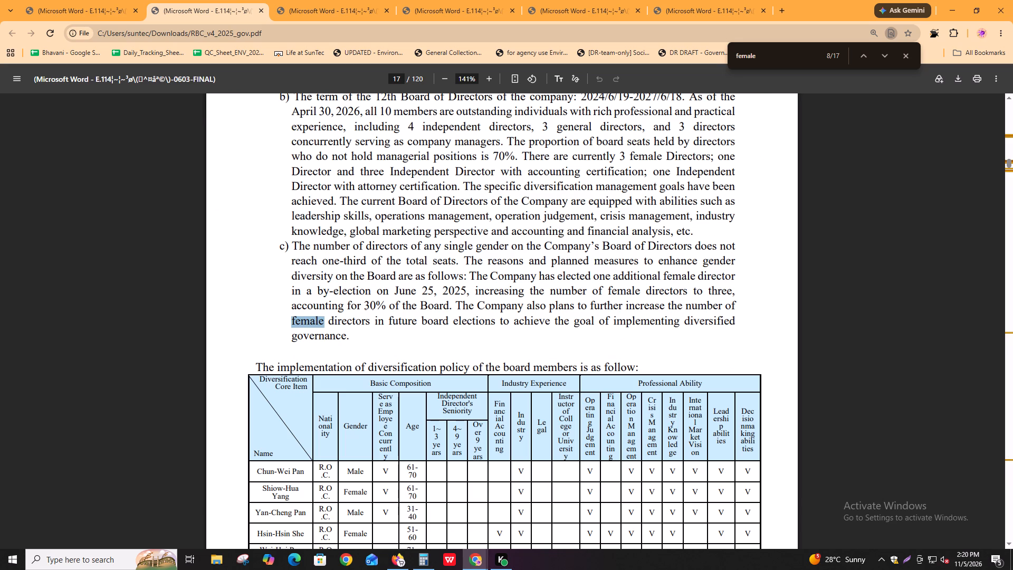
{"action": "key", "text": "Return"}
{"action": "key", "text": "Return"}
{"action": "key", "text": "Return"}
{"action": "key", "text": "Return"}
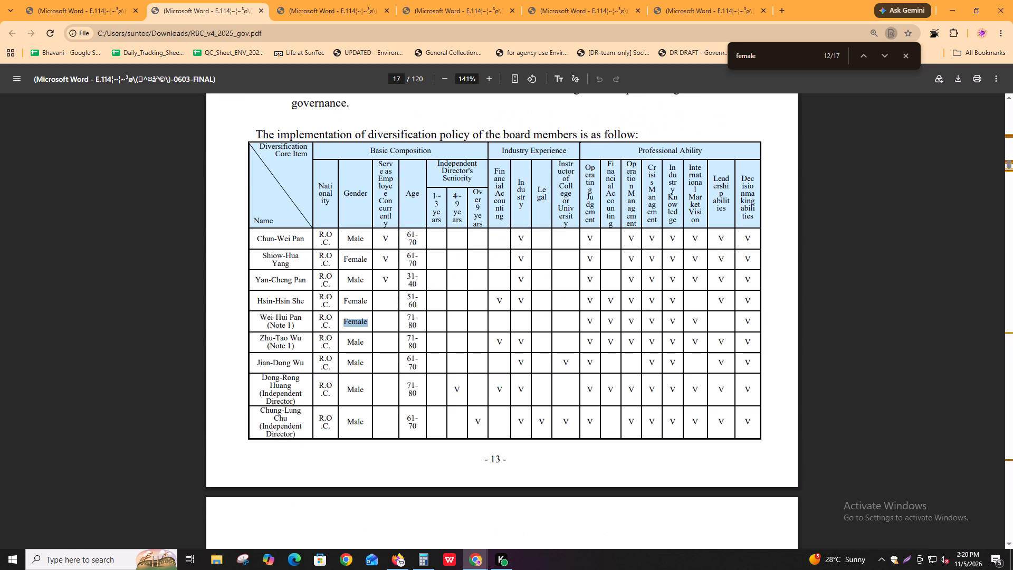
Review the remaining "female" matches in the managers table on page 20 and the diversity indicators on page 65.
{"action": "key", "text": "Return"}
{"action": "key", "text": "ctrl+f"}
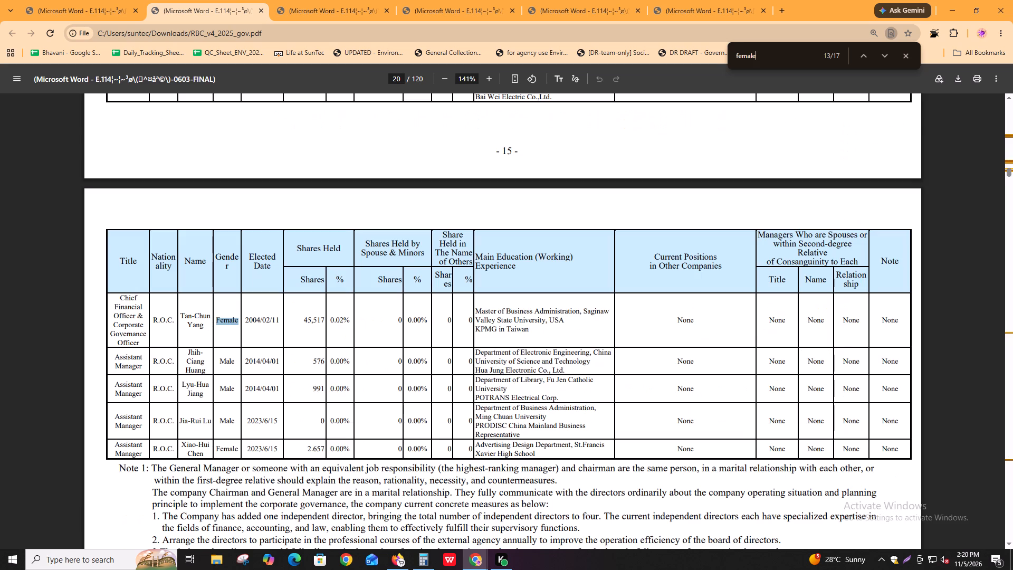
{"action": "key", "text": "Return"}
{"action": "key", "text": "Return"}
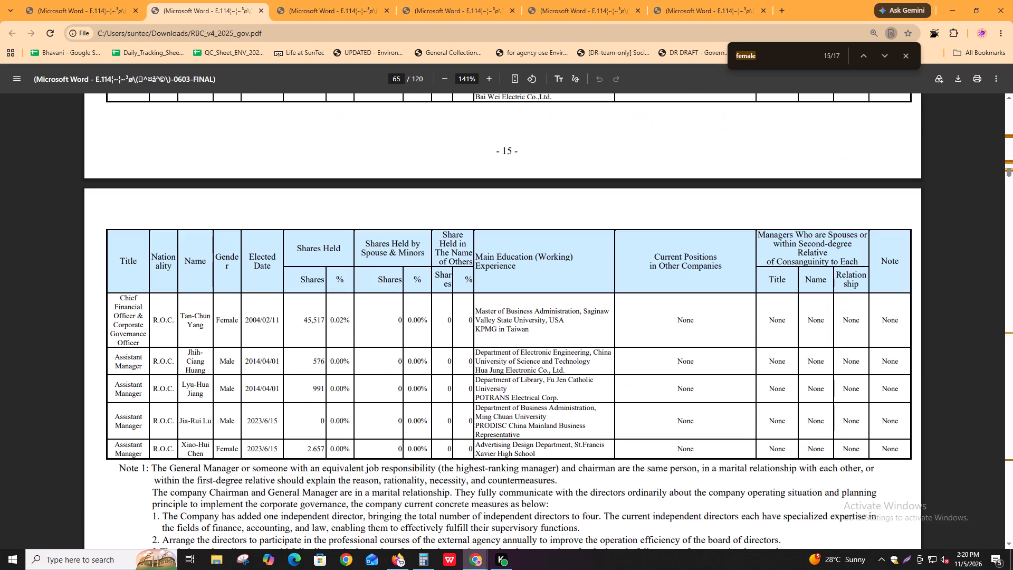
{"action": "key", "text": "shift+Return"}
{"action": "key", "text": "Return"}
{"action": "key", "text": "Return"}
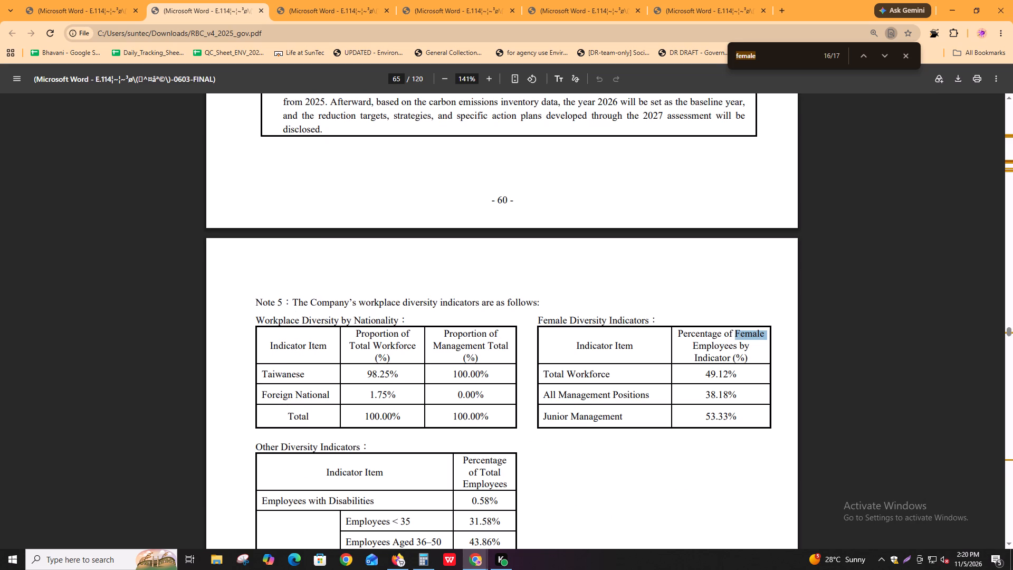
{"action": "key", "text": "Return"}
{"action": "key", "text": "Return"}
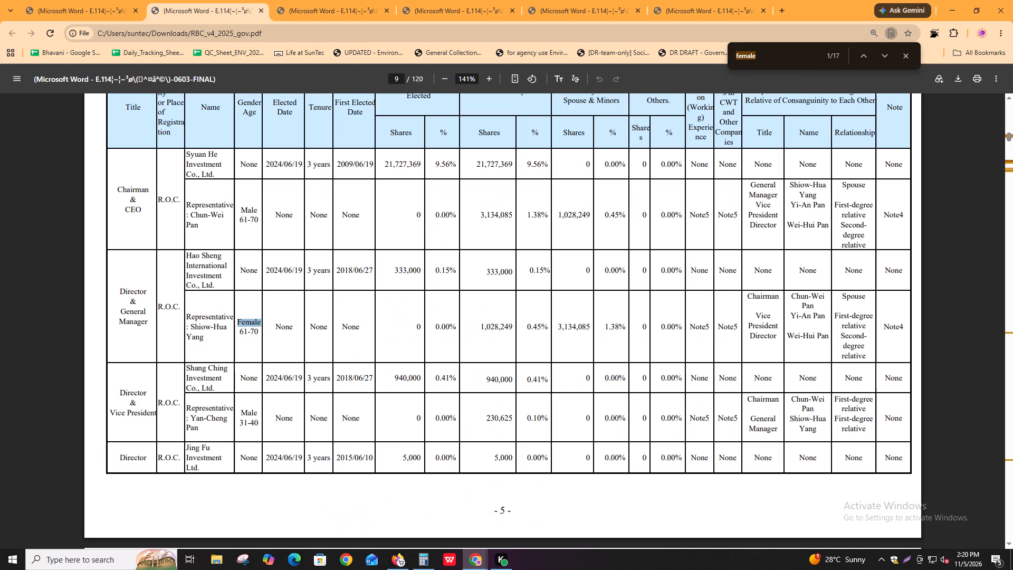
Search the report PDF for "women" and "woman", and return to the Board_female field in Igloo.
{"action": "type", "text": "women"}
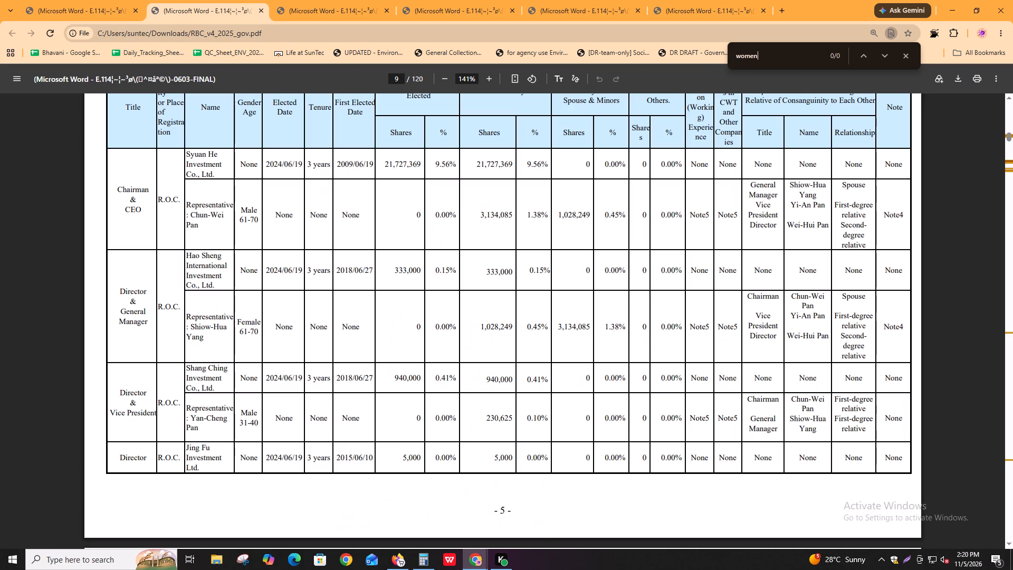
{"action": "key", "text": "Return"}
{"action": "key", "text": "Left"}
{"action": "key", "text": "BackSpace"}
{"action": "key", "text": "a"}
{"action": "key", "text": "Return"}
{"action": "key", "text": "Return"}
{"action": "key", "text": "alt+Tab"}
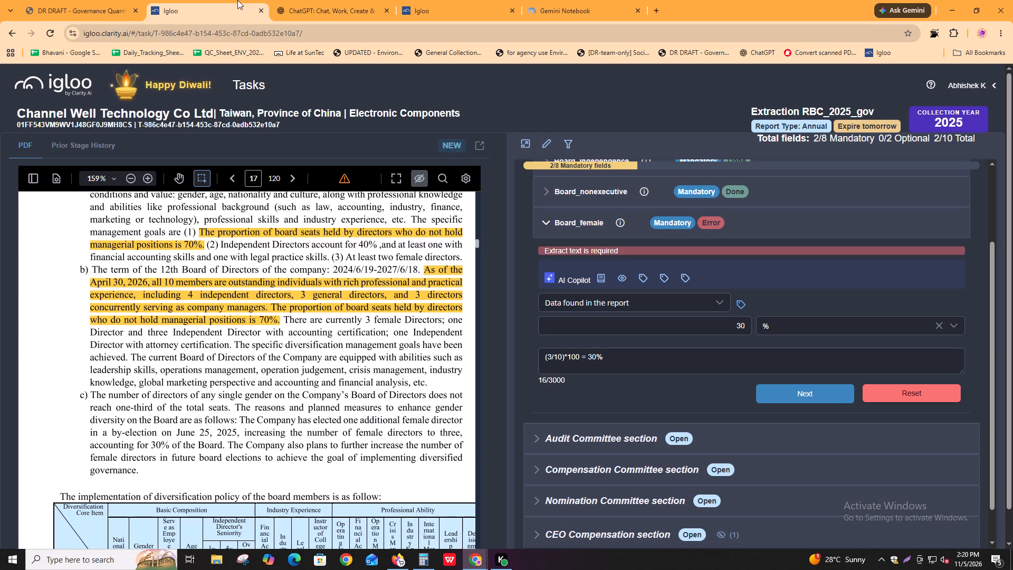
Tag "There are currently 3 female Directors" in paragraph b) on page 17 as the Board_female extract.
{"action": "left_click", "coordinate": [739, 306]}
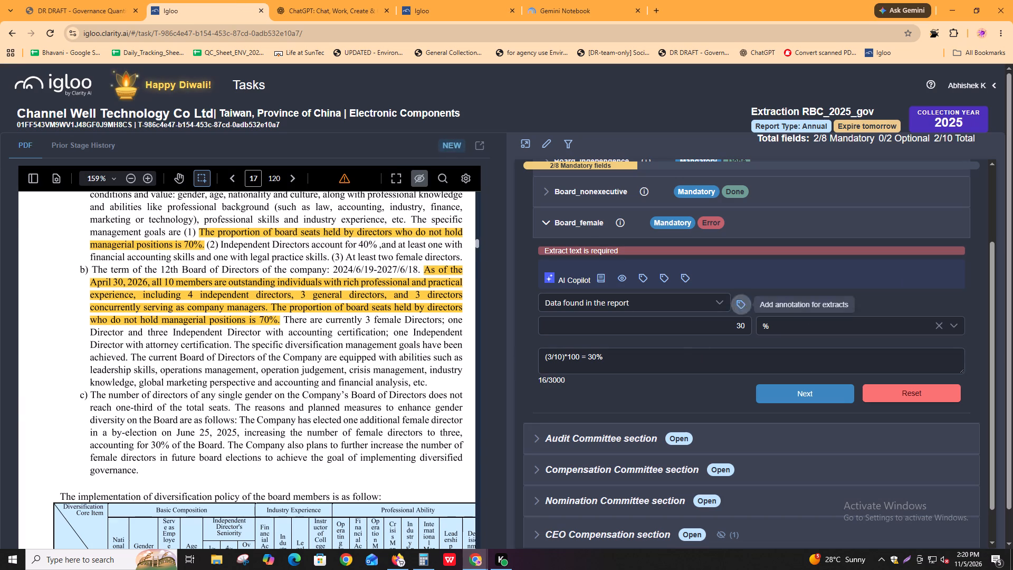
{"action": "left_click_drag", "start_coordinate": [285, 345], "coordinate": [288, 365]}
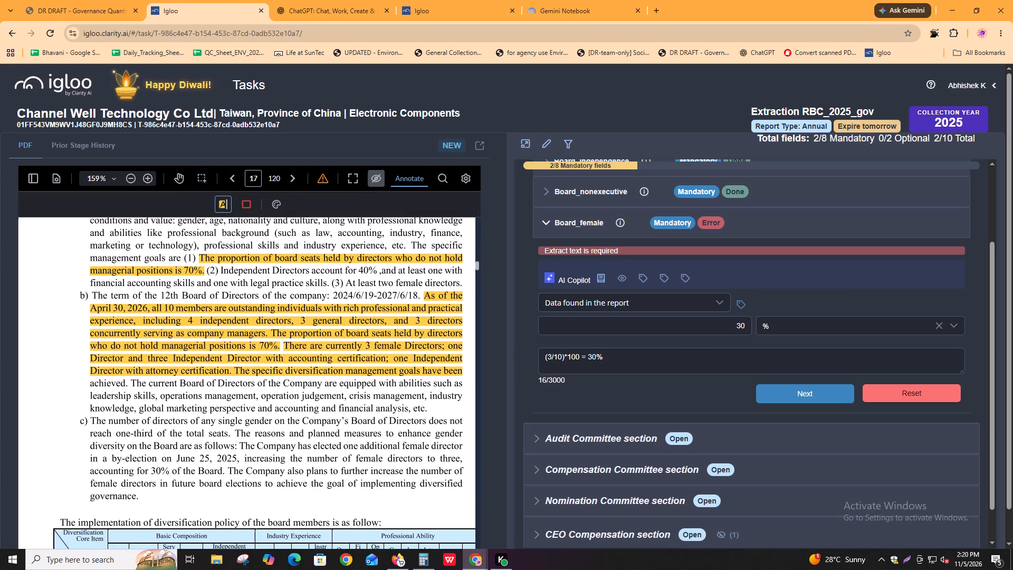
{"action": "left_click_drag", "start_coordinate": [288, 365], "coordinate": [221, 361]}
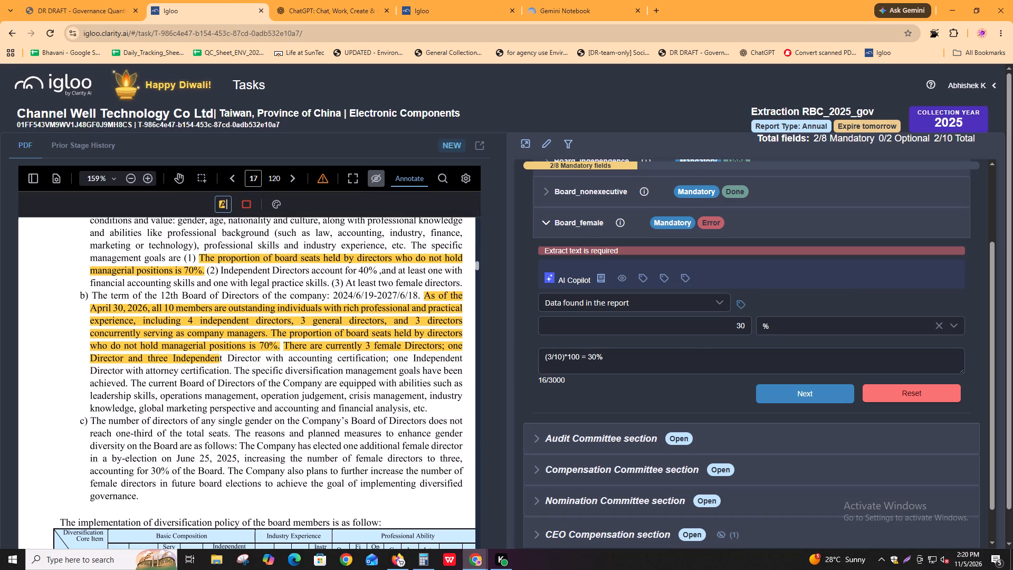
{"action": "left_click_drag", "start_coordinate": [221, 361], "coordinate": [266, 360]}
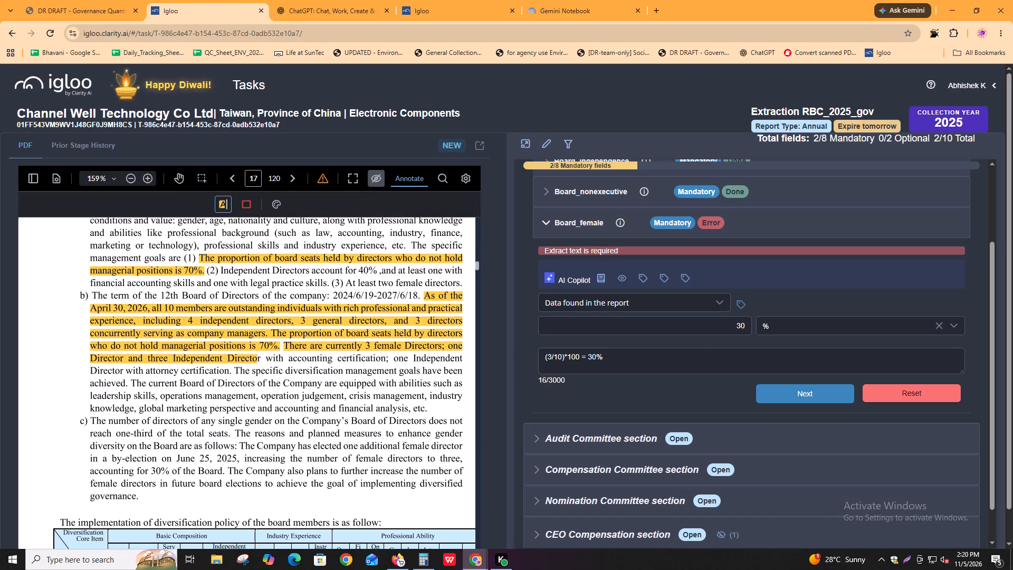
{"action": "left_click_drag", "start_coordinate": [266, 360], "coordinate": [383, 362]}
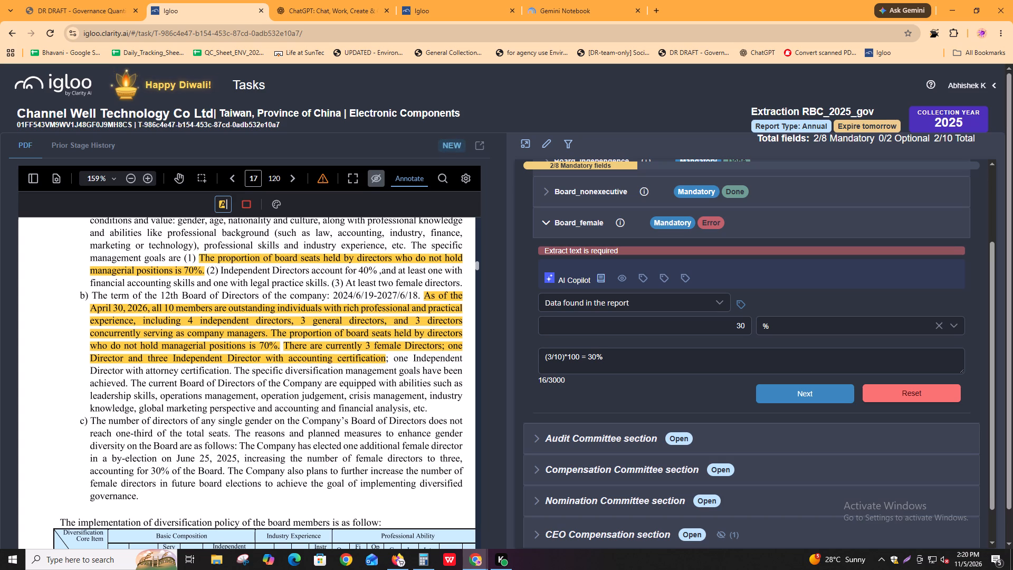
{"action": "left_click_drag", "start_coordinate": [383, 362], "coordinate": [441, 349]}
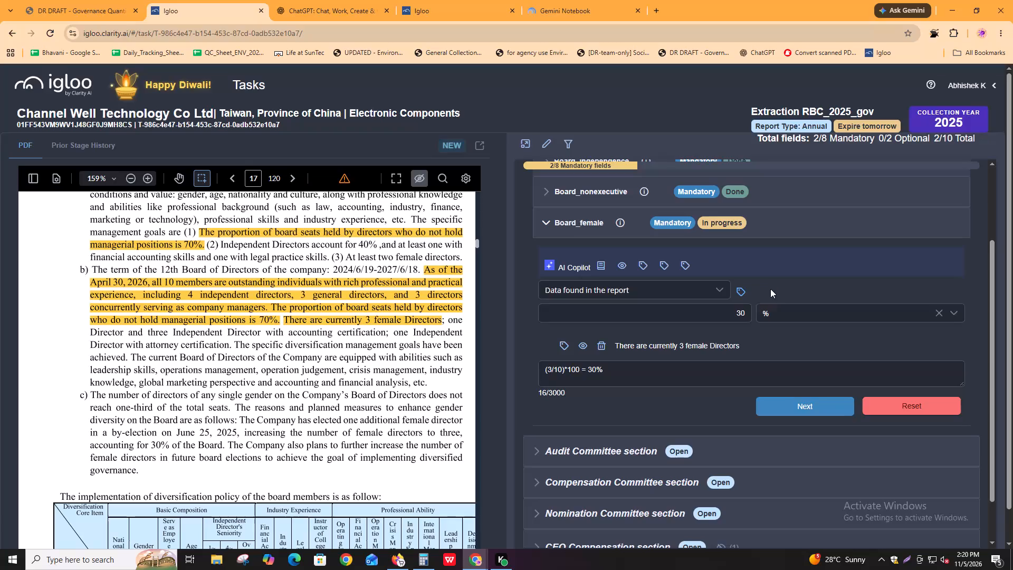
{"action": "scroll", "coordinate": [261, 401], "scroll_direction": "up", "scroll_amount": 1}
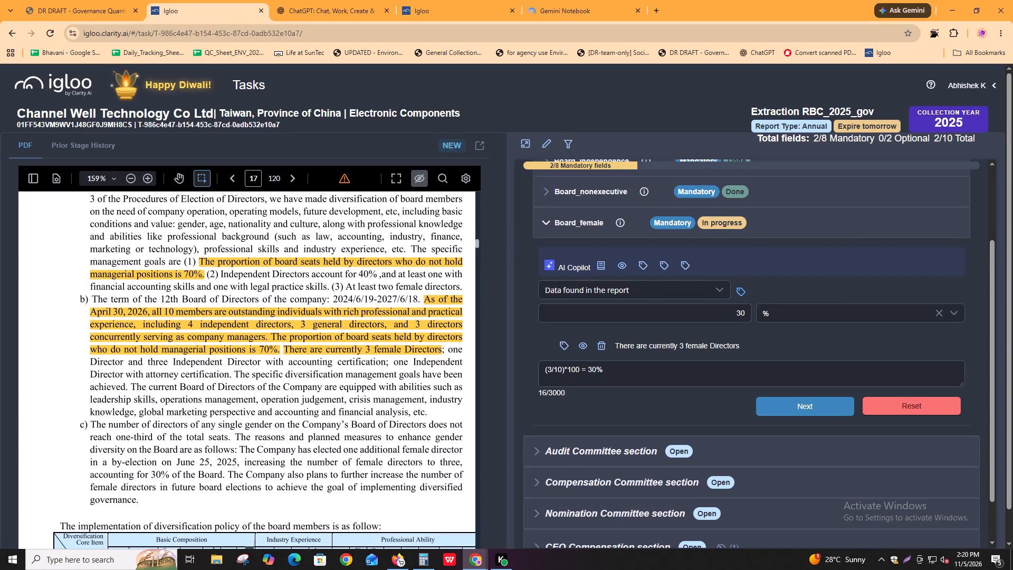
{"action": "scroll", "coordinate": [328, 486], "scroll_direction": "down", "scroll_amount": 1}
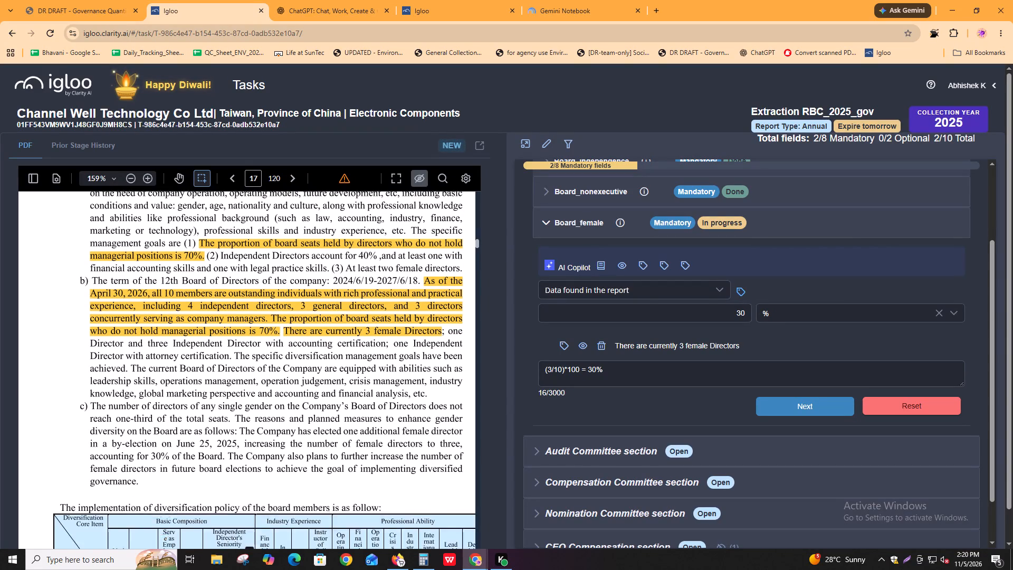
Tag the sentence in paragraph c) on page 17, from "The Company has elected one additional female director" to "30% of the Board", as a Board_female extract.
{"action": "left_click", "coordinate": [746, 289]}
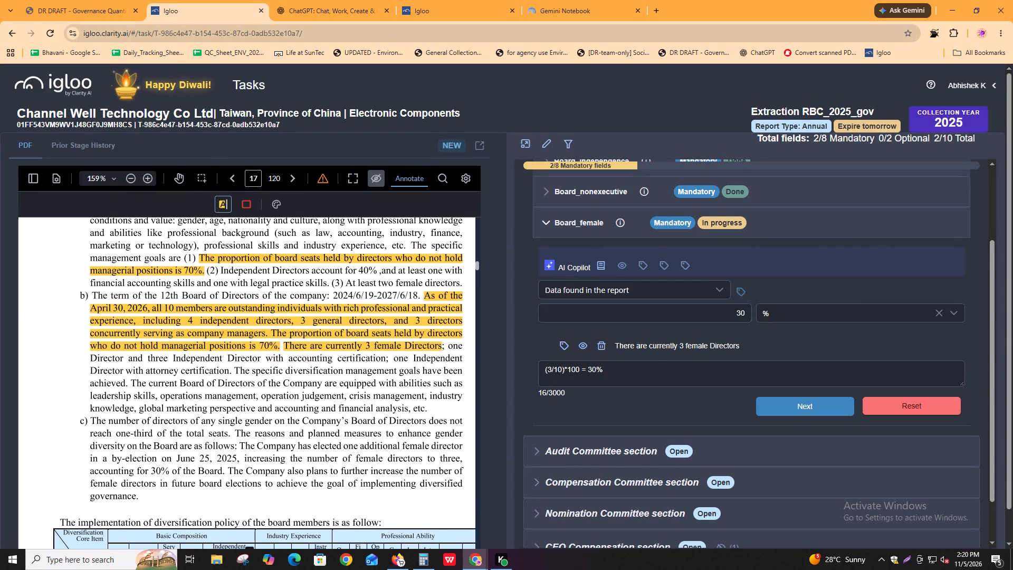
{"action": "left_click_drag", "start_coordinate": [239, 445], "coordinate": [226, 473]}
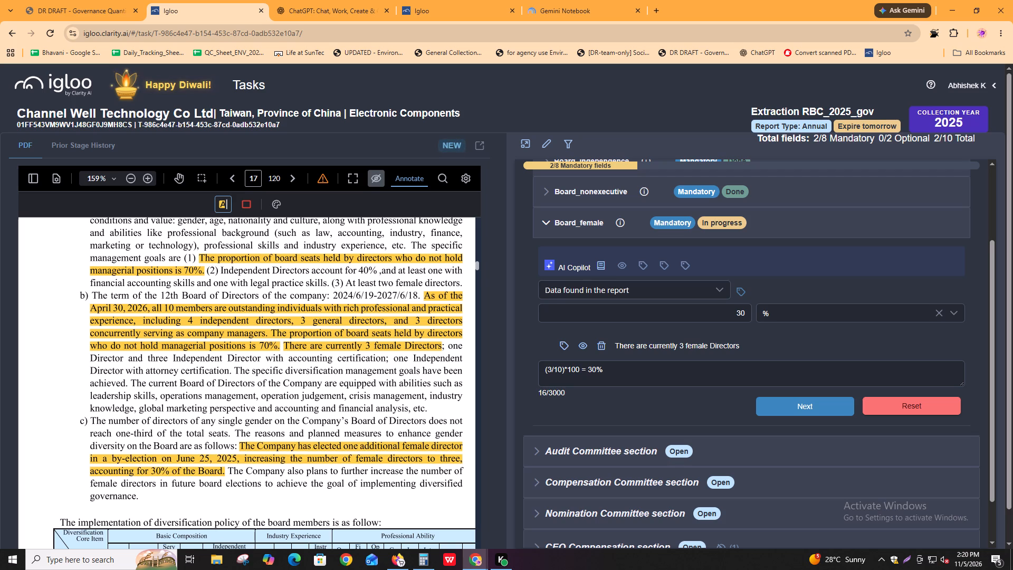
{"action": "left_click_drag", "start_coordinate": [226, 473], "coordinate": [224, 474]}
Tag the board diversification policy table on page 17 as a boxed area extract for Board_female.
{"action": "scroll", "coordinate": [695, 373], "scroll_direction": "down", "scroll_amount": 3}
{"action": "scroll", "coordinate": [49, 472], "scroll_direction": "down", "scroll_amount": 3}
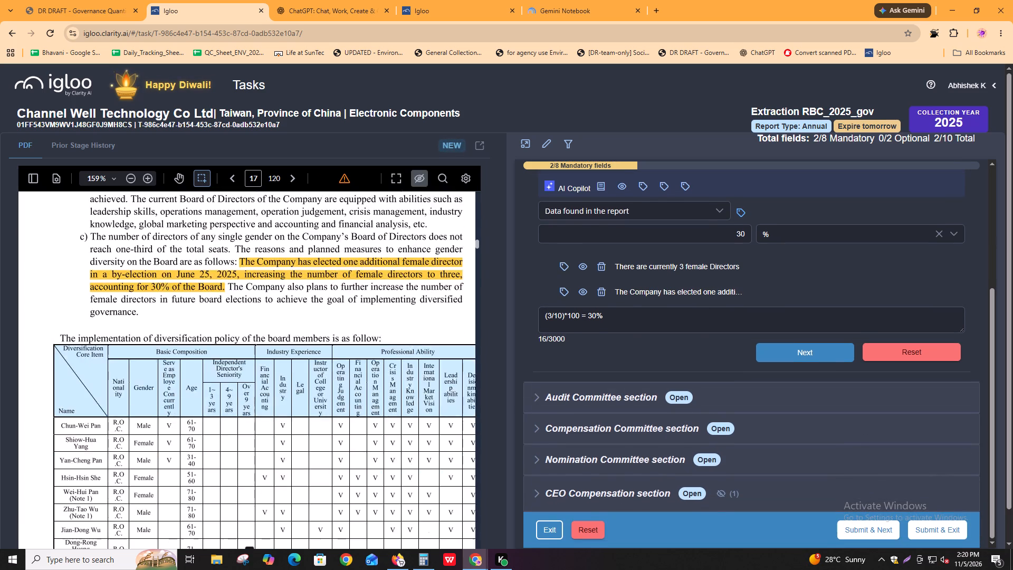
{"action": "scroll", "coordinate": [323, 422], "scroll_direction": "down", "scroll_amount": 2}
{"action": "left_click", "coordinate": [745, 209]}
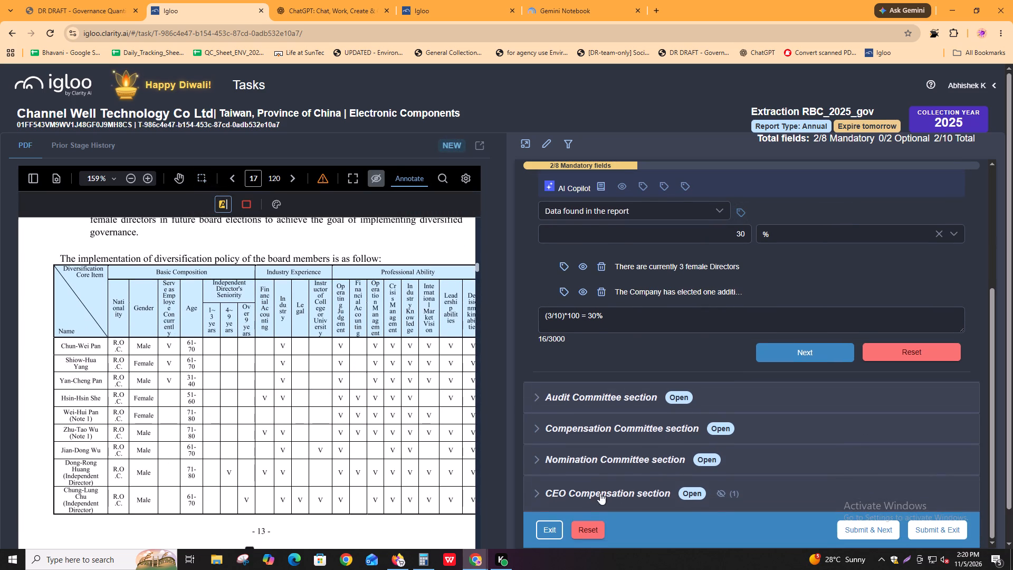
{"action": "left_click", "coordinate": [251, 210]}
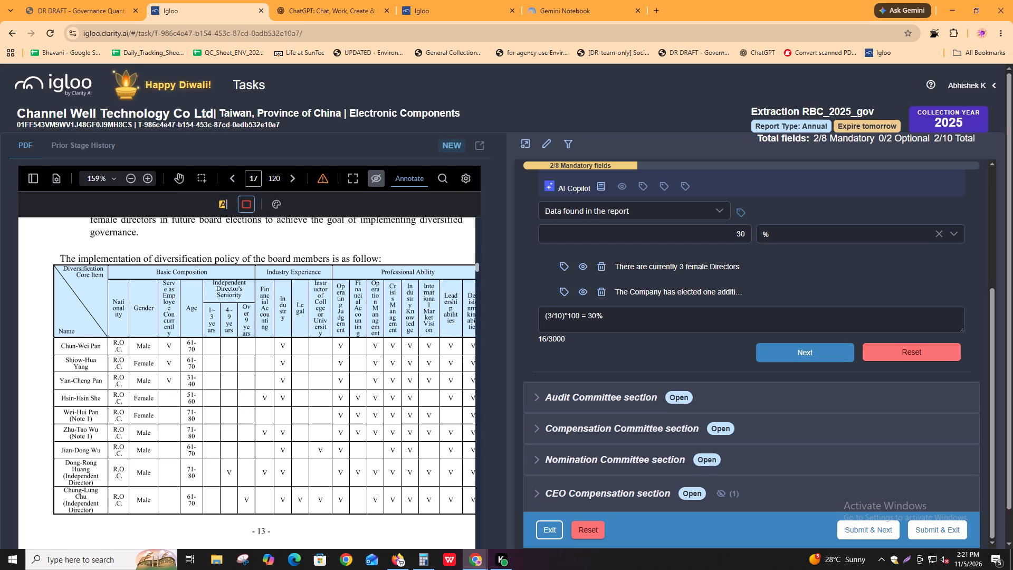
{"action": "left_click_drag", "start_coordinate": [40, 251], "coordinate": [458, 525]}
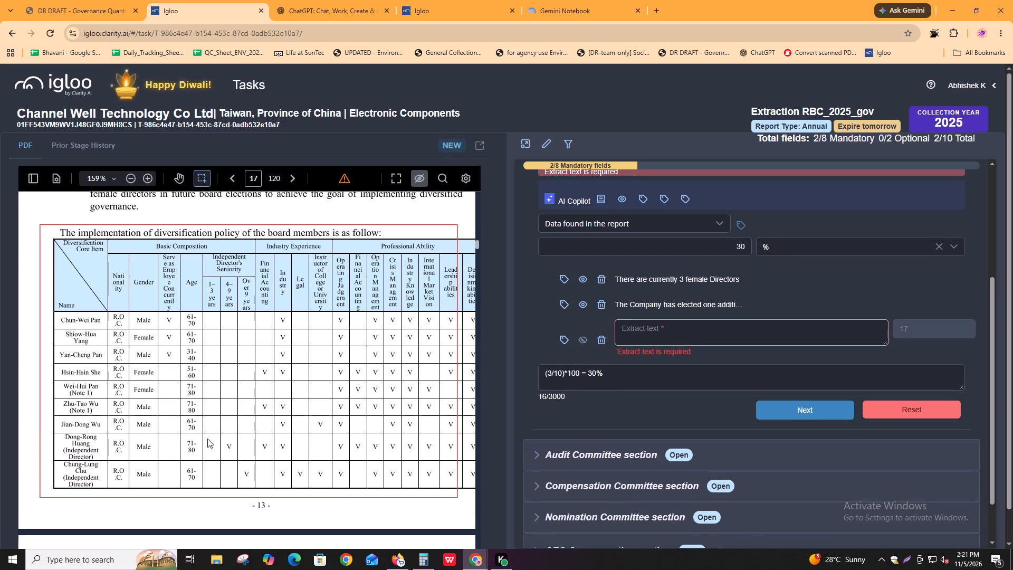
Start the table extract's text with an opening quotation mark and the first female director's name on one line, followed by a comma.
{"action": "scroll", "coordinate": [140, 375], "scroll_direction": "down", "scroll_amount": 3}
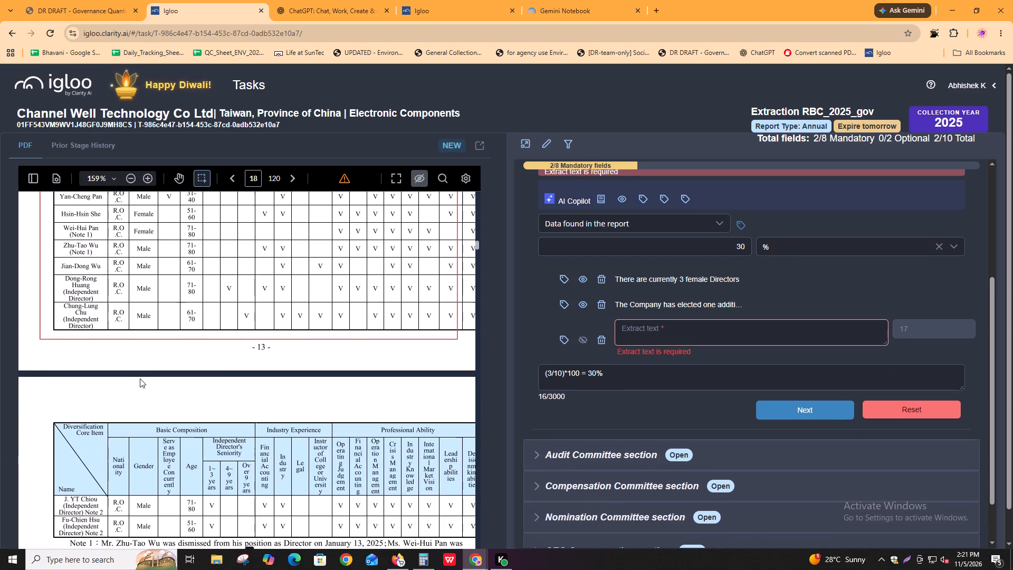
{"action": "scroll", "coordinate": [140, 378], "scroll_direction": "down", "scroll_amount": 1}
{"action": "scroll", "coordinate": [140, 378], "scroll_direction": "up", "scroll_amount": 3}
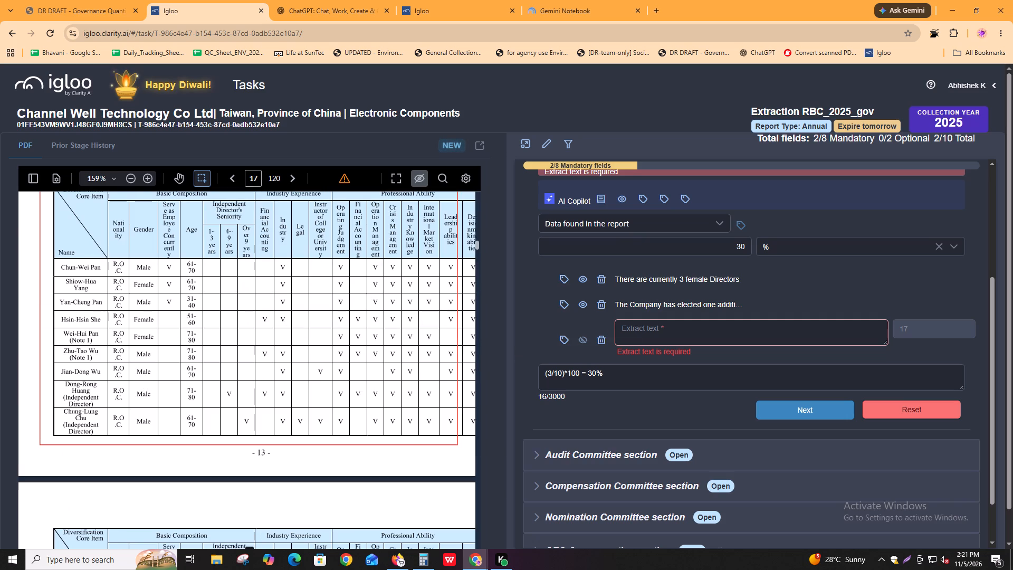
{"action": "left_click", "coordinate": [666, 330]}
{"action": "key", "text": "shift+quotedbl"}
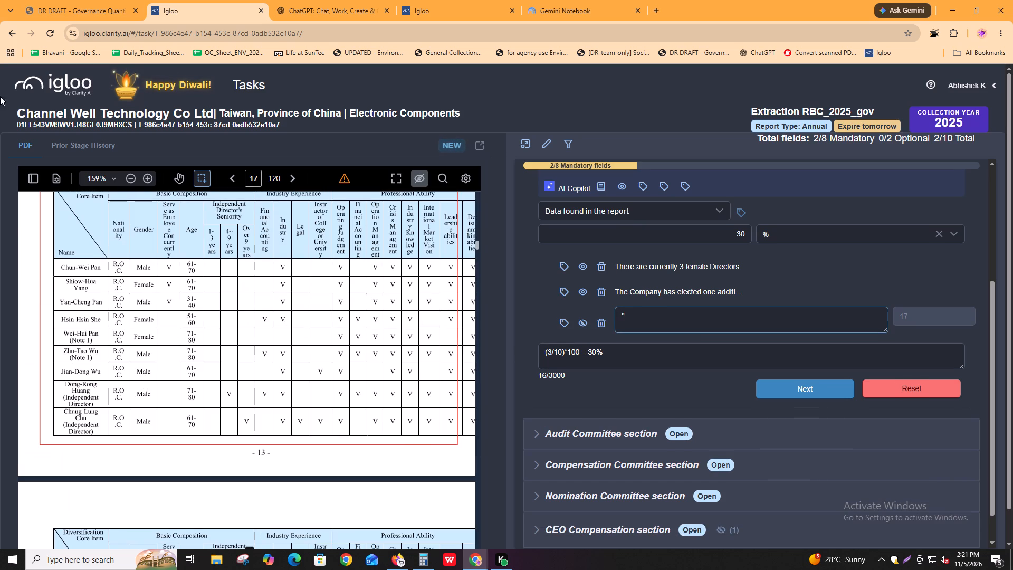
{"action": "left_click_drag", "start_coordinate": [65, 280], "coordinate": [92, 289]}
{"action": "key", "text": "ctrl+c"}
{"action": "left_click", "coordinate": [677, 317]}
{"action": "key", "text": "ctrl+v"}
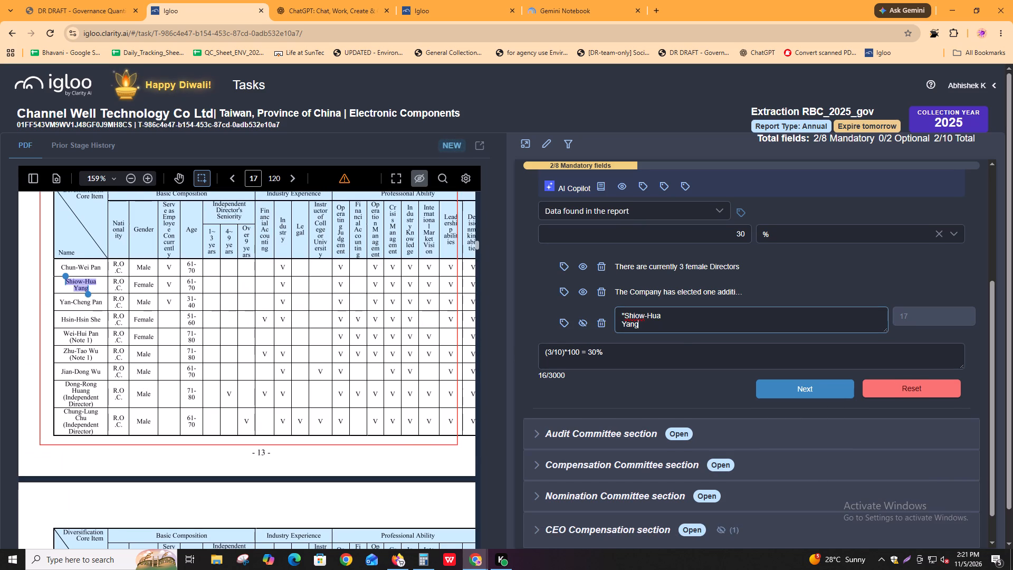
{"action": "key", "text": "ctrl+Left"}
{"action": "key", "text": "BackSpace"}
{"action": "key", "text": "space"}
{"action": "key", "text": "ctrl+Right"}
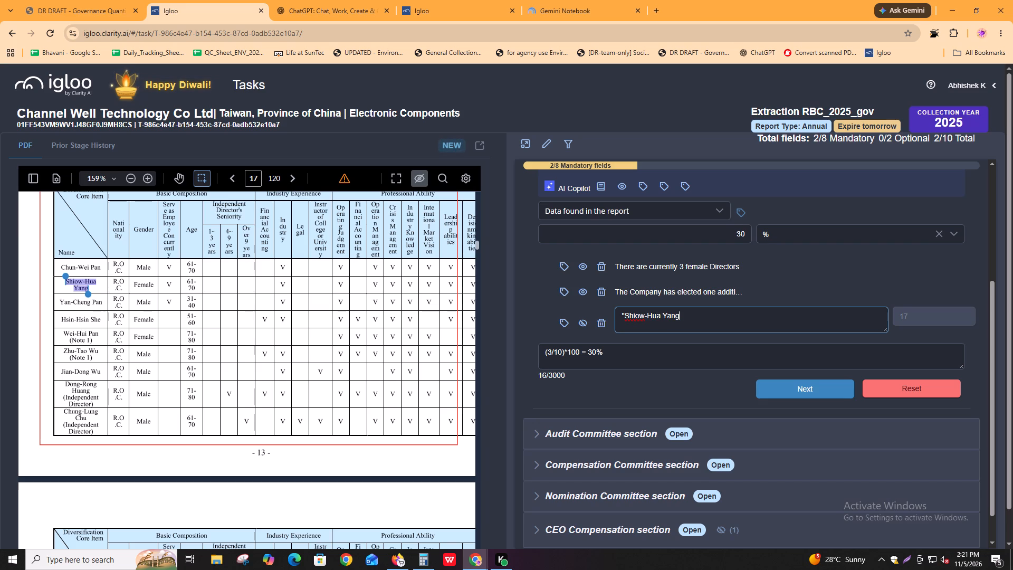
{"action": "type", "text": ","}
{"action": "key", "text": "space"}
Add the other two female directors' names from the page 17 table, comma-separated, close the quotation, and finish the extract entry.
{"action": "left_click_drag", "start_coordinate": [55, 318], "coordinate": [108, 324]}
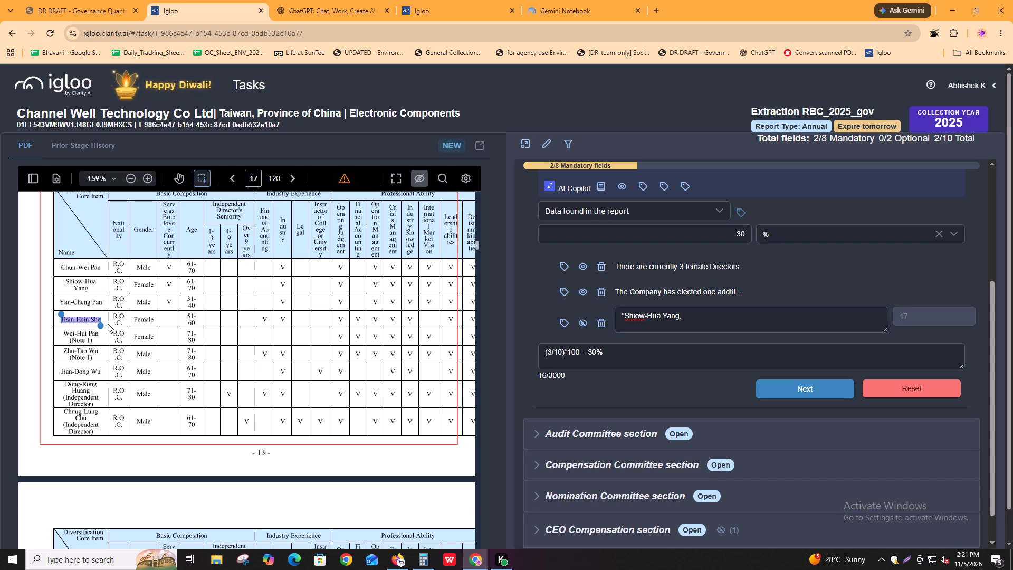
{"action": "key", "text": "ctrl+c"}
{"action": "left_click", "coordinate": [702, 319]}
{"action": "key", "text": "ctrl+v"}
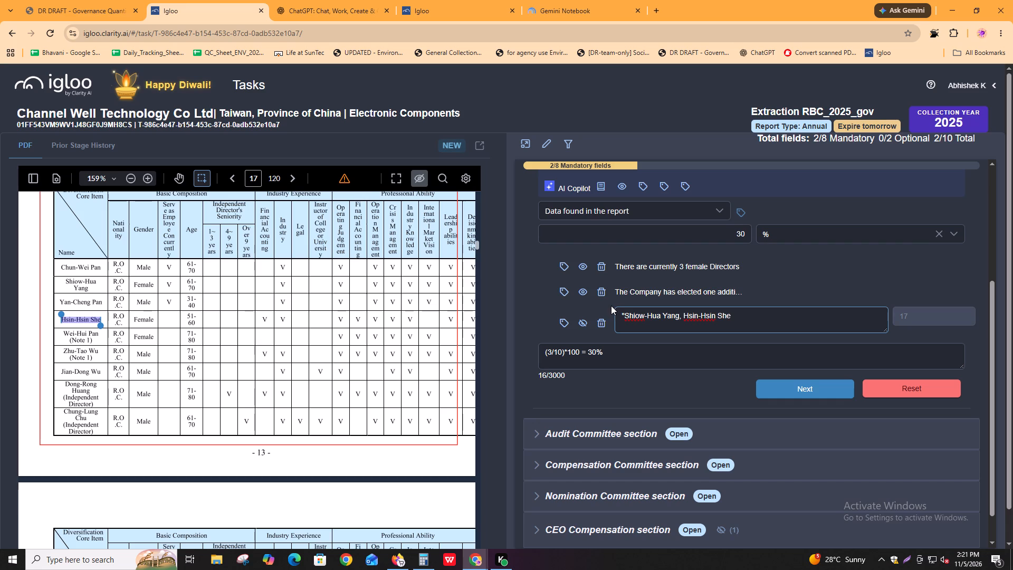
{"action": "type", "text": ","}
{"action": "key", "text": "space"}
{"action": "left_click_drag", "start_coordinate": [57, 336], "coordinate": [108, 334]}
{"action": "key", "text": "ctrl+c"}
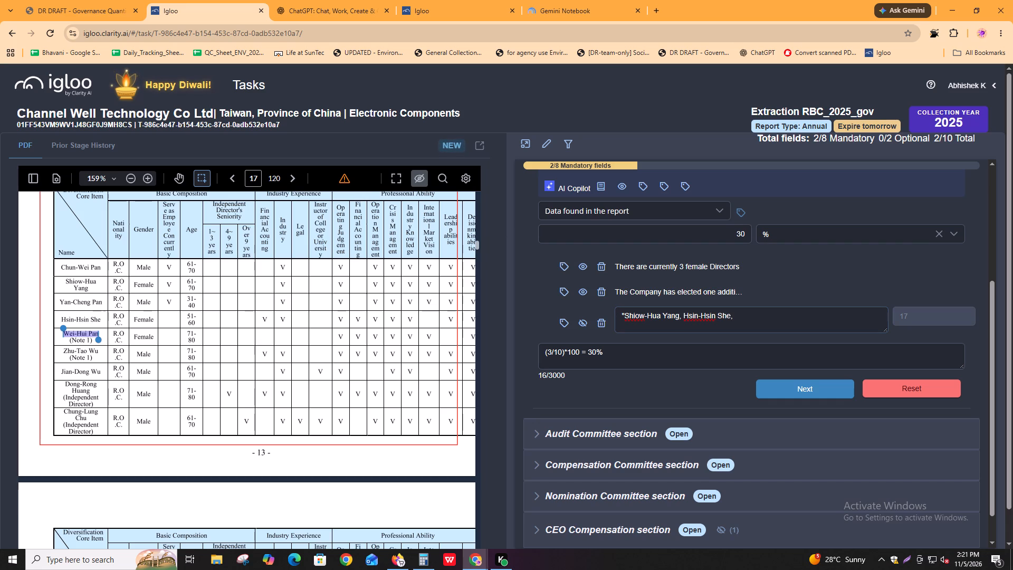
{"action": "left_click", "coordinate": [772, 318]}
{"action": "key", "text": "ctrl+v"}
{"action": "key", "text": "shift+quotedbl"}
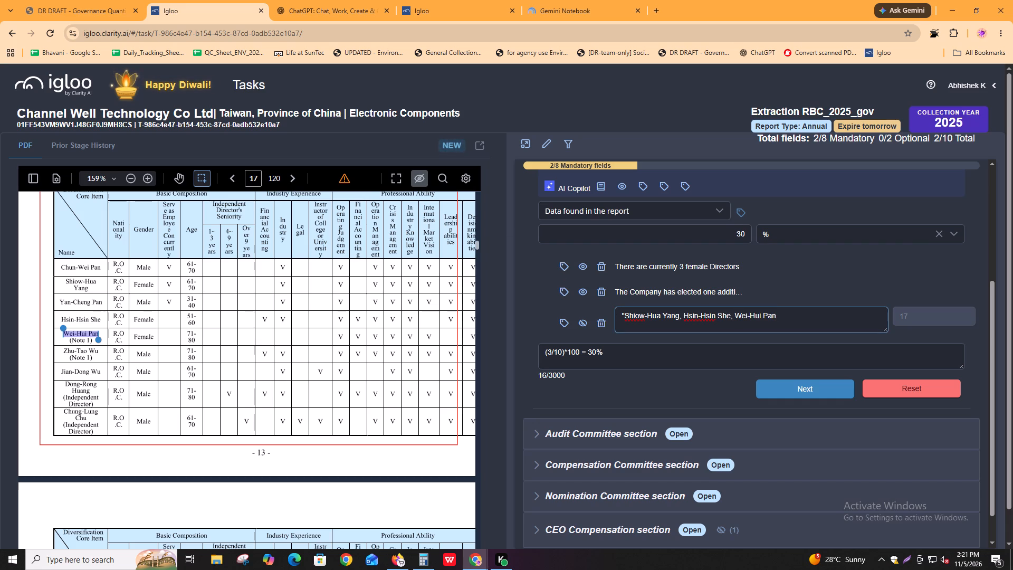
{"action": "left_click", "coordinate": [588, 322]}
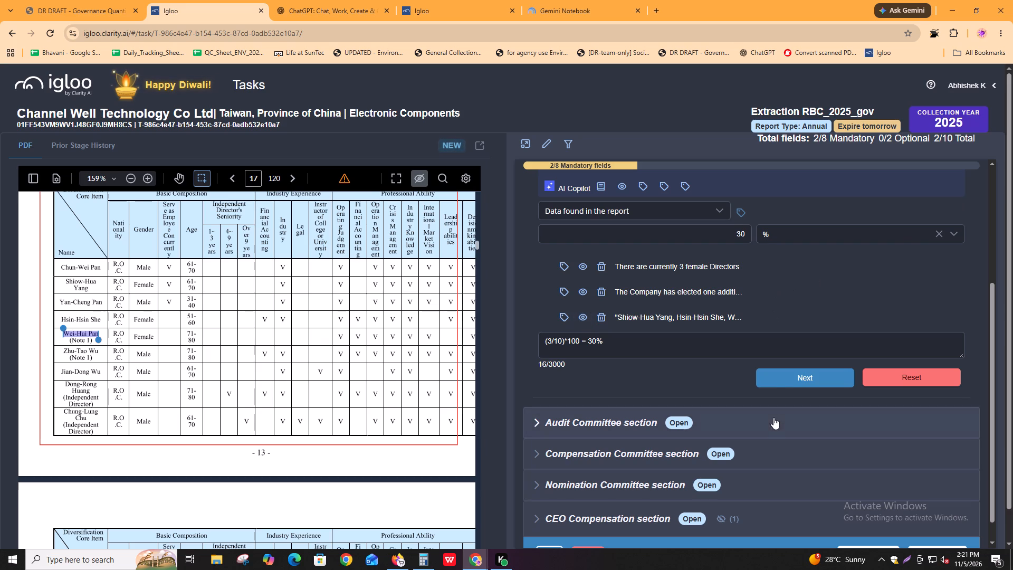
Complete the Board_female field and move on to Audit_independence in the Audit Committee section.
{"action": "left_click", "coordinate": [791, 374]}
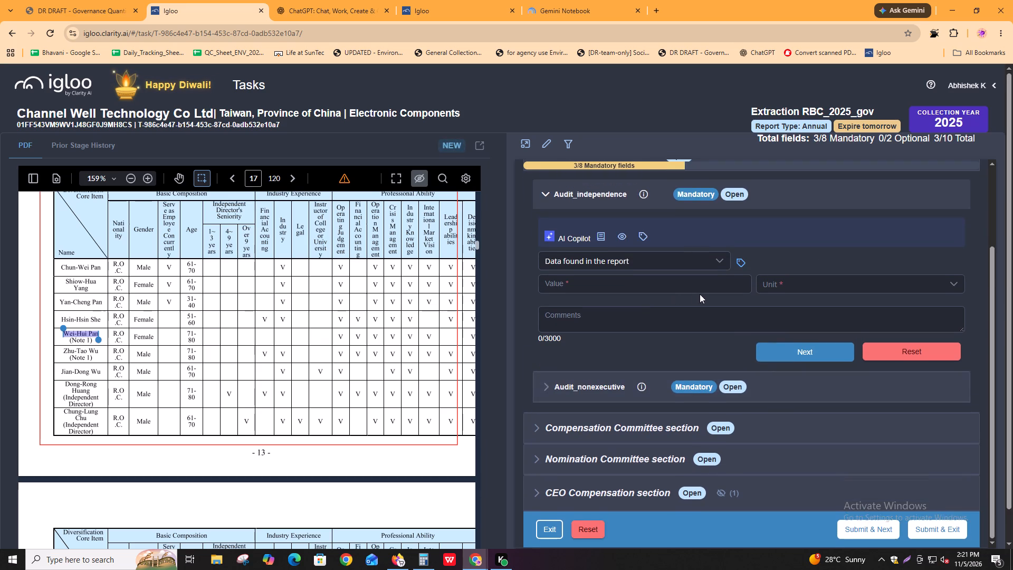
{"action": "scroll", "coordinate": [700, 294], "scroll_direction": "up", "scroll_amount": 2}
Switch to the report PDF, search for "audit comm", and review the first matches and the board meeting attendance table on page 29.
{"action": "key", "text": "alt+Tab"}
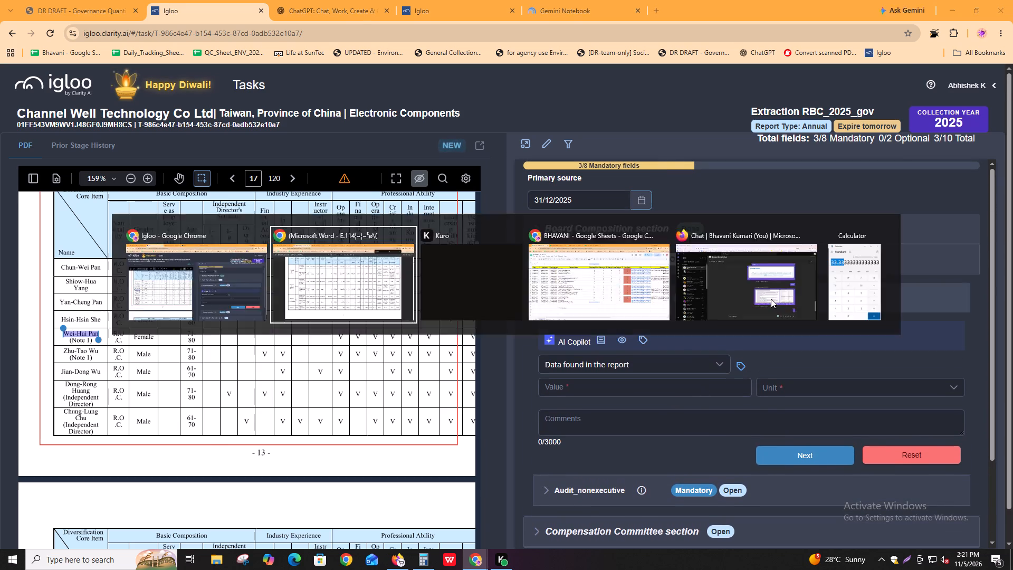
{"action": "key", "text": "ctrl+f"}
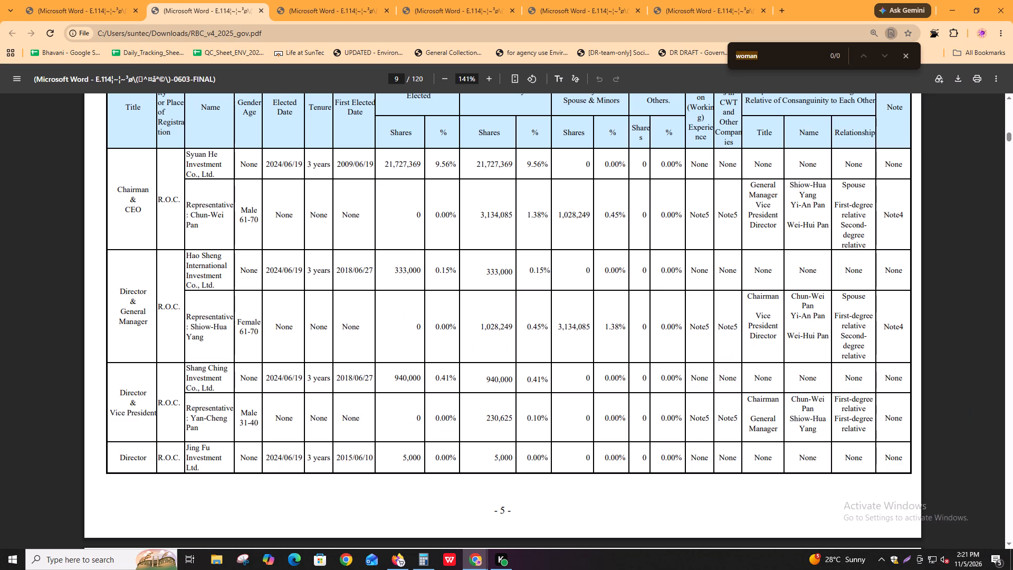
{"action": "type", "text": "audit v"}
{"action": "key", "text": "BackSpace"}
{"action": "type", "text": "comm"}
{"action": "key", "text": "Return"}
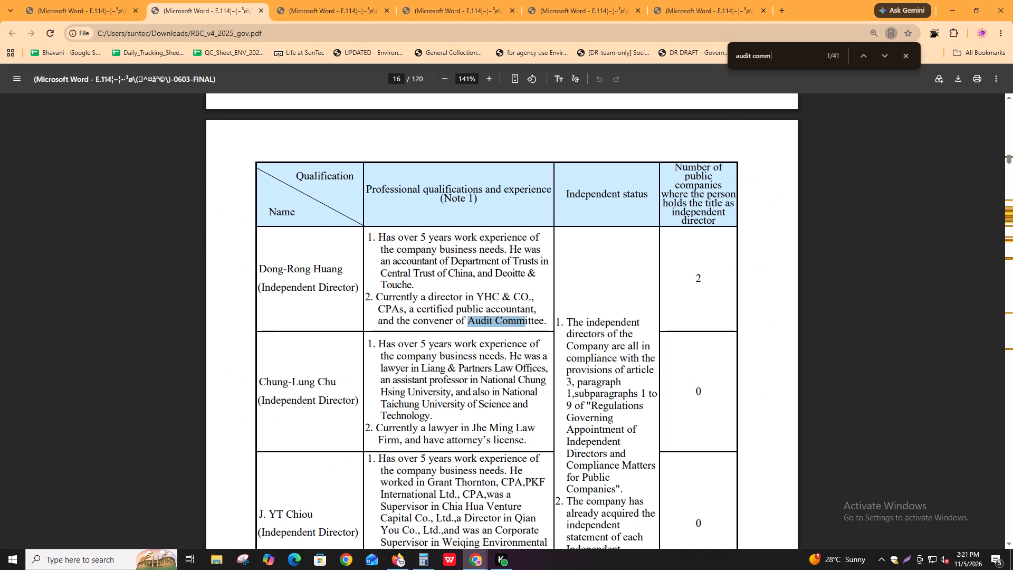
{"action": "key", "text": "Return"}
{"action": "scroll", "coordinate": [817, 344], "scroll_direction": "up", "scroll_amount": 3}
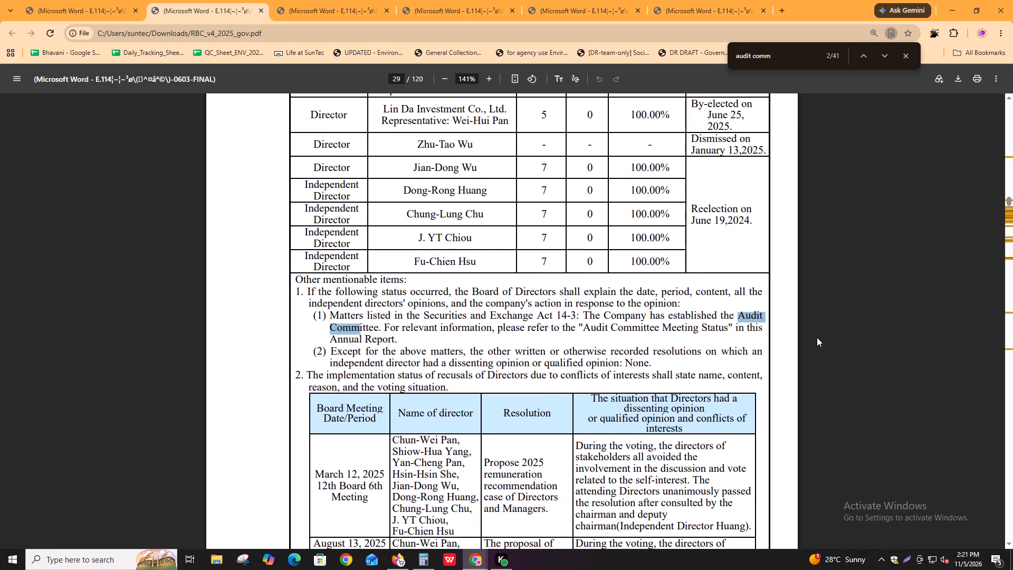
{"action": "scroll", "coordinate": [608, 348], "scroll_direction": "up", "scroll_amount": 3}
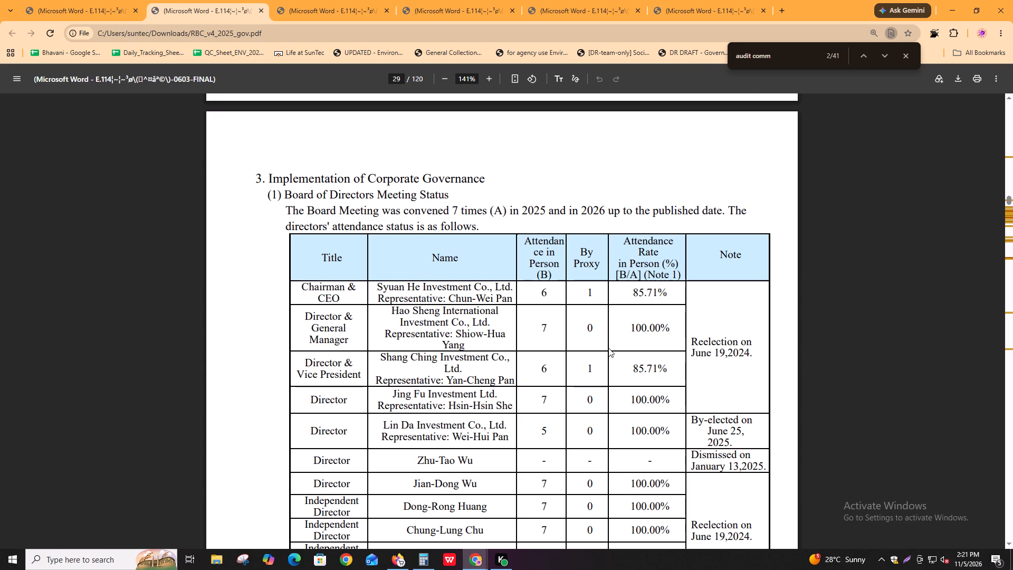
Review the following "audit comm" matches up to the Audit Committee Meeting Status attendance table on page 33.
{"action": "key", "text": "Return"}
{"action": "key", "text": "Return"}
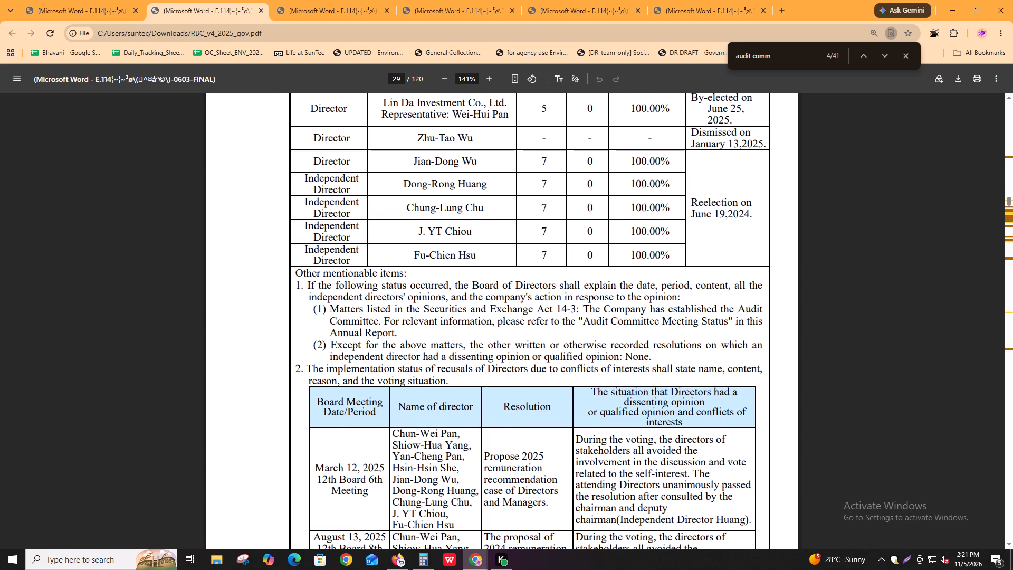
{"action": "key", "text": "Return"}
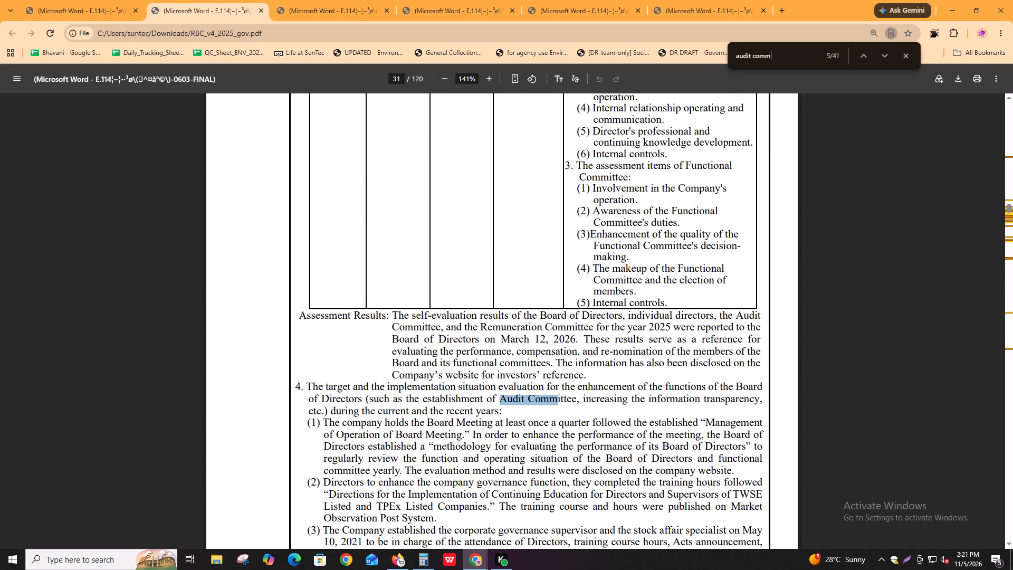
{"action": "key", "text": "Return"}
{"action": "key", "text": "Return"}
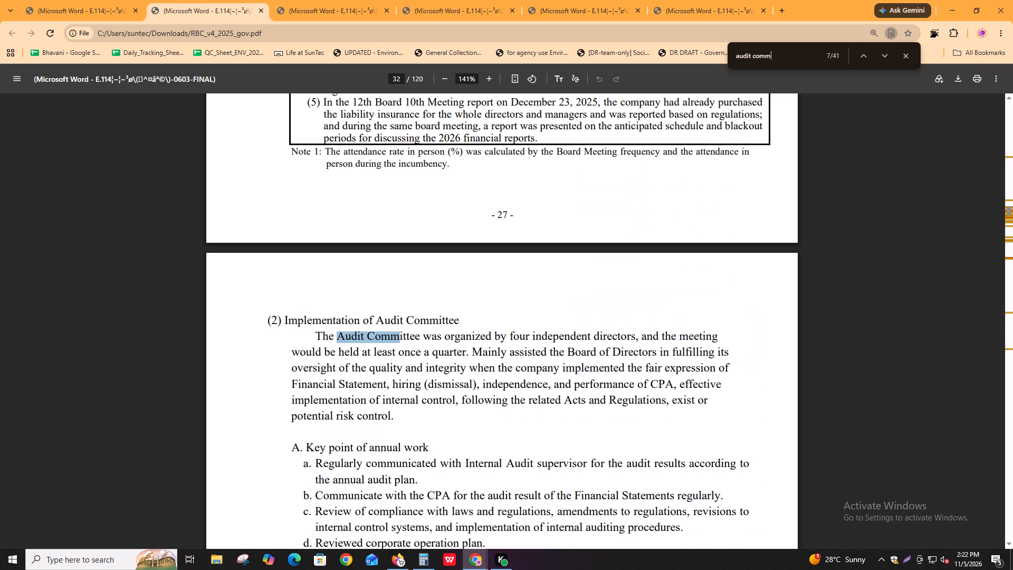
{"action": "key", "text": "Return"}
{"action": "key", "text": "Return"}
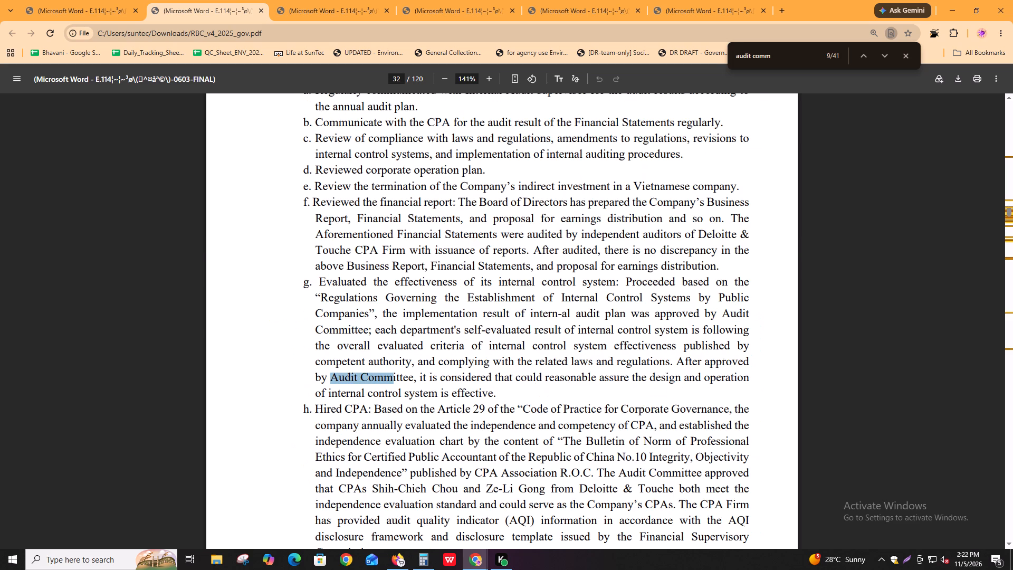
{"action": "key", "text": "Return"}
{"action": "key", "text": "Return"}
{"action": "key", "text": "Return"}
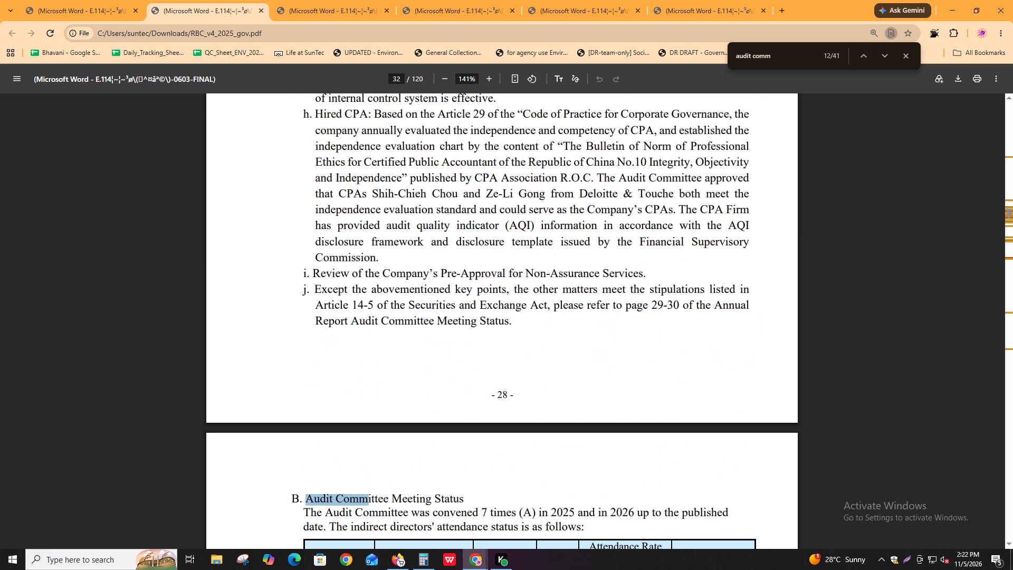
{"action": "key", "text": "Return"}
{"action": "key", "text": "Return"}
{"action": "key", "text": "shift+Return"}
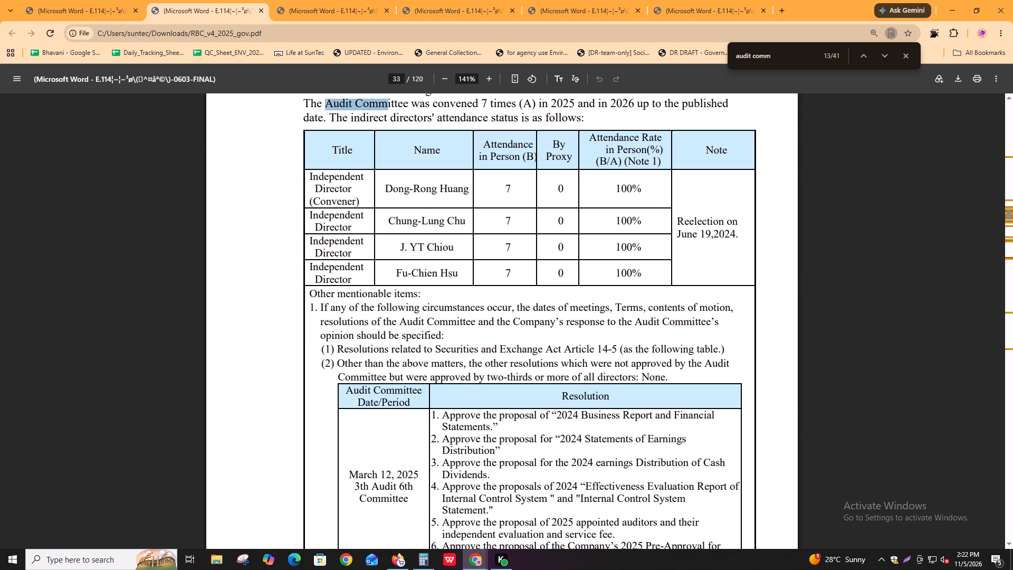
Compare the independent directors in the page 10 director table with the members in the page 33 Audit Committee attendance table.
{"action": "left_click", "coordinate": [72, 0]}
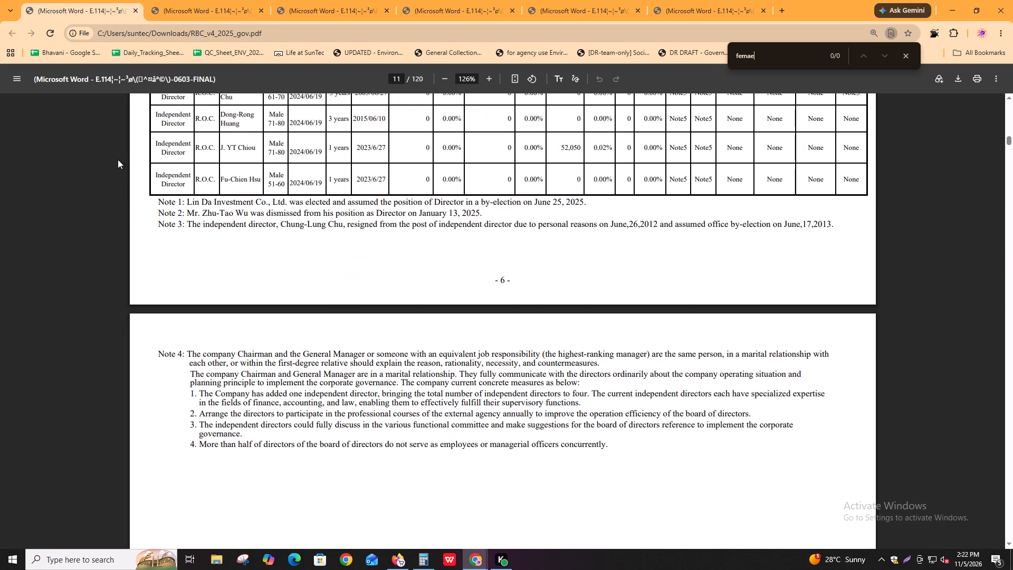
{"action": "scroll", "coordinate": [219, 280], "scroll_direction": "up", "scroll_amount": 3}
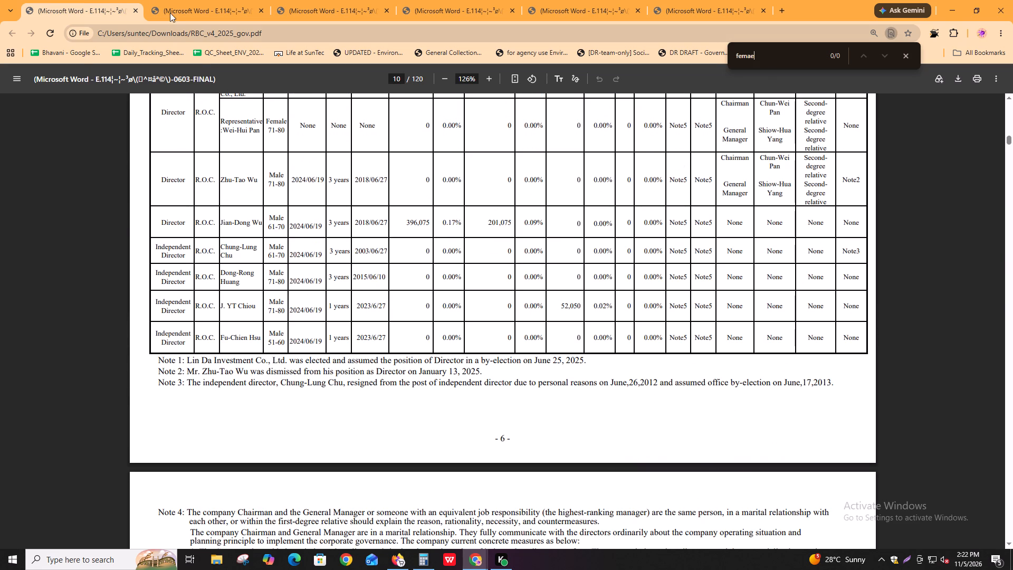
{"action": "left_click", "coordinate": [182, 0]}
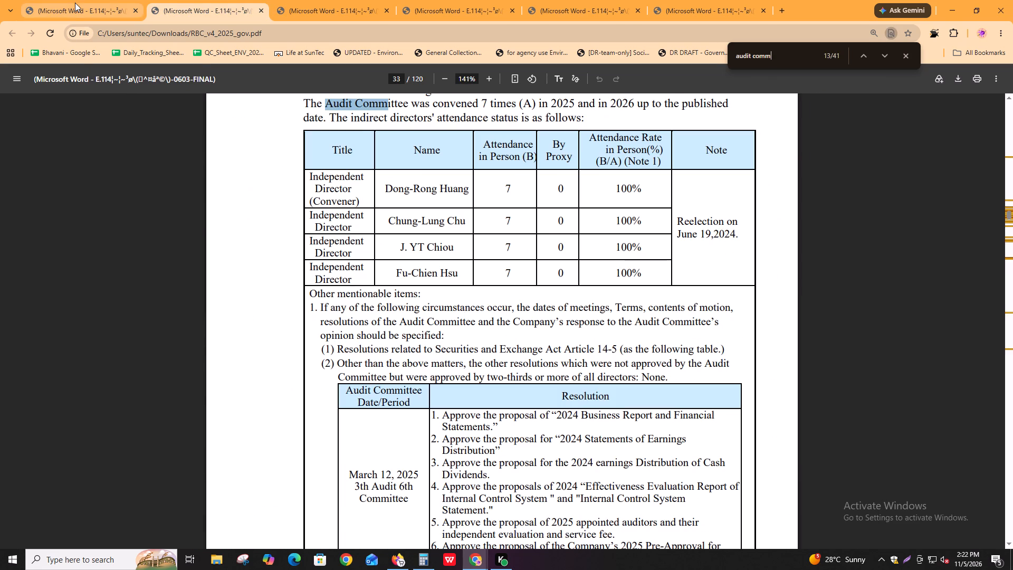
{"action": "left_click", "coordinate": [74, 3]}
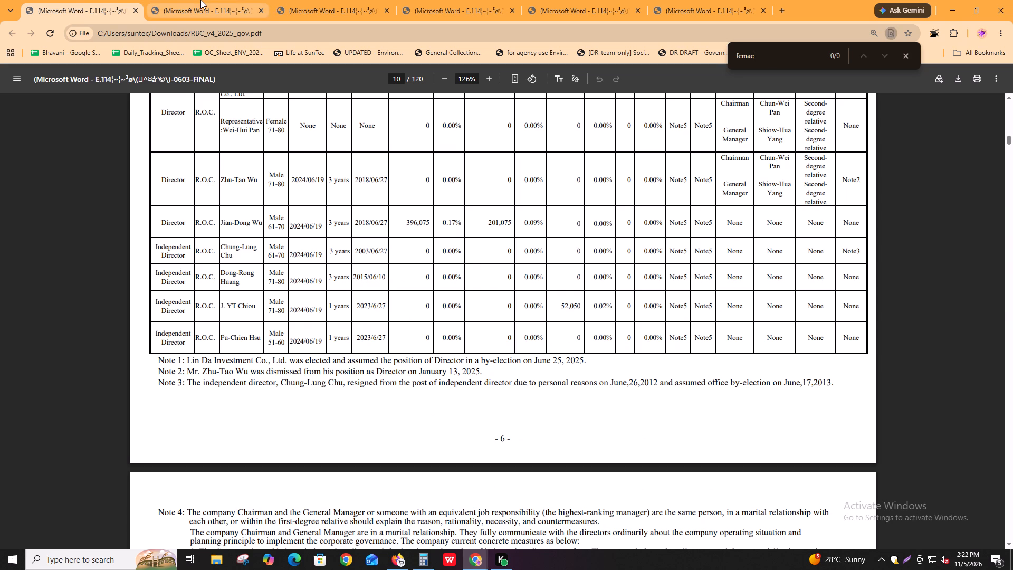
{"action": "left_click", "coordinate": [200, 0]}
{"action": "scroll", "coordinate": [587, 438], "scroll_direction": "up", "scroll_amount": 4}
{"action": "scroll", "coordinate": [508, 461], "scroll_direction": "down", "scroll_amount": 1}
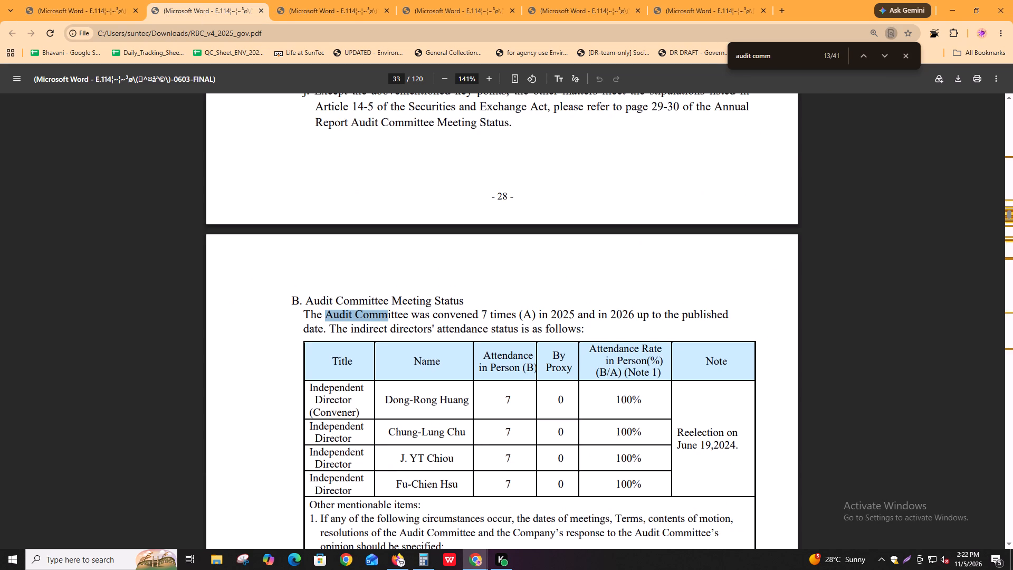
Switch to the Igloo task and bring its report viewer to the Audit Committee Meeting Status table on page 33.
{"action": "key", "text": "alt+Tab"}
{"action": "left_click", "coordinate": [252, 180]}
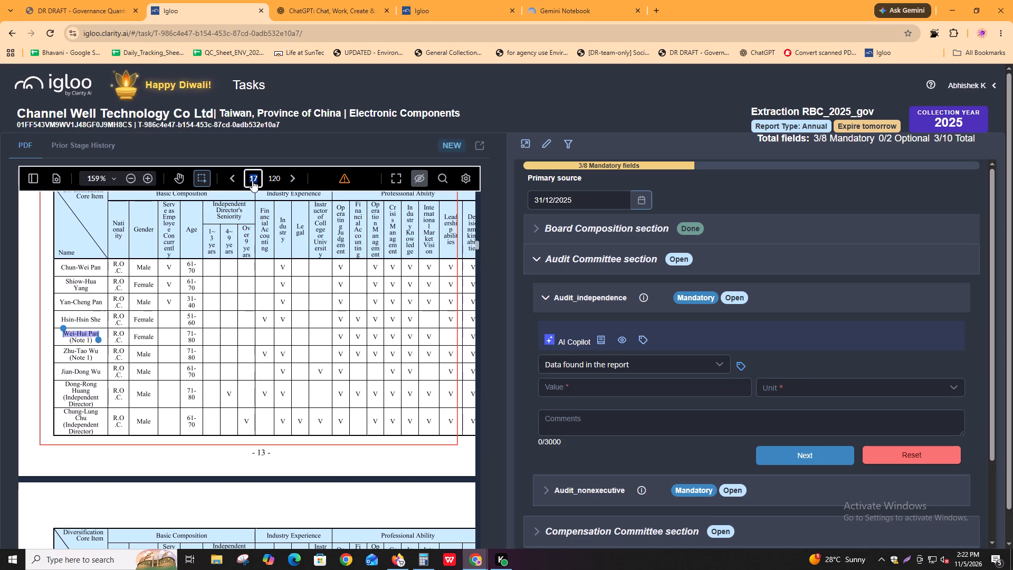
{"action": "type", "text": "33"}
{"action": "key", "text": "Return"}
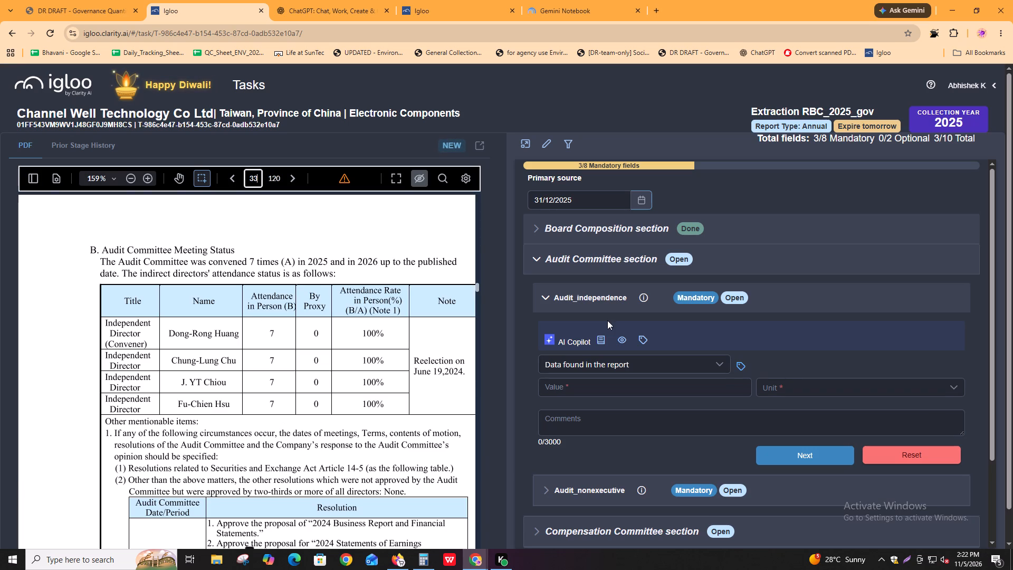
{"action": "left_click", "coordinate": [648, 339]}
{"action": "scroll", "coordinate": [300, 368], "scroll_direction": "up", "scroll_amount": 2}
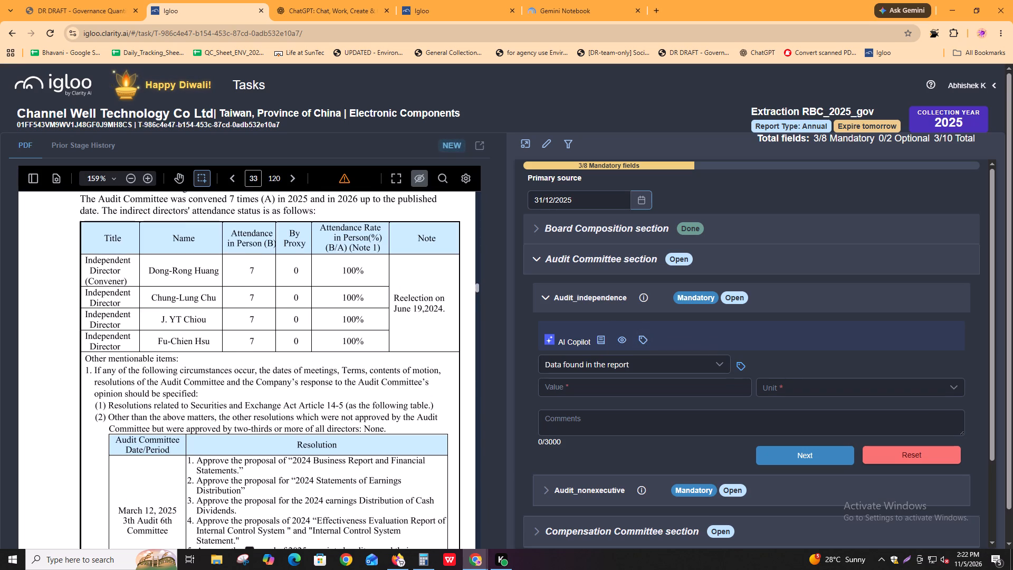
Return to the report PDF and review the following "audit comm" matches in the resolution and communication tables on pages 33 to 35.
{"action": "key", "text": "alt+Tab"}
{"action": "key", "text": "ctrl+f"}
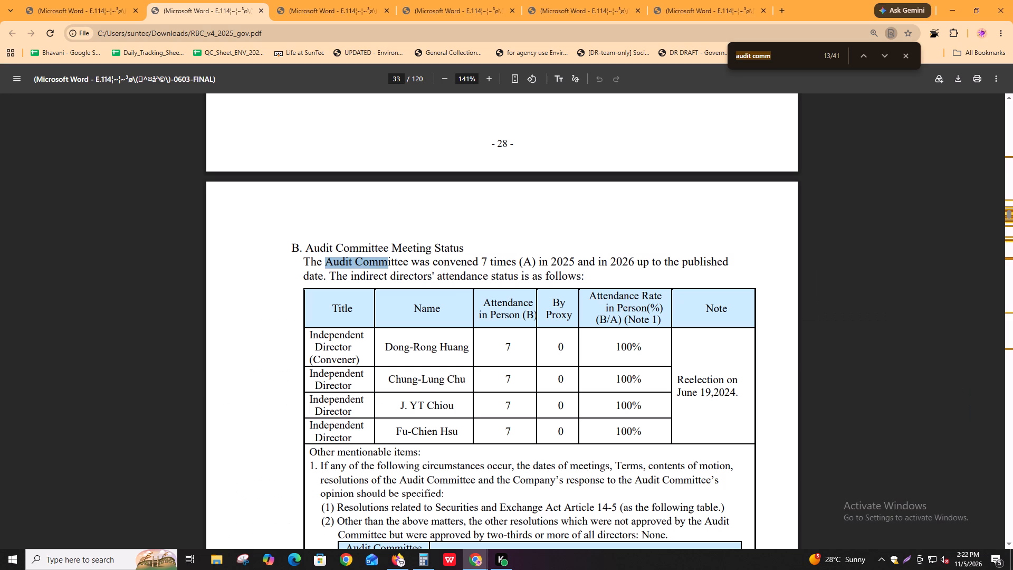
{"action": "key", "text": "Return"}
{"action": "key", "text": "Return"}
{"action": "key", "text": "Return"}
{"action": "key", "text": "Return"}
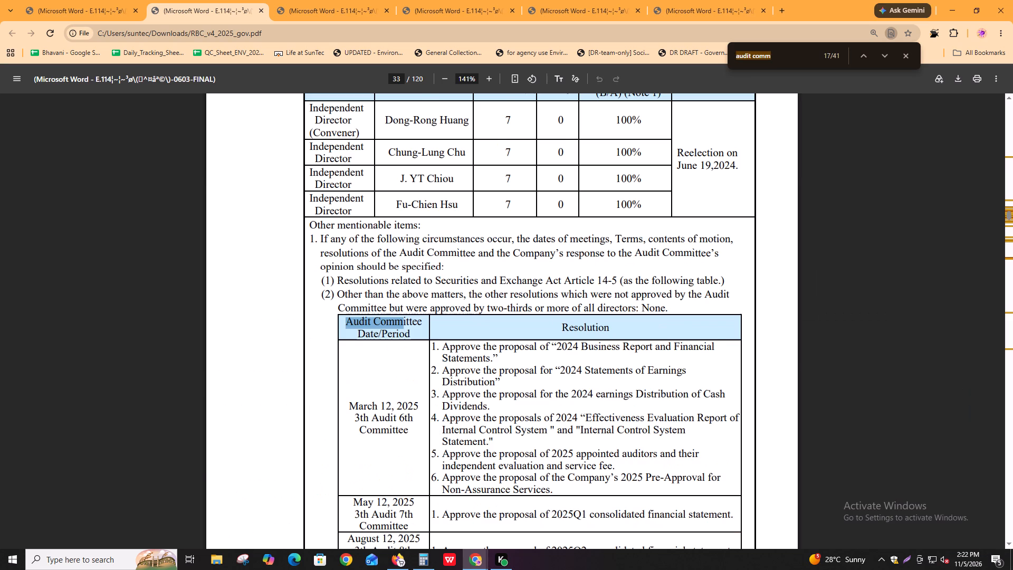
{"action": "key", "text": "Return"}
{"action": "key", "text": "Return"}
{"action": "key", "text": "Return"}
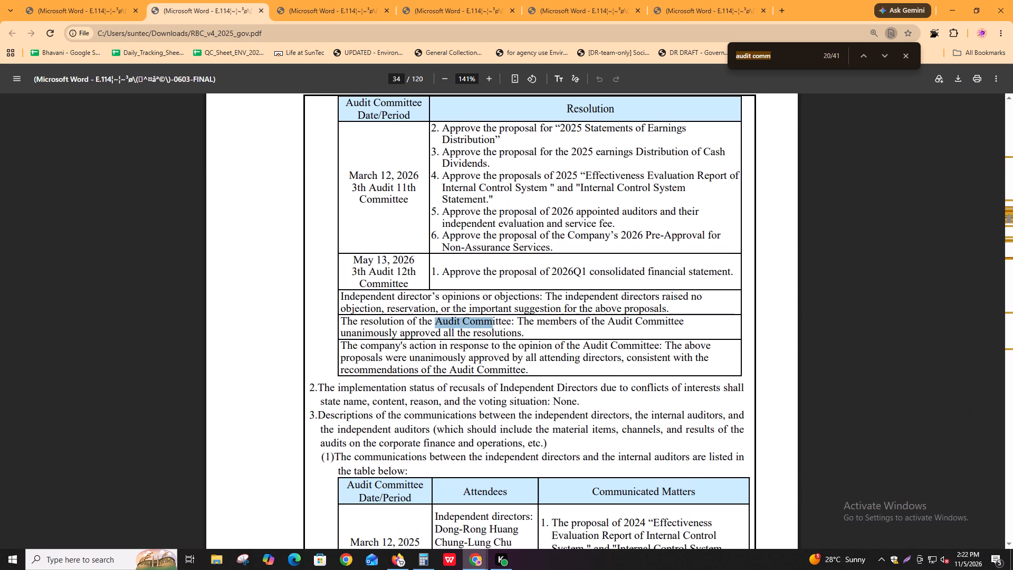
{"action": "key", "text": "Return"}
{"action": "key", "text": "Return"}
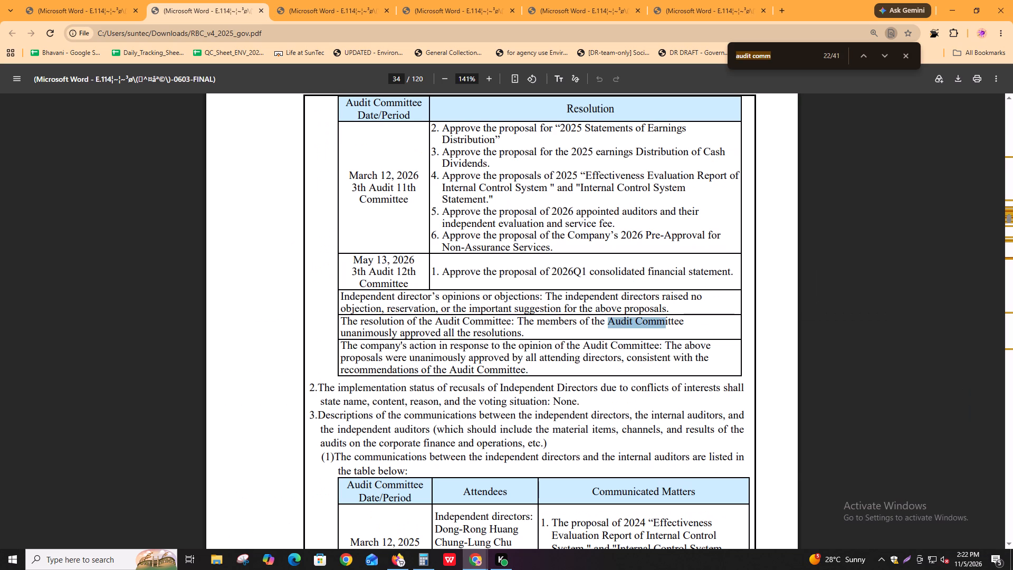
{"action": "key", "text": "Return"}
{"action": "key", "text": "Return"}
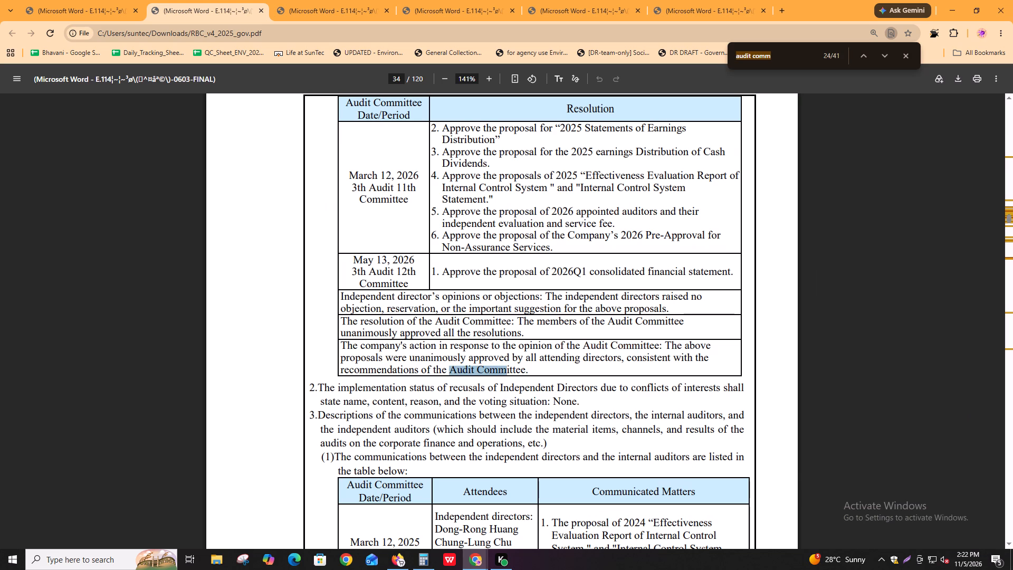
{"action": "key", "text": "Return"}
{"action": "key", "text": "Return"}
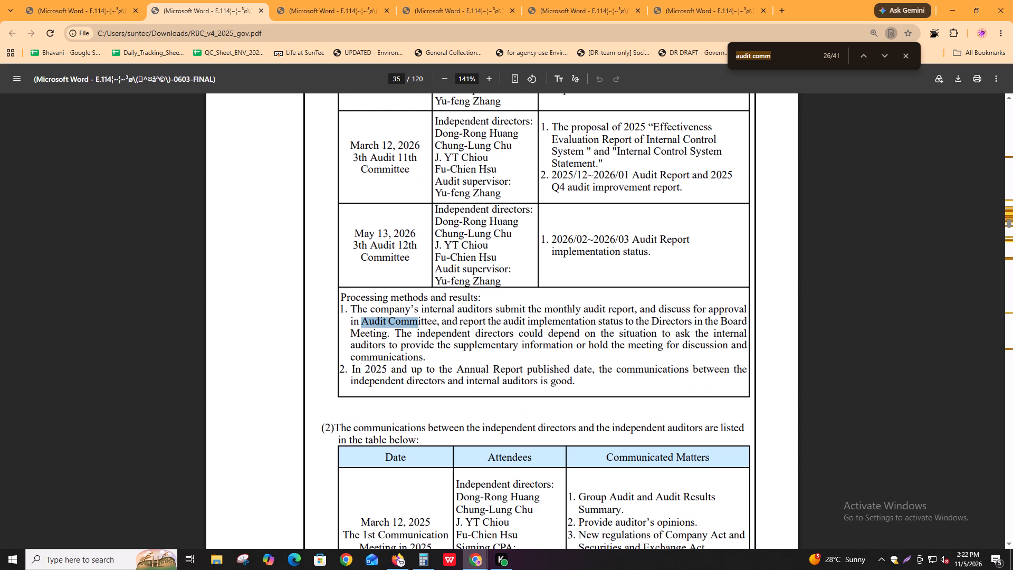
Review the "audit comm" matches from page 35 through the governance evaluation items to the independence evaluation table on page 45.
{"action": "key", "text": "shift+Return"}
{"action": "key", "text": "Return"}
{"action": "key", "text": "Return"}
{"action": "key", "text": "Return"}
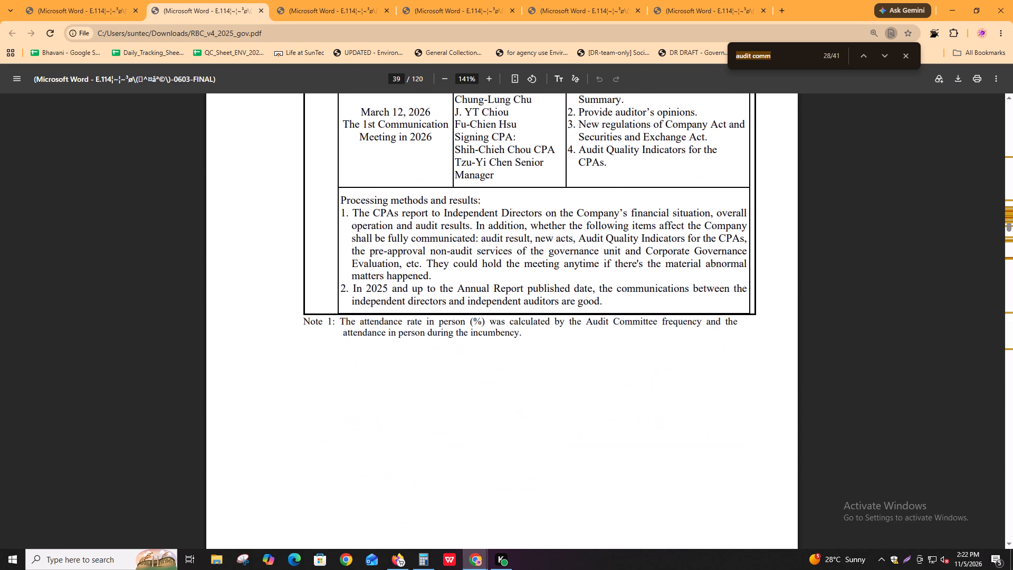
{"action": "key", "text": "shift+Return"}
{"action": "key", "text": "Return"}
{"action": "key", "text": "Return"}
{"action": "key", "text": "Return"}
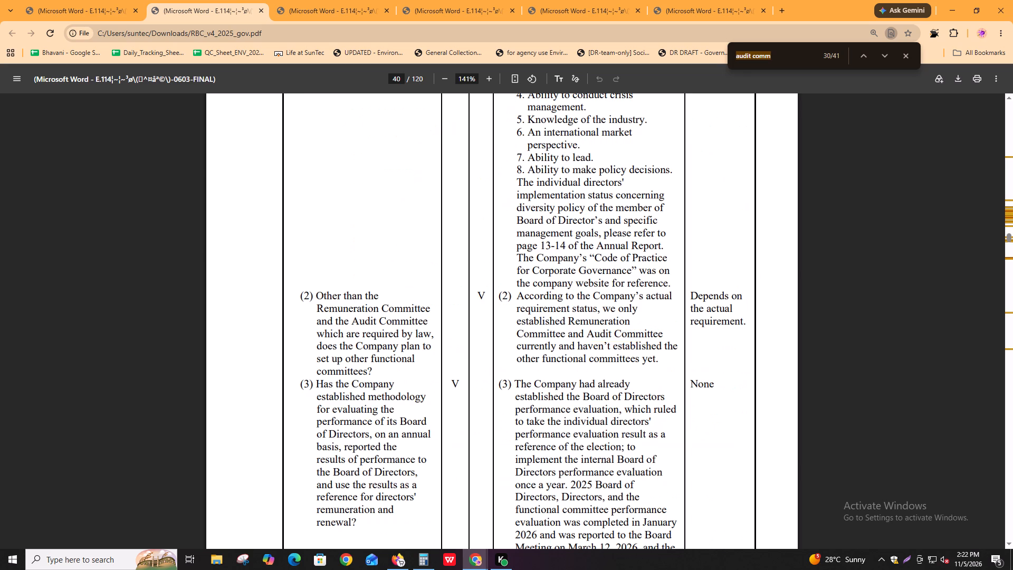
{"action": "key", "text": "Return"}
{"action": "key", "text": "shift+Return"}
{"action": "key", "text": "Return"}
{"action": "key", "text": "shift+Return"}
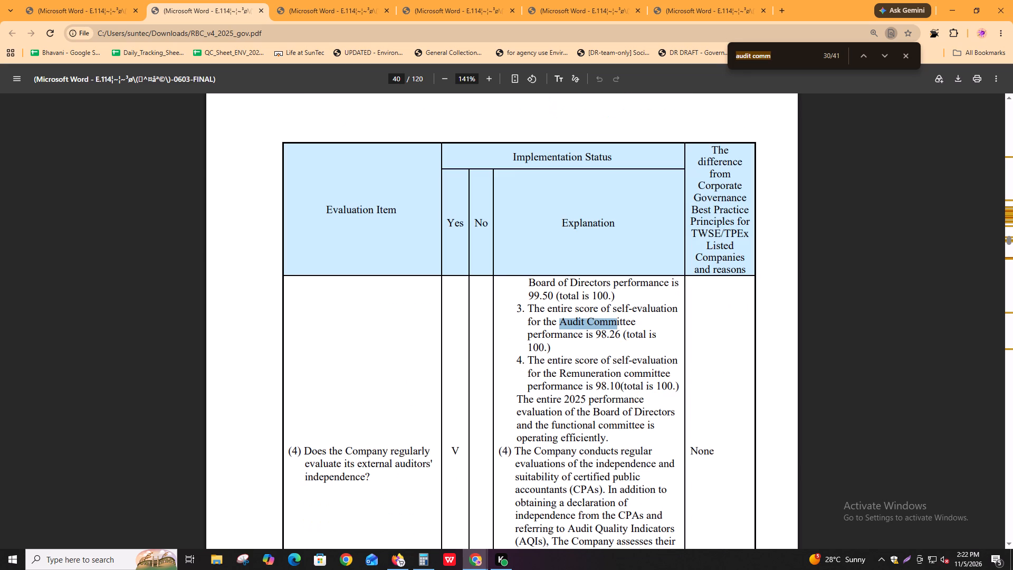
{"action": "key", "text": "Return"}
{"action": "key", "text": "Return"}
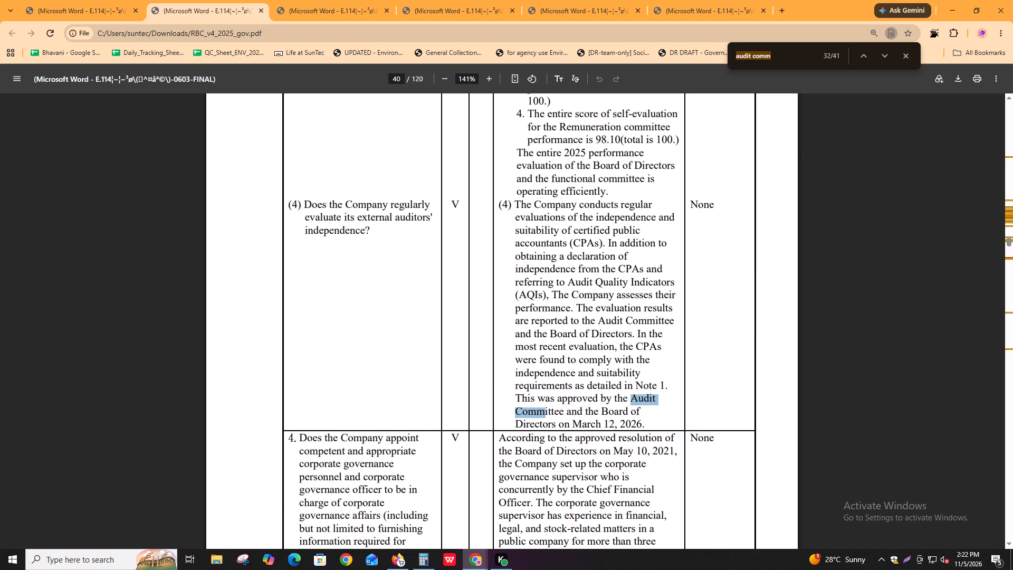
{"action": "key", "text": "Return"}
{"action": "key", "text": "Return"}
{"action": "key", "text": "Return"}
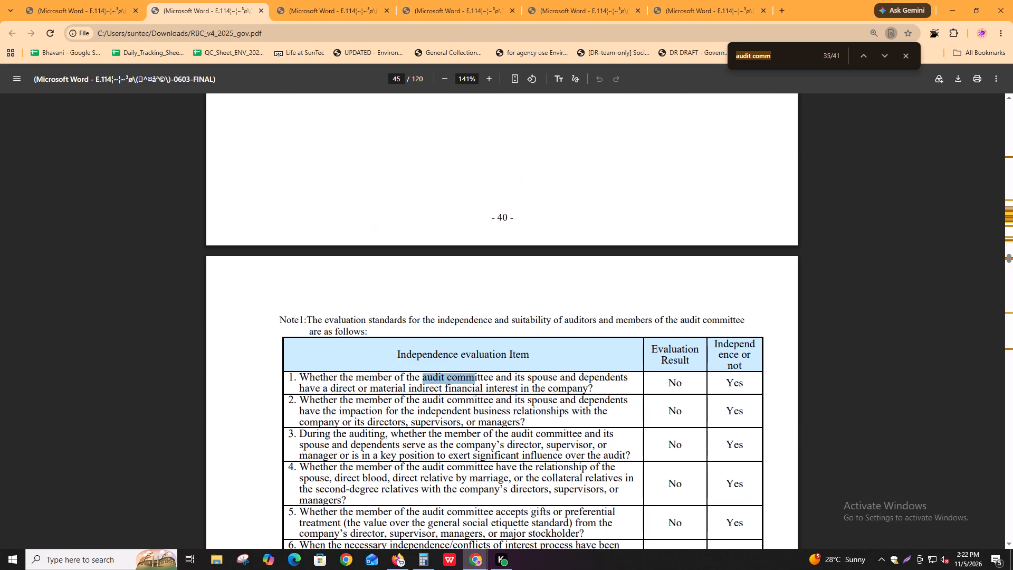
Review the remaining "audit comm" matches through page 59, and recheck the first ones on pages 16 and 29.
{"action": "key", "text": "Return"}
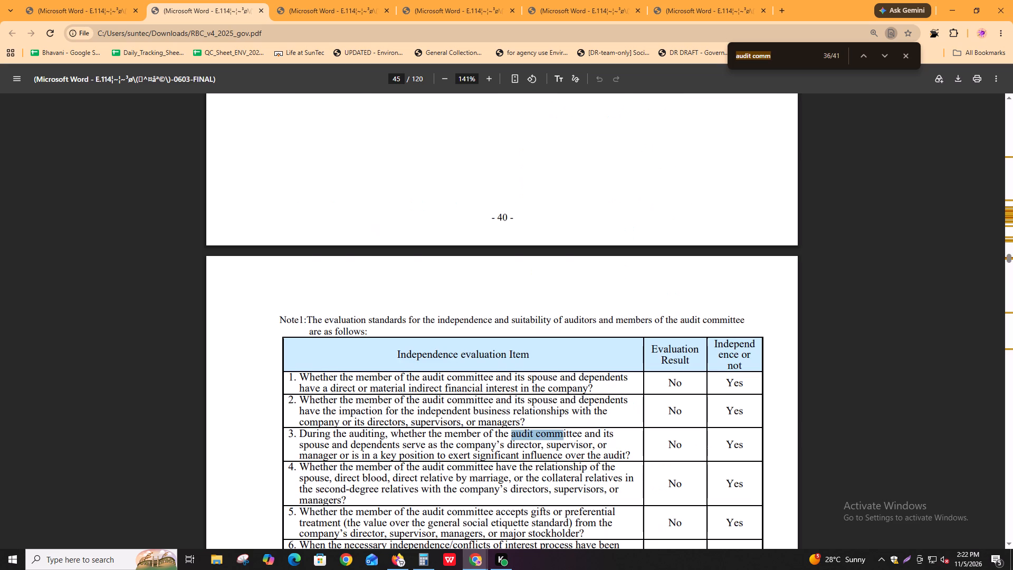
{"action": "key", "text": "Return"}
{"action": "key", "text": "Return"}
{"action": "key", "text": "Return"}
{"action": "key", "text": "Return"}
{"action": "key", "text": "shift+Return"}
{"action": "key", "text": "Return"}
{"action": "key", "text": "Return"}
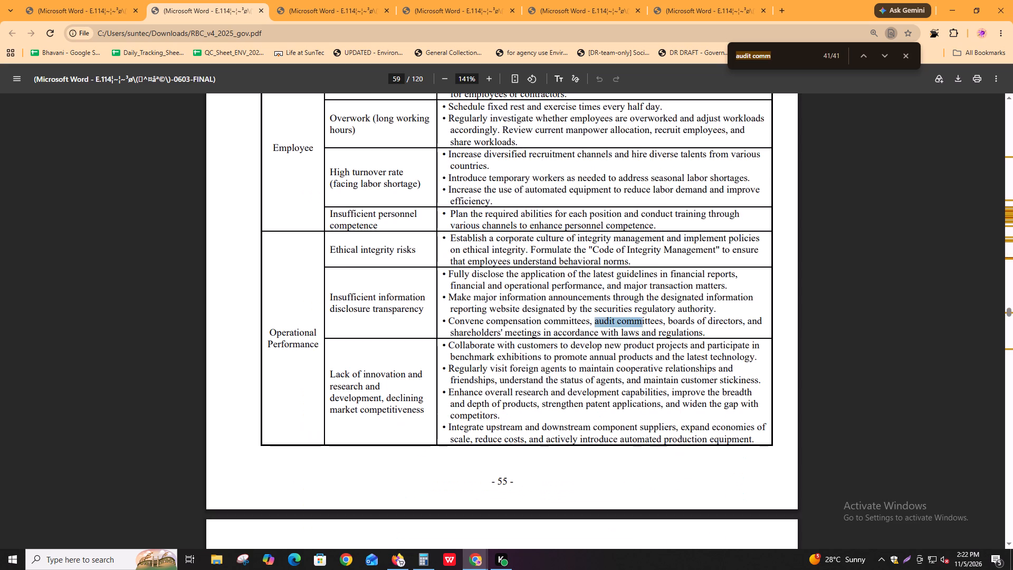
{"action": "key", "text": "Return"}
{"action": "key", "text": "Return"}
{"action": "key", "text": "shift+Return"}
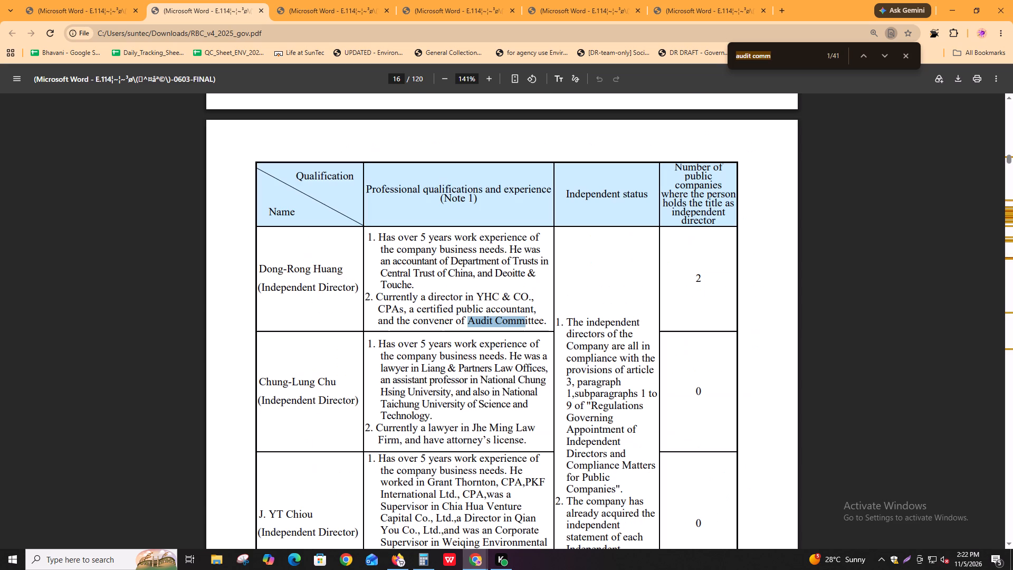
{"action": "key", "text": "Return"}
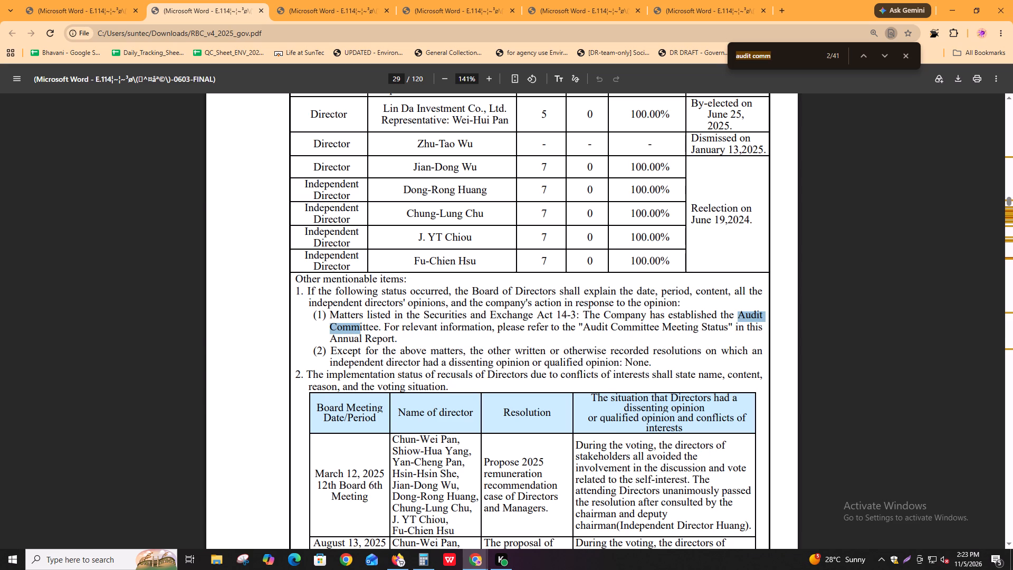
Switch to Igloo and enter the comment "(4/4)*100 = 100%" for Audit_independence.
{"action": "key", "text": "alt+Tab"}
{"action": "left_click", "coordinate": [641, 420]}
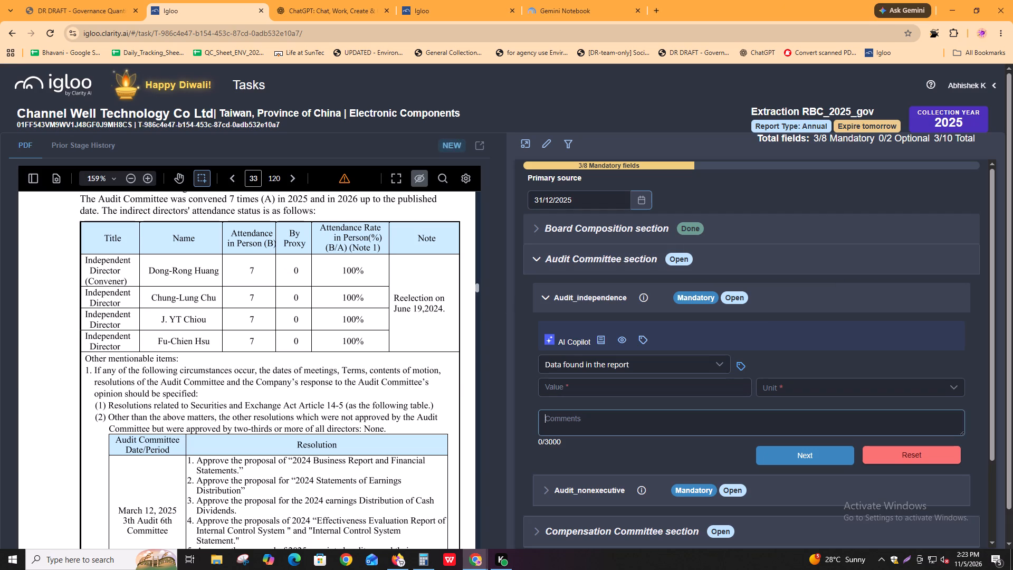
{"action": "type", "text": "(4/4"}
{"action": "type", "text": ")*100 ="}
{"action": "key", "text": "space"}
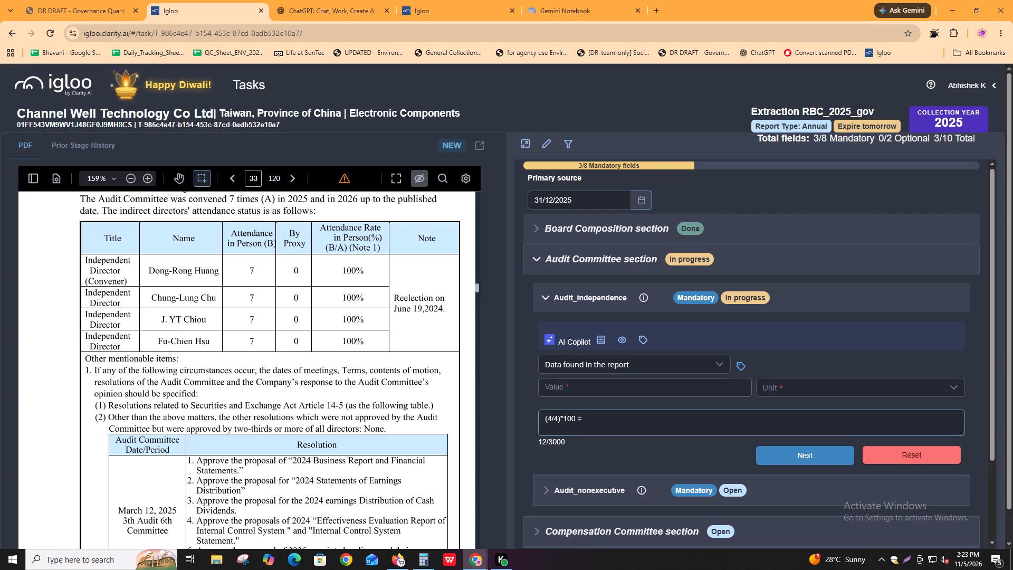
{"action": "type", "text": "100"}
{"action": "key", "text": "shift+percent"}
Set the Audit_independence value to 100 with the unit %.
{"action": "left_click", "coordinate": [625, 392]}
{"action": "type", "text": "100"}
{"action": "key", "text": "Tab"}
{"action": "key", "text": "Return"}
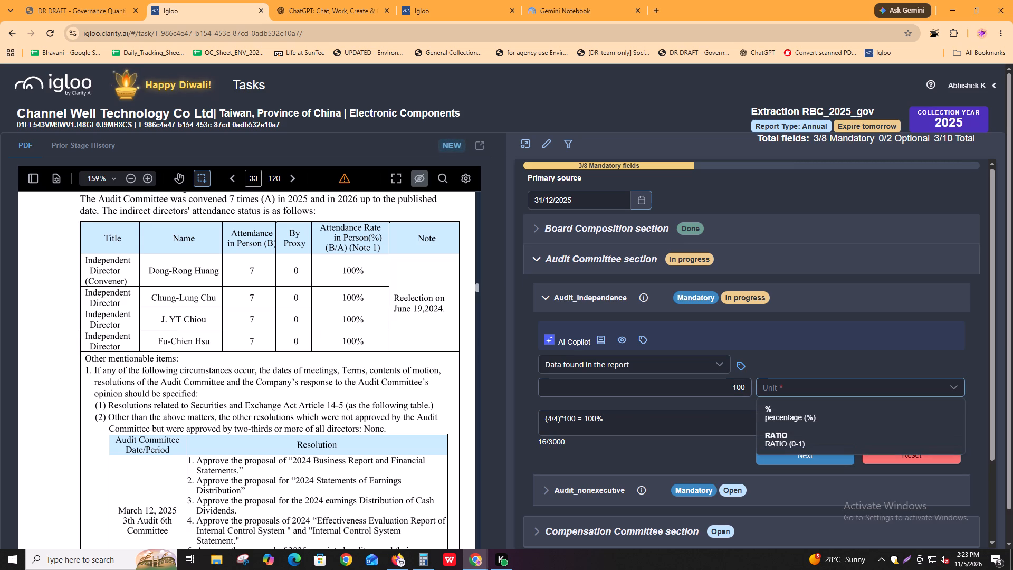
{"action": "key", "text": "Down"}
{"action": "key", "text": "Return"}
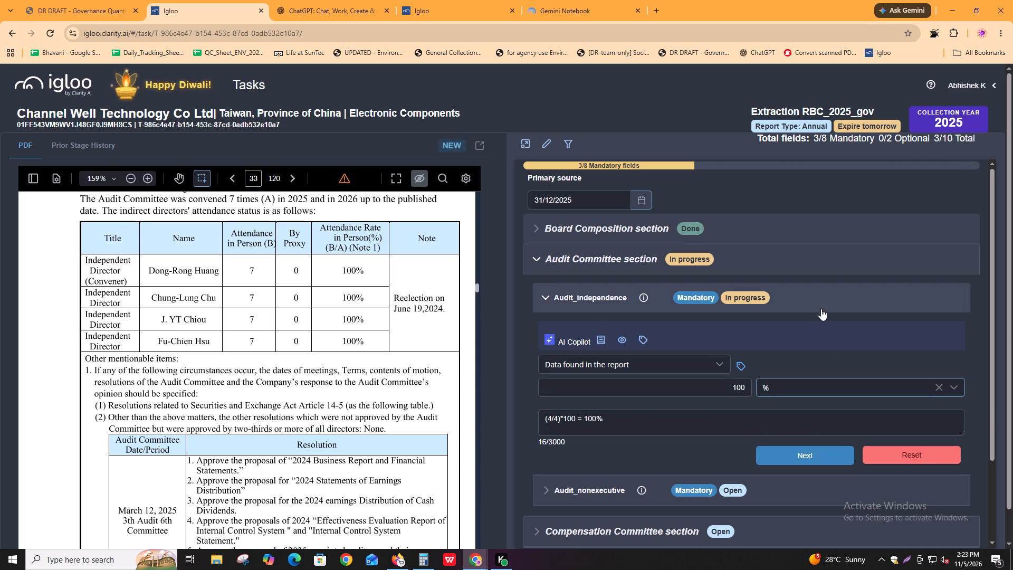
Tag the page 33 text from the Audit Committee Meeting Status heading through the Title column's last Independent Director as the Audit_independence source.
{"action": "left_click", "coordinate": [743, 371]}
{"action": "scroll", "coordinate": [104, 279], "scroll_direction": "up", "scroll_amount": 1}
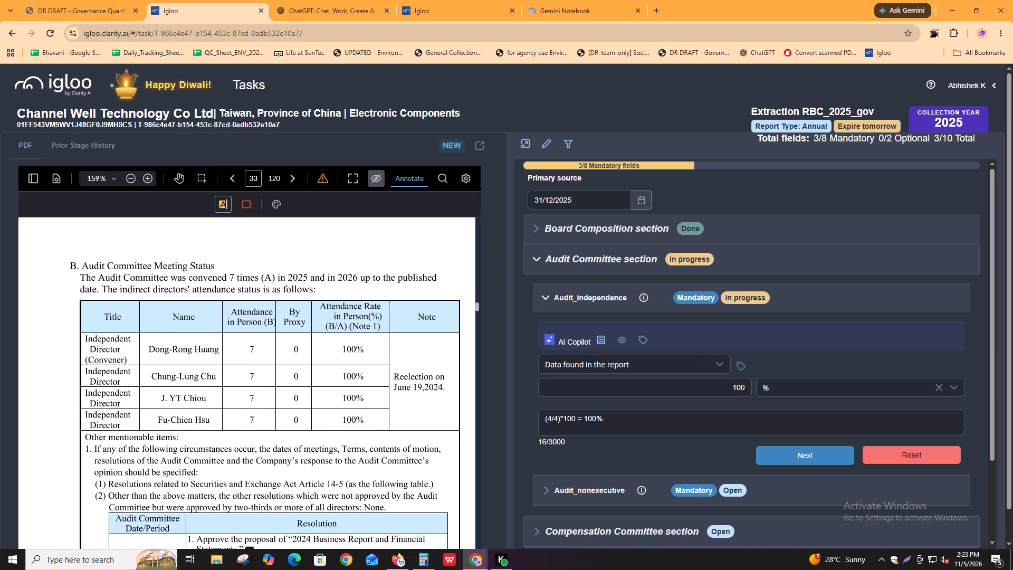
{"action": "left_click_drag", "start_coordinate": [65, 267], "coordinate": [85, 285]}
{"action": "left_click_drag", "start_coordinate": [85, 285], "coordinate": [125, 417]}
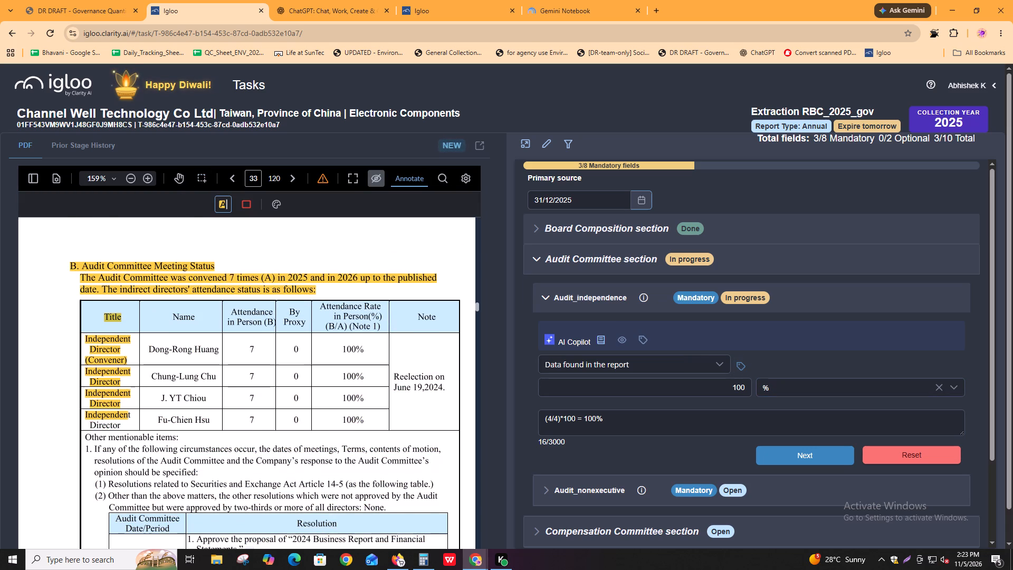
{"action": "left_click_drag", "start_coordinate": [125, 417], "coordinate": [121, 426]}
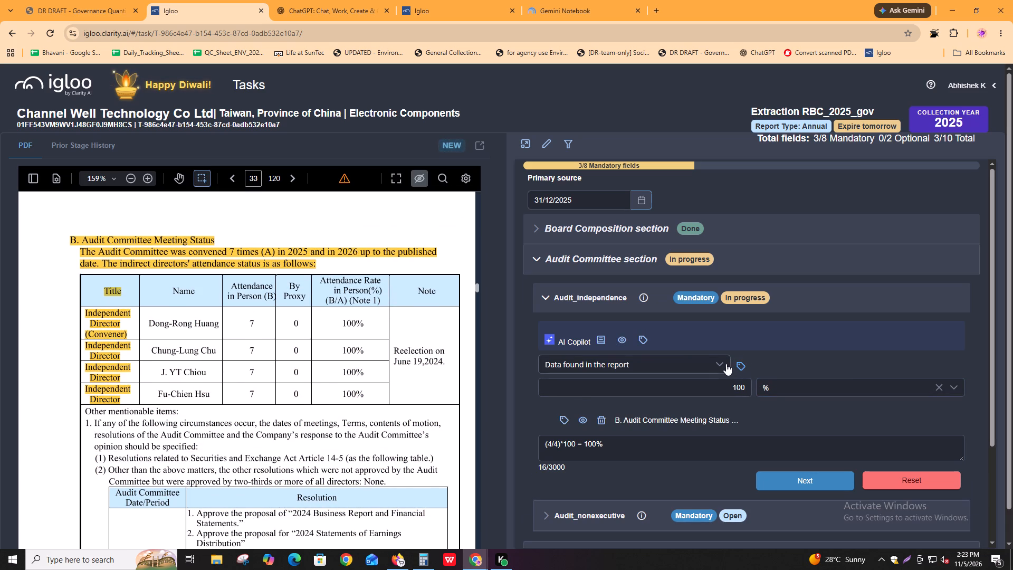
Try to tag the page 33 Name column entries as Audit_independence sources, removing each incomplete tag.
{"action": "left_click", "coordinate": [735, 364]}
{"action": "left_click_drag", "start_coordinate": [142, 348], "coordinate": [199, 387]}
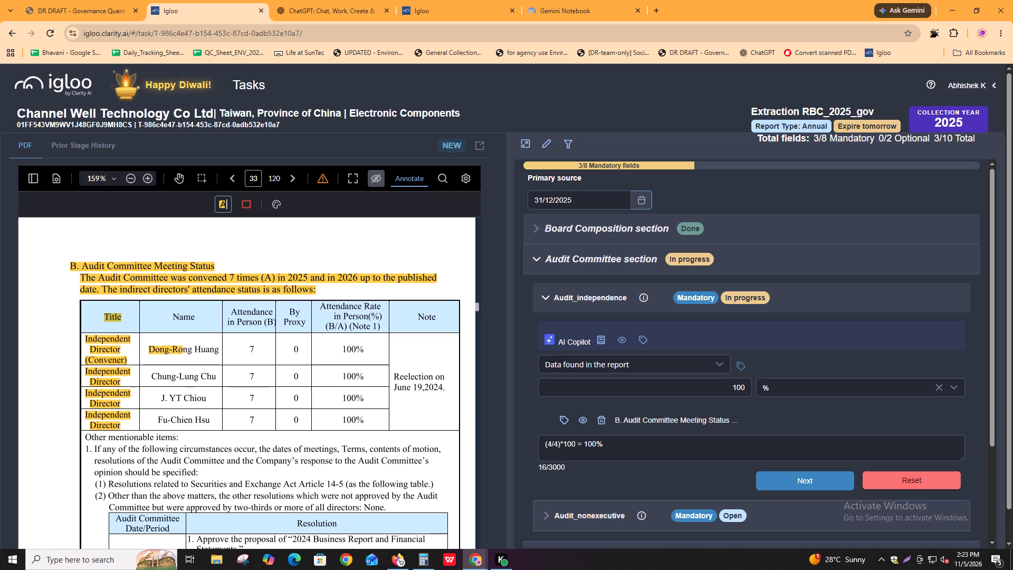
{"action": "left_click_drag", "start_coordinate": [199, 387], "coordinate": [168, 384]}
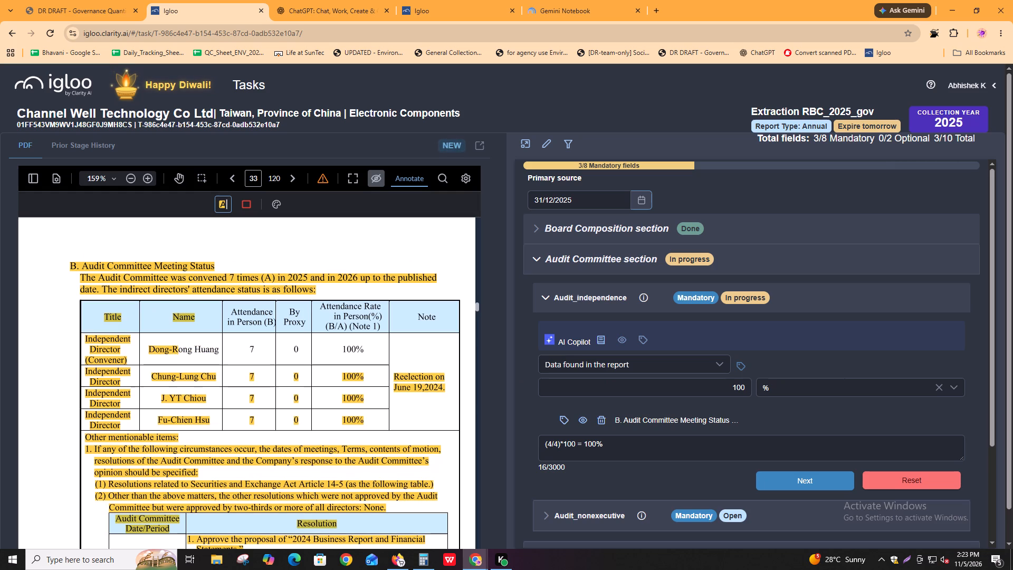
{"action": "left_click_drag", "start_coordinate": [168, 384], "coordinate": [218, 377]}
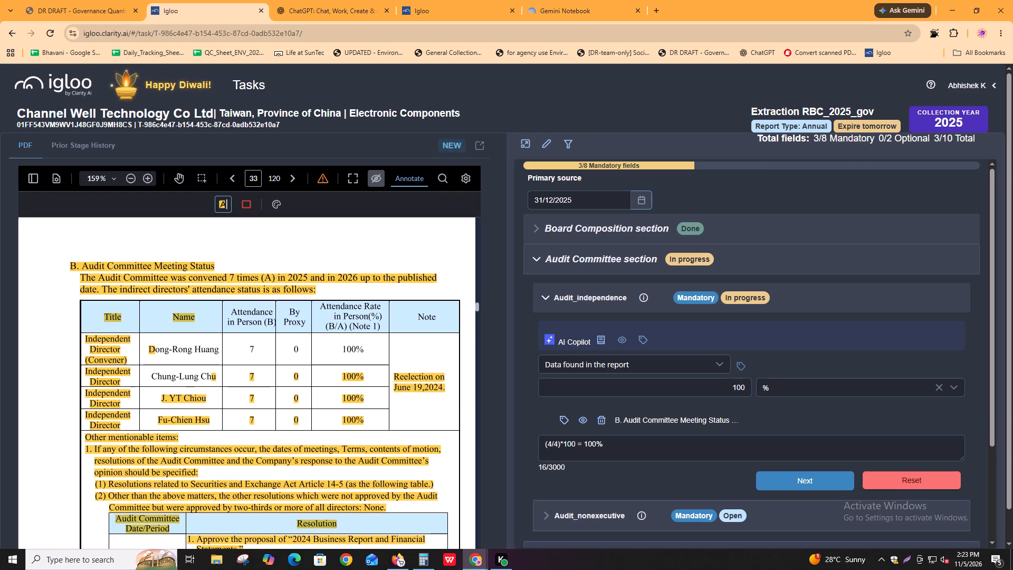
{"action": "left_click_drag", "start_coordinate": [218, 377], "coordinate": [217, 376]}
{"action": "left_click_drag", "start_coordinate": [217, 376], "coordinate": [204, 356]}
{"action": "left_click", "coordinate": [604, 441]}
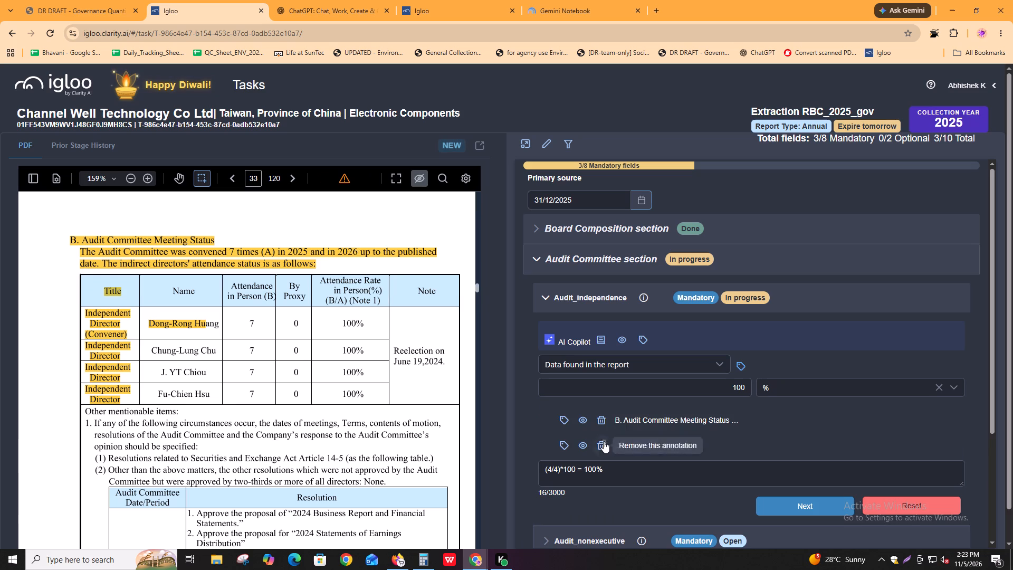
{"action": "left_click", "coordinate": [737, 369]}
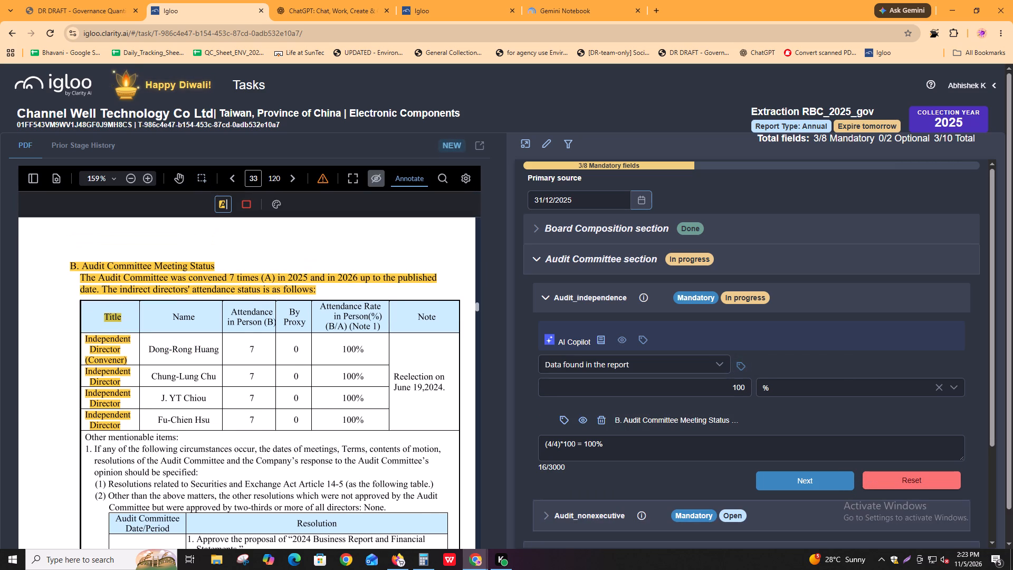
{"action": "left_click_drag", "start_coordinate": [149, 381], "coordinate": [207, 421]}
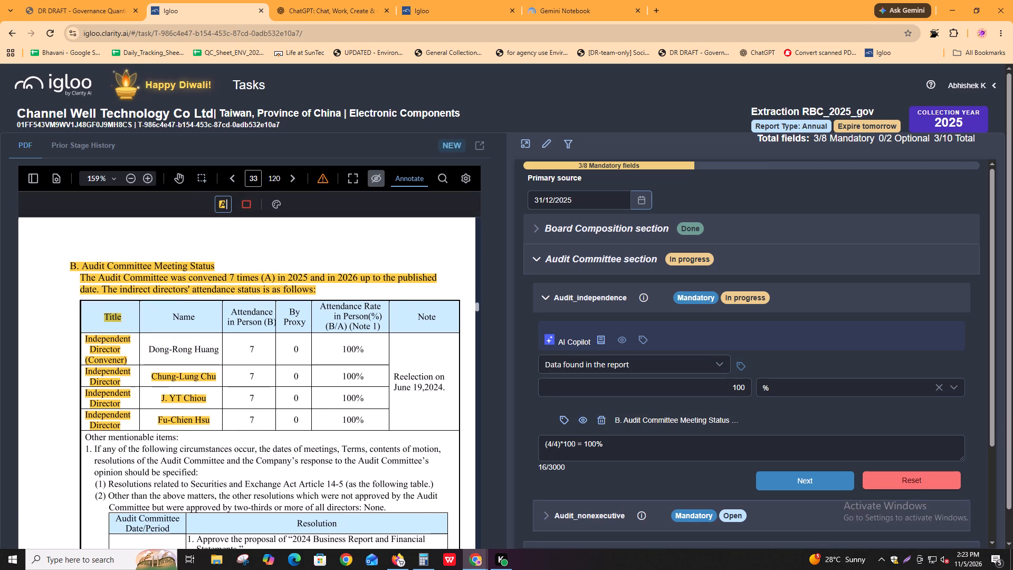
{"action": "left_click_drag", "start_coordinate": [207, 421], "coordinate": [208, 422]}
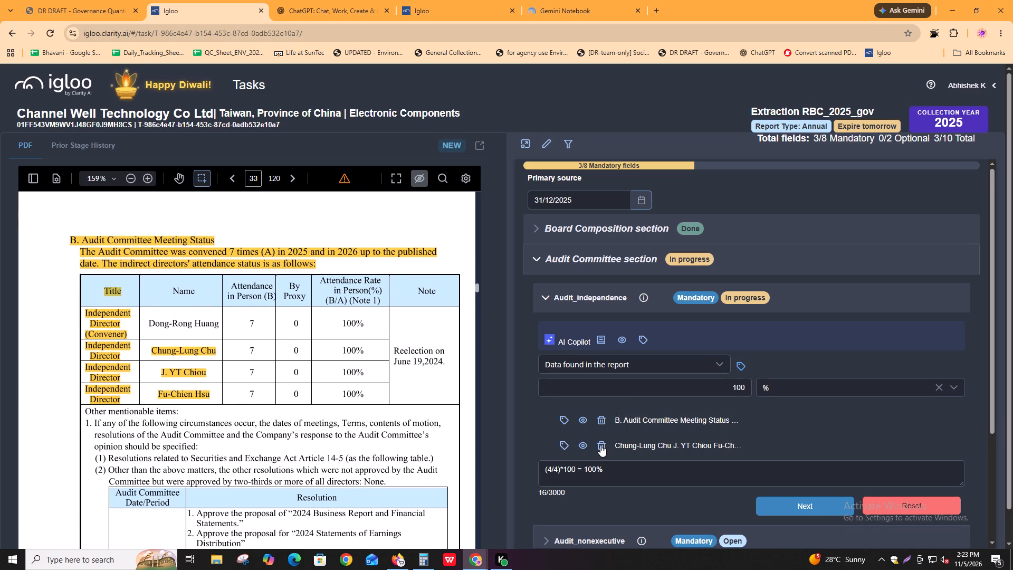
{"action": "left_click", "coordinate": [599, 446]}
Tag the convener's name and the other three directors' names on page 33 as separate Audit_independence sources, and complete the field.
{"action": "left_click", "coordinate": [743, 359]}
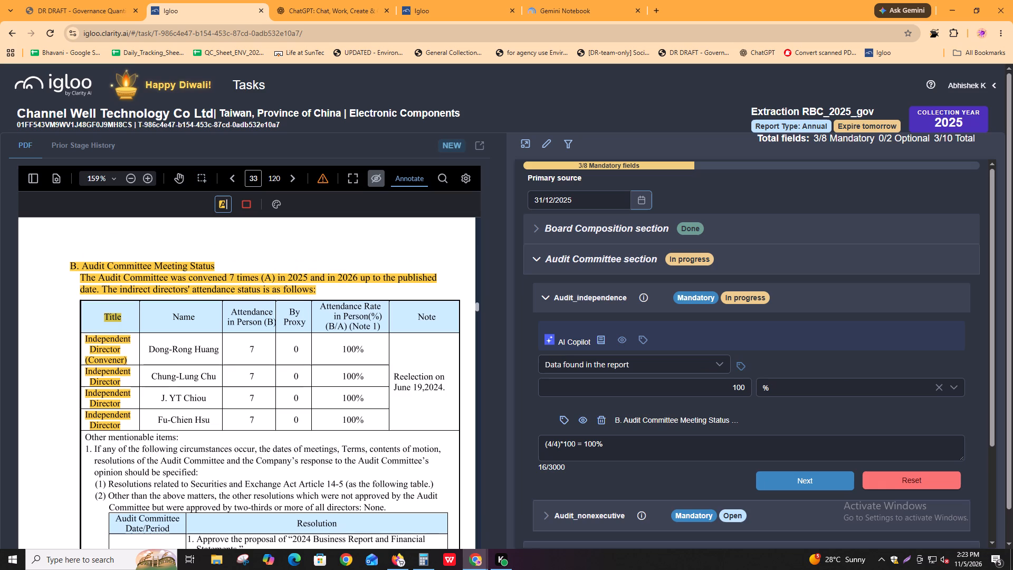
{"action": "left_click_drag", "start_coordinate": [148, 350], "coordinate": [218, 362]}
{"action": "left_click", "coordinate": [735, 365]}
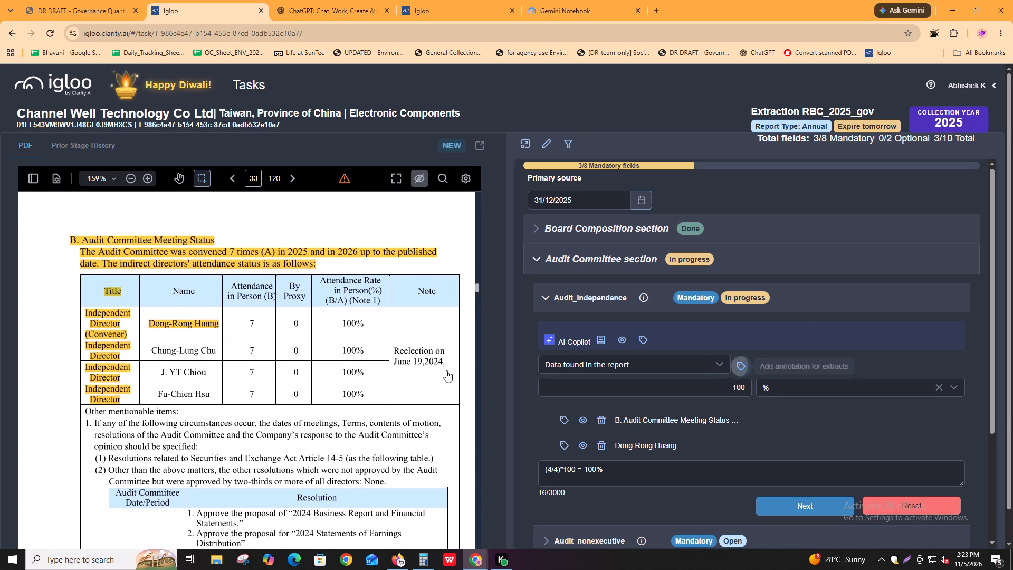
{"action": "left_click_drag", "start_coordinate": [148, 376], "coordinate": [214, 425]}
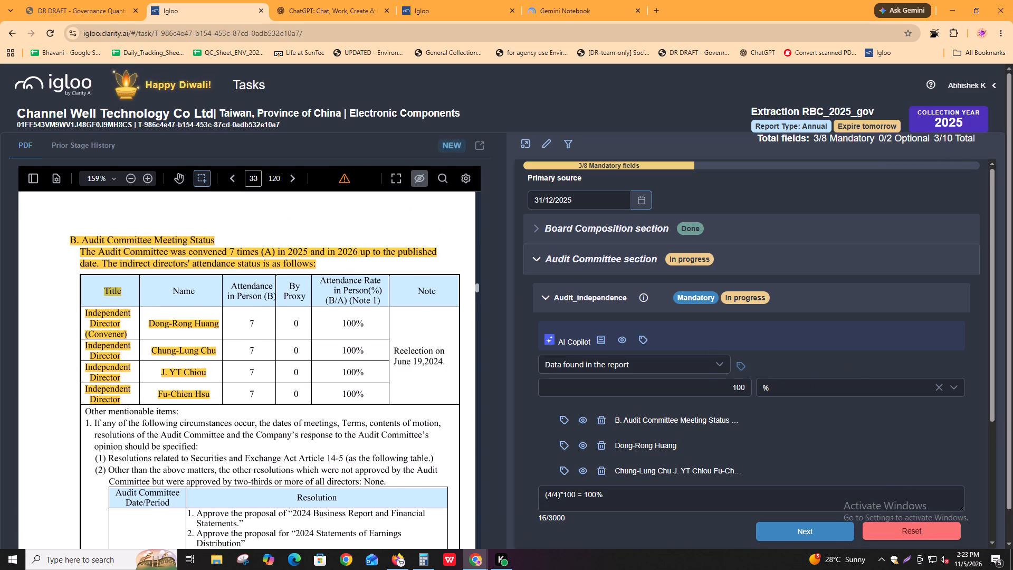
{"action": "scroll", "coordinate": [890, 478], "scroll_direction": "down", "scroll_amount": 2}
{"action": "left_click", "coordinate": [687, 389], "text": "alt"}
{"action": "left_click", "coordinate": [793, 433]}
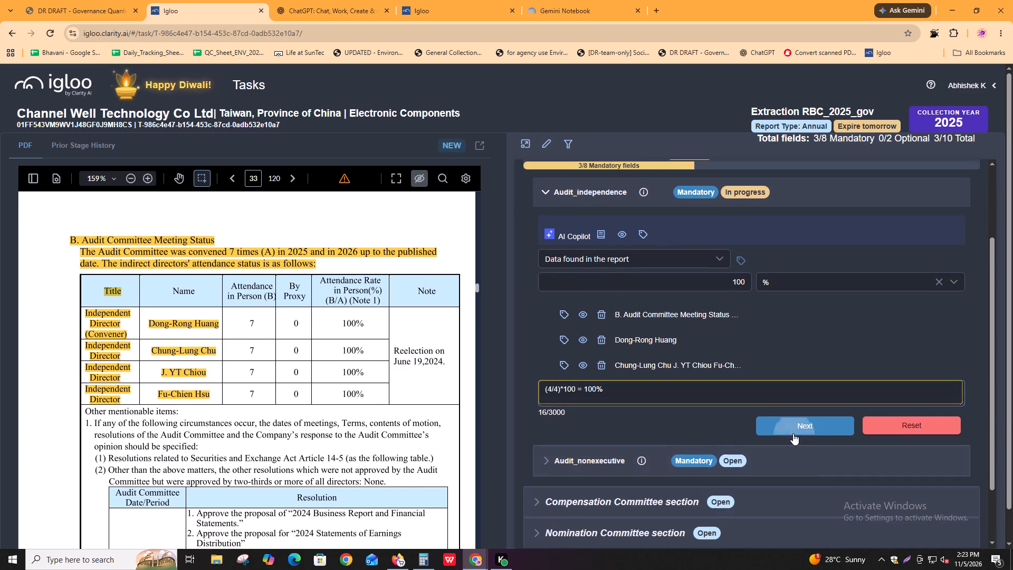
Fill in Audit_nonexecutive with the comment "(4/4)*100 = 100%", the value 100 and the unit %.
{"action": "left_click", "coordinate": [694, 346]}
{"action": "key", "text": "ctrl+v"}
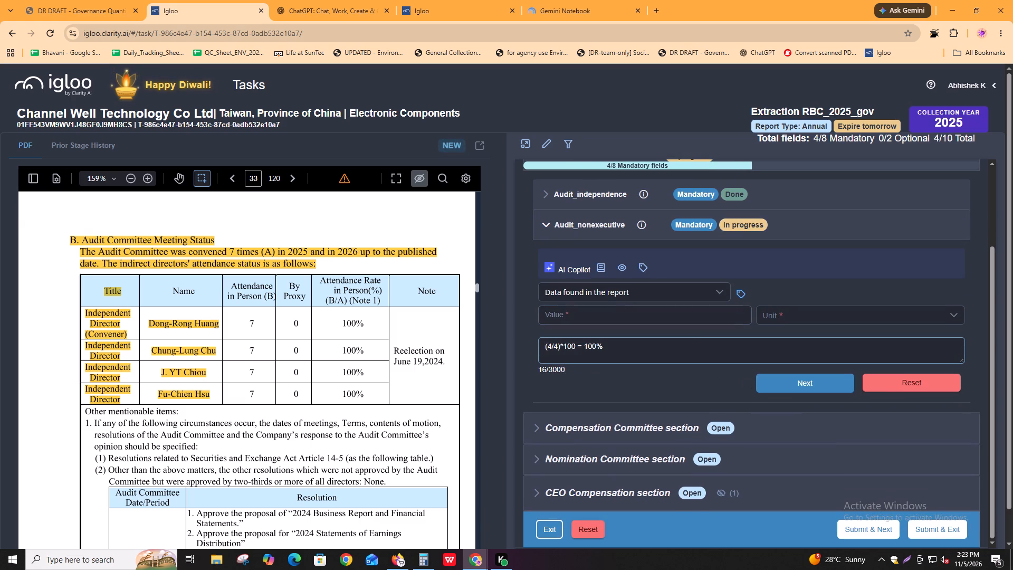
{"action": "left_click", "coordinate": [692, 320]}
{"action": "type", "text": "100"}
{"action": "key", "text": "Tab"}
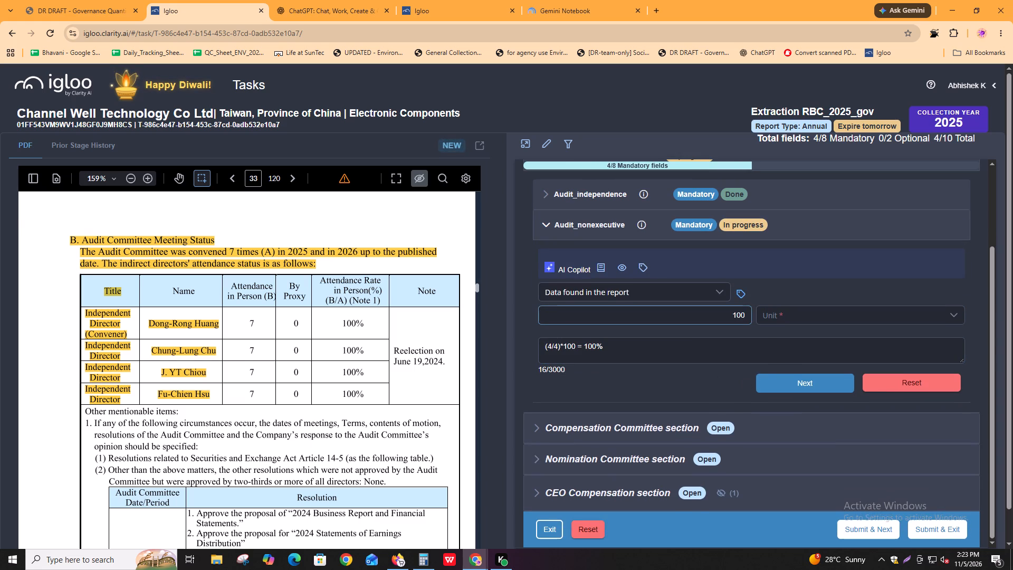
{"action": "key", "text": "Return"}
{"action": "key", "text": "Down"}
{"action": "key", "text": "Return"}
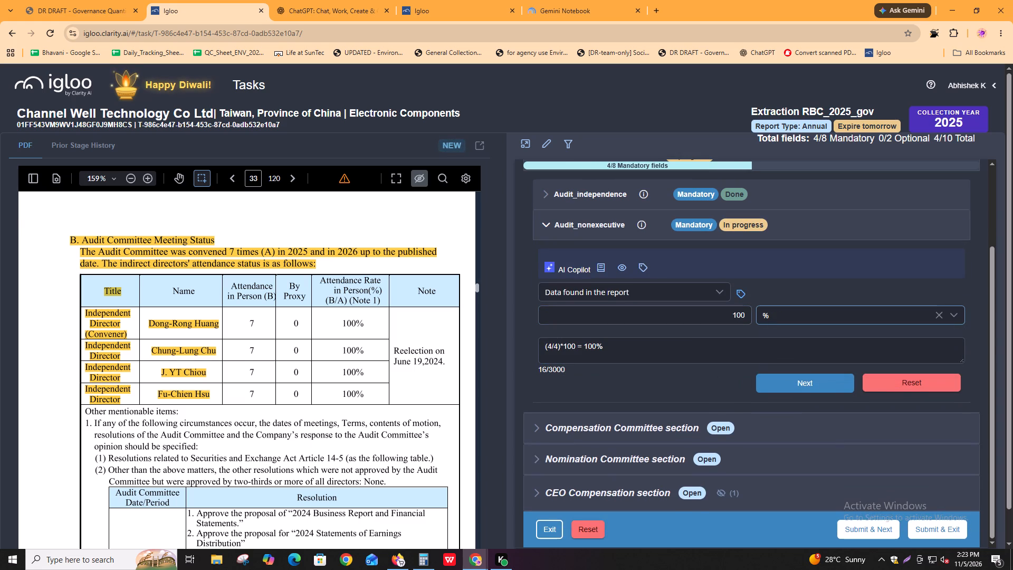
Tag the page 33 Audit Committee heading through Title column, the convener's name and the other three names for Audit_nonexecutive, and complete the field.
{"action": "left_click", "coordinate": [741, 295]}
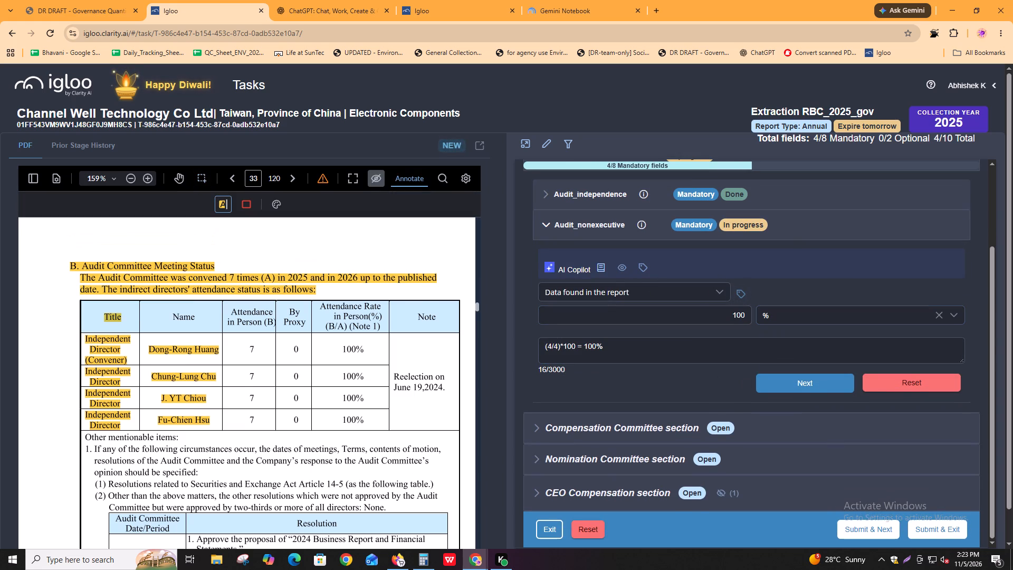
{"action": "left_click_drag", "start_coordinate": [66, 265], "coordinate": [126, 428]}
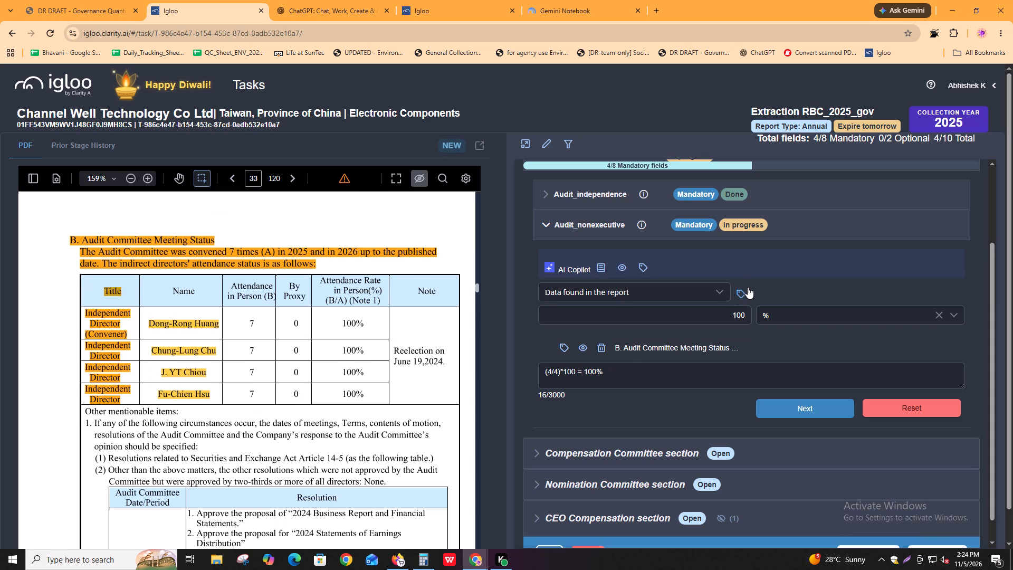
{"action": "left_click", "coordinate": [737, 298]}
{"action": "left_click_drag", "start_coordinate": [147, 352], "coordinate": [188, 354]}
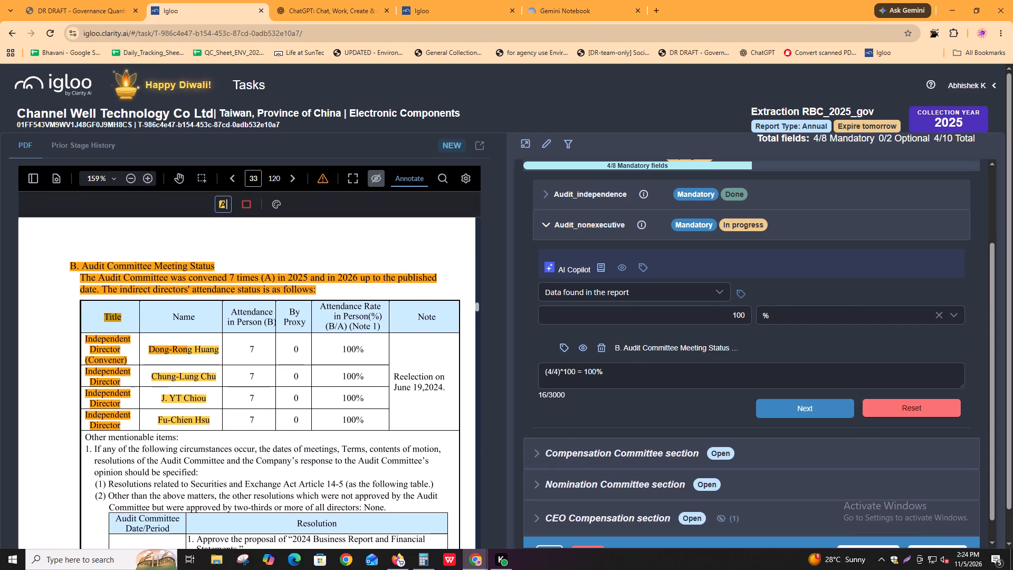
{"action": "left_click_drag", "start_coordinate": [188, 354], "coordinate": [219, 359]}
{"action": "left_click", "coordinate": [742, 289]}
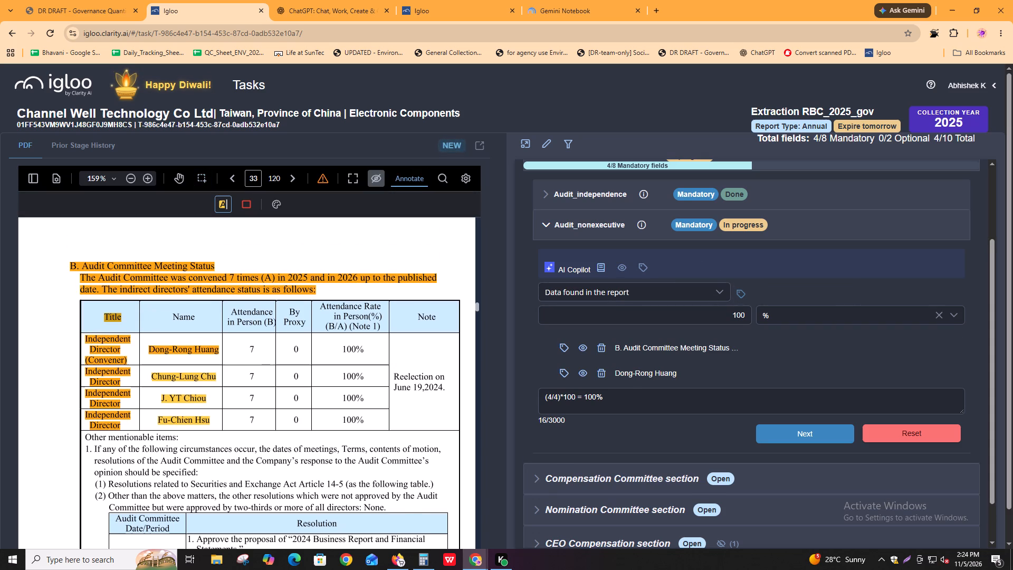
{"action": "left_click_drag", "start_coordinate": [143, 375], "coordinate": [210, 428]}
{"action": "scroll", "coordinate": [871, 364], "scroll_direction": "down", "scroll_amount": 2}
{"action": "left_click", "coordinate": [789, 389]}
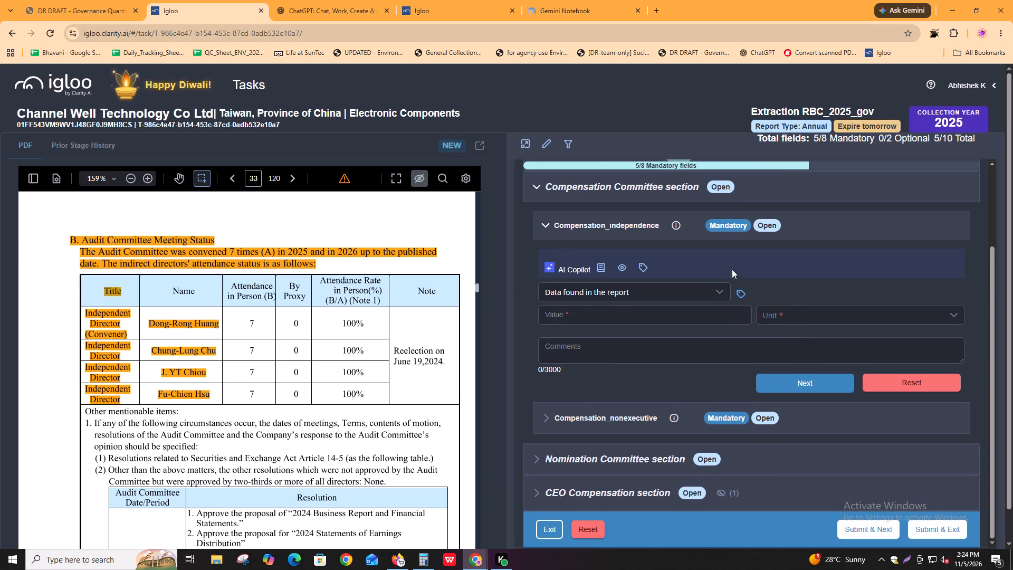
Switch to the annual report PDF, search for "compensation com", and examine the remuneration committee section on page 46.
{"action": "key", "text": "alt+Tab"}
{"action": "key", "text": "ctrl+f"}
{"action": "type", "text": "compensation"}
{"action": "key", "text": "space"}
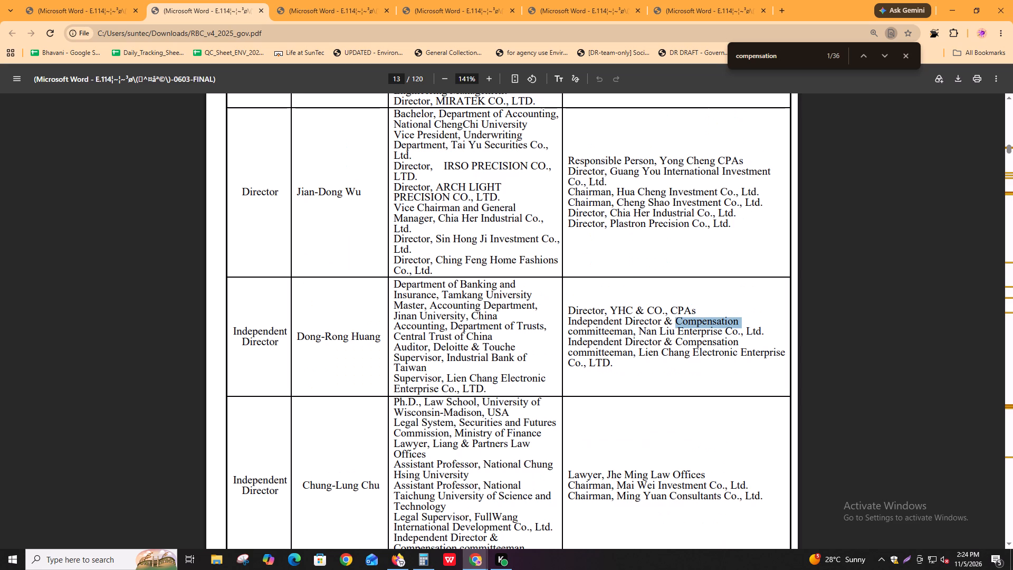
{"action": "type", "text": "com"}
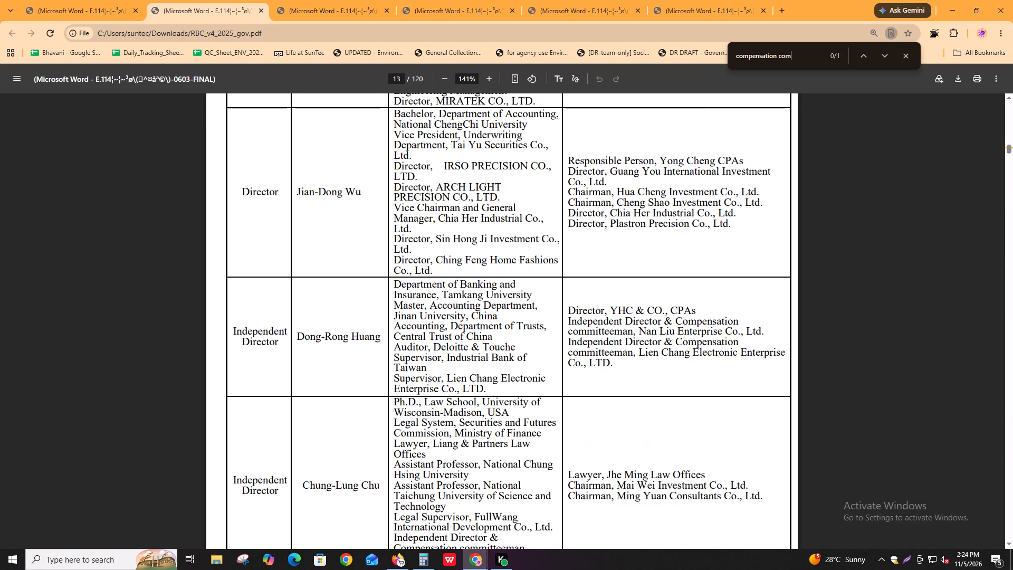
{"action": "key", "text": "Return"}
{"action": "key", "text": "Return"}
{"action": "key", "text": "Return"}
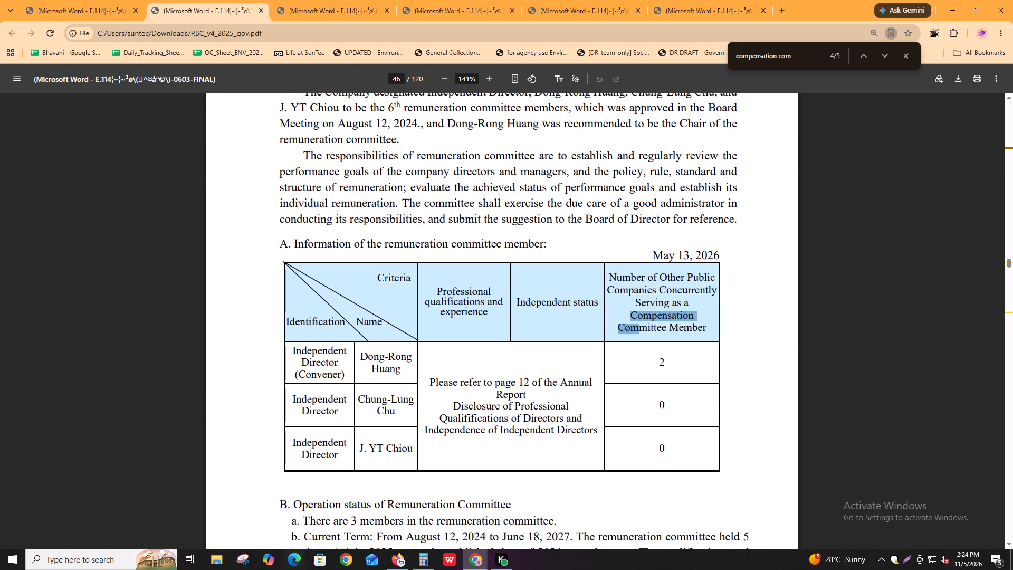
{"action": "scroll", "coordinate": [426, 450], "scroll_direction": "down", "scroll_amount": 2}
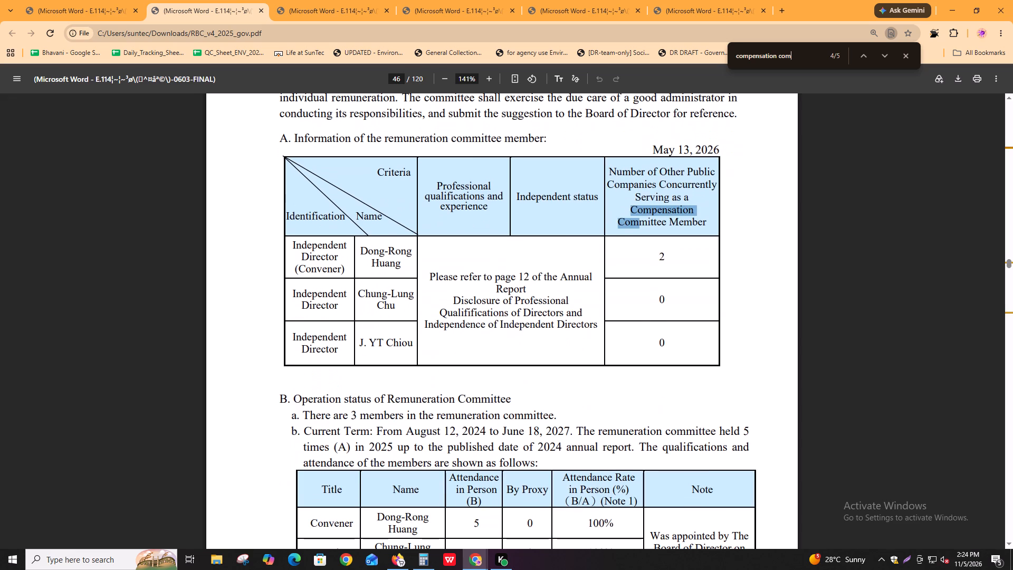
{"action": "left_click_drag", "start_coordinate": [416, 436], "coordinate": [650, 435]}
{"action": "left_click", "coordinate": [650, 435]}
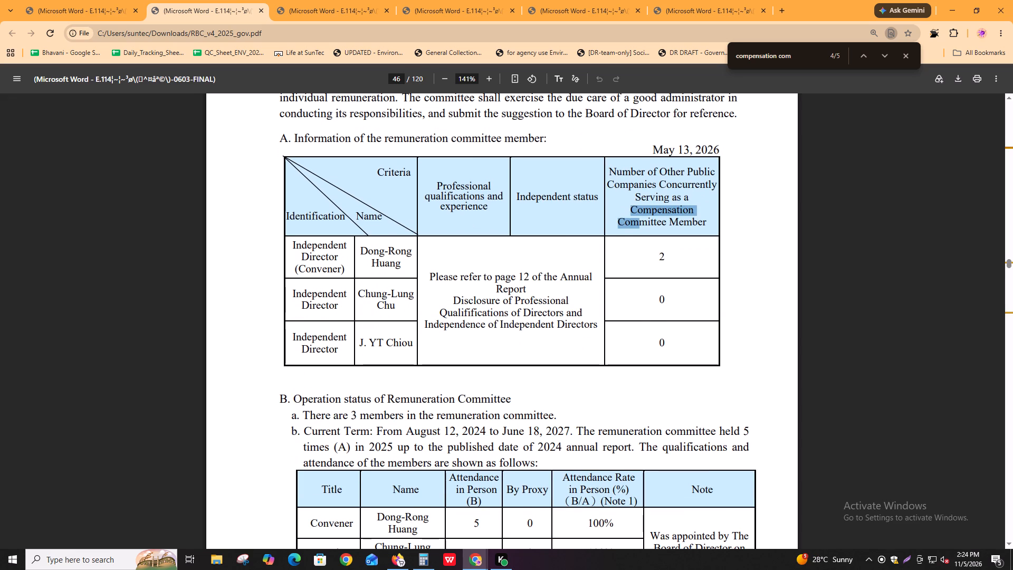
{"action": "scroll", "coordinate": [650, 435], "scroll_direction": "up", "scroll_amount": 4}
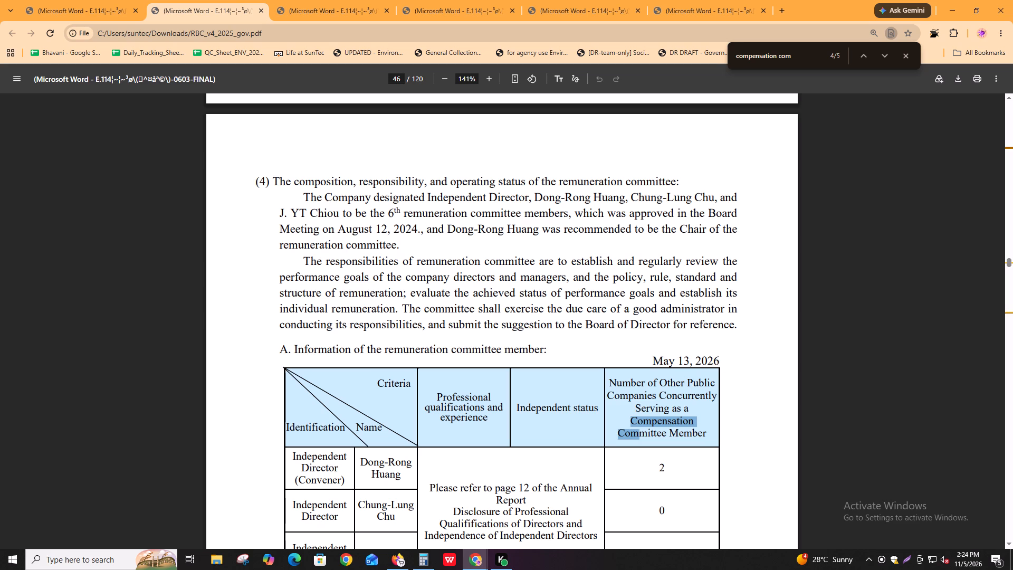
Copy "remuneration committee" from the page 46 member information heading and search the report for it.
{"action": "left_click_drag", "start_coordinate": [385, 348], "coordinate": [456, 354]}
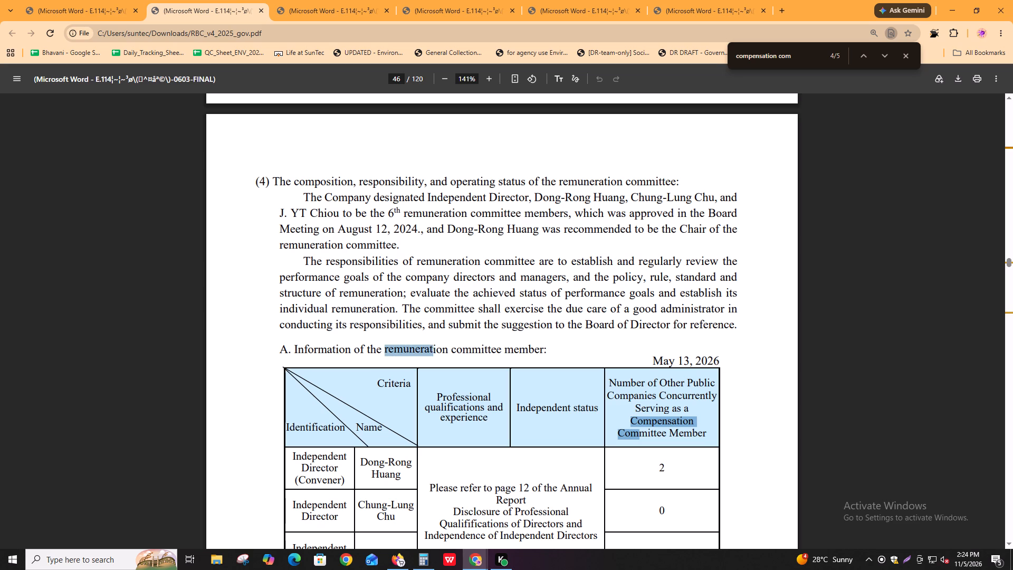
{"action": "left_click_drag", "start_coordinate": [456, 354], "coordinate": [502, 358]}
{"action": "key", "text": "ctrl+c"}
{"action": "key", "text": "ctrl+c"}
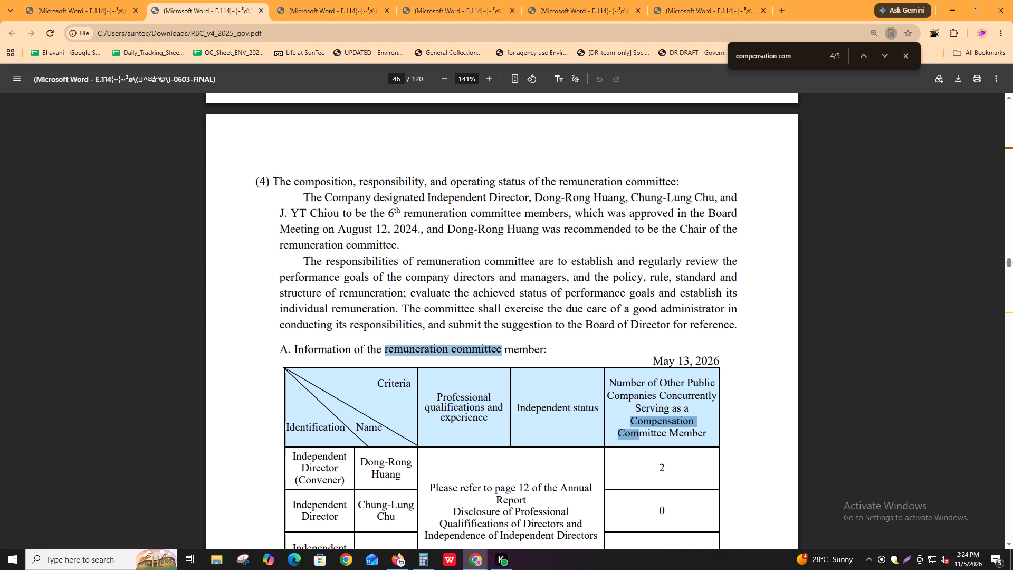
{"action": "key", "text": "ctrl+c"}
{"action": "key", "text": "ctrl+f"}
{"action": "key", "text": "ctrl+v"}
{"action": "key", "text": "Return"}
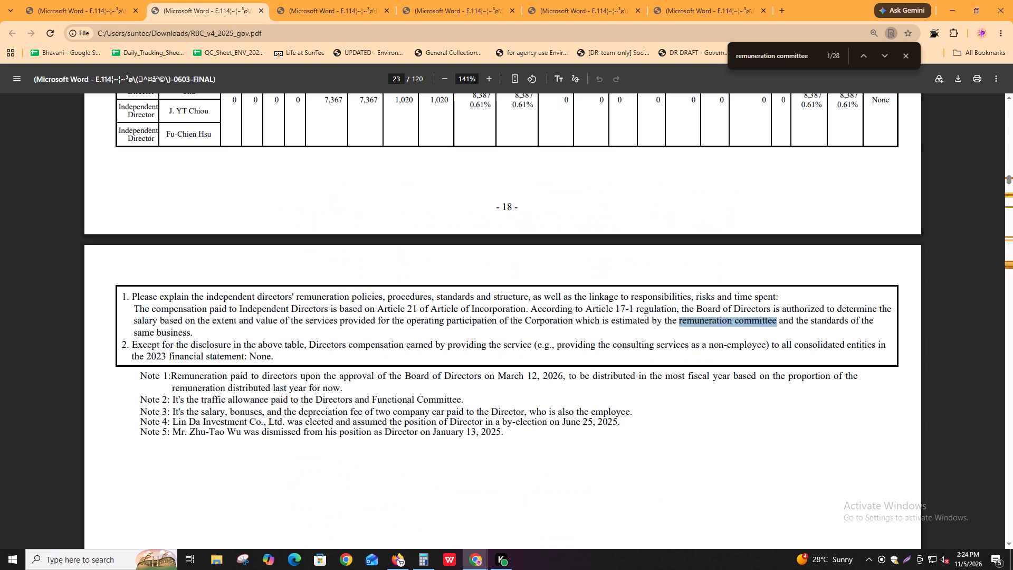
Step through the report's "remuneration committee" matches up to page 47 and examine the committee's composition, membership and attendance.
{"action": "key", "text": "shift+Return"}
{"action": "key", "text": "Return"}
{"action": "key", "text": "Return"}
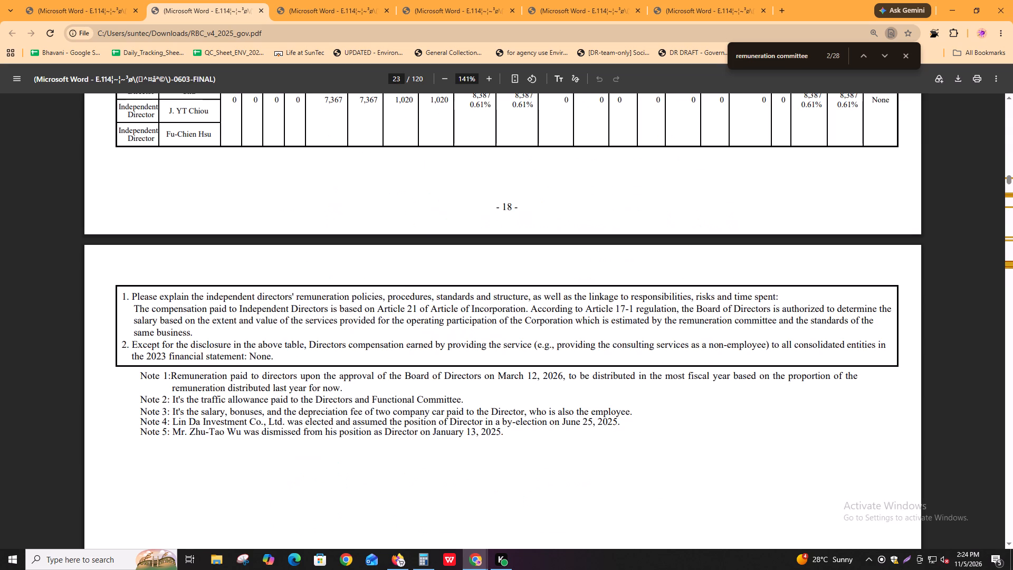
{"action": "key", "text": "Return"}
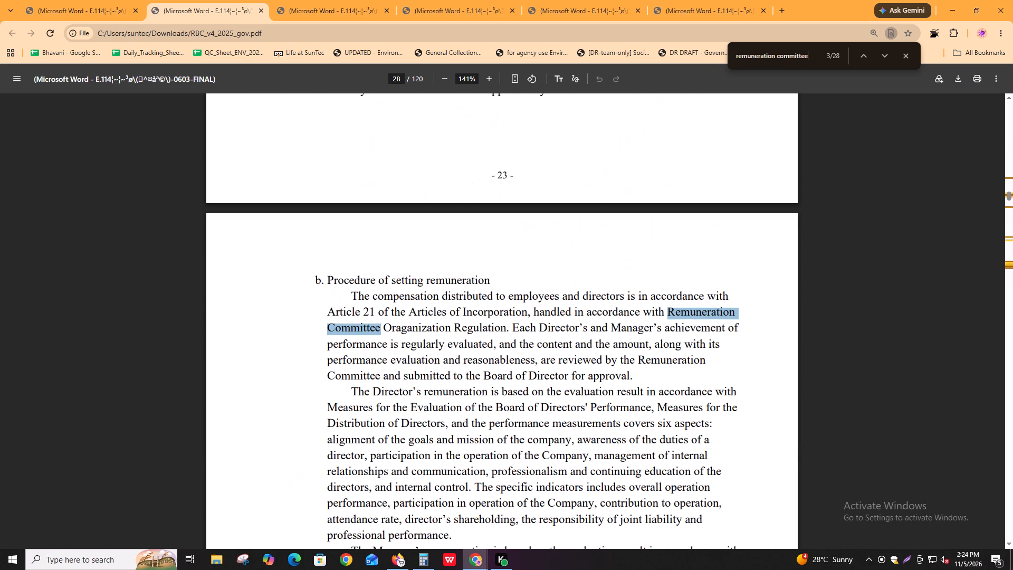
{"action": "key", "text": "Return"}
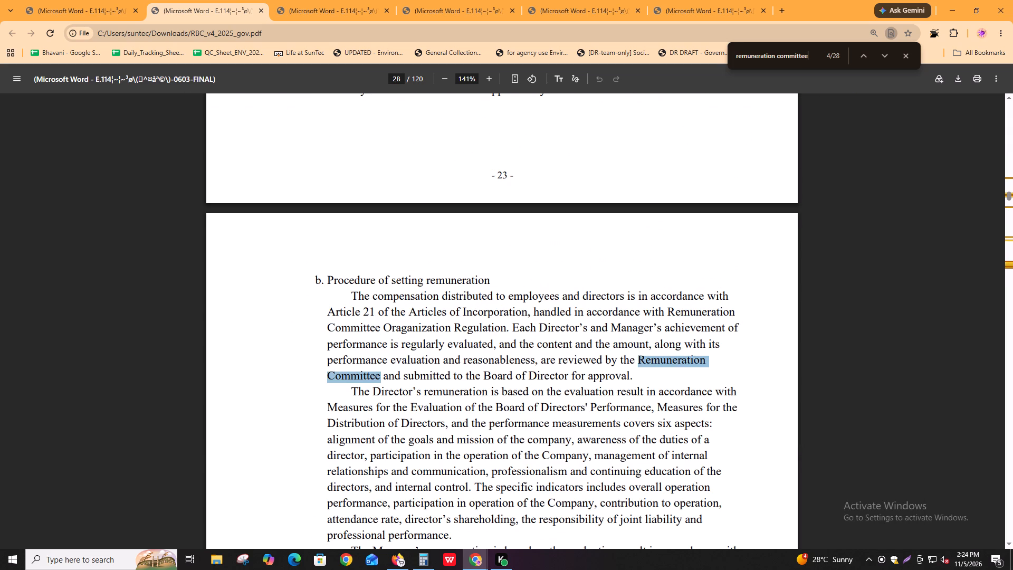
{"action": "key", "text": "Return"}
{"action": "key", "text": "Return"}
{"action": "key", "text": "Return"}
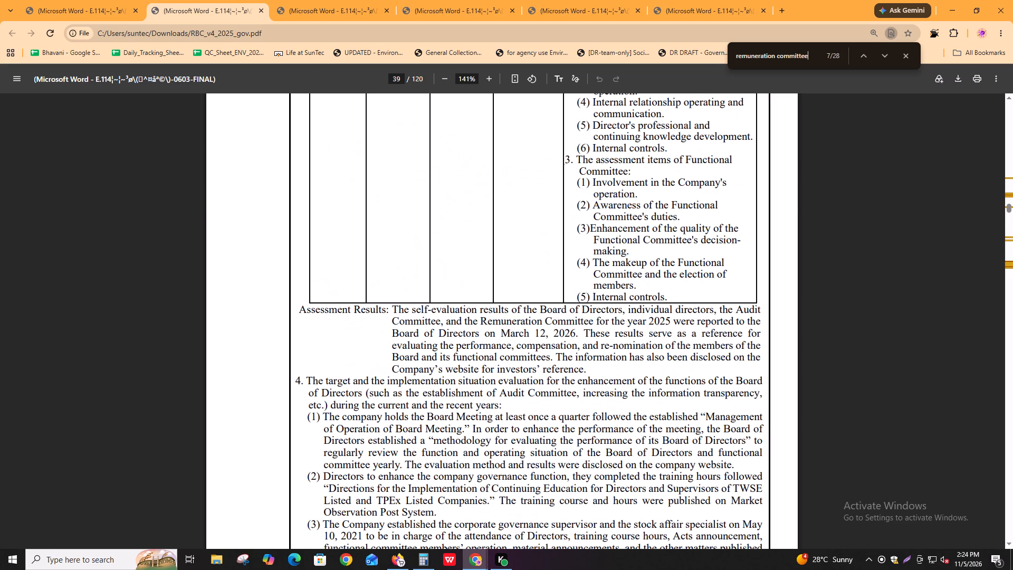
{"action": "key", "text": "Return"}
{"action": "key", "text": "Return"}
{"action": "key", "text": "Return"}
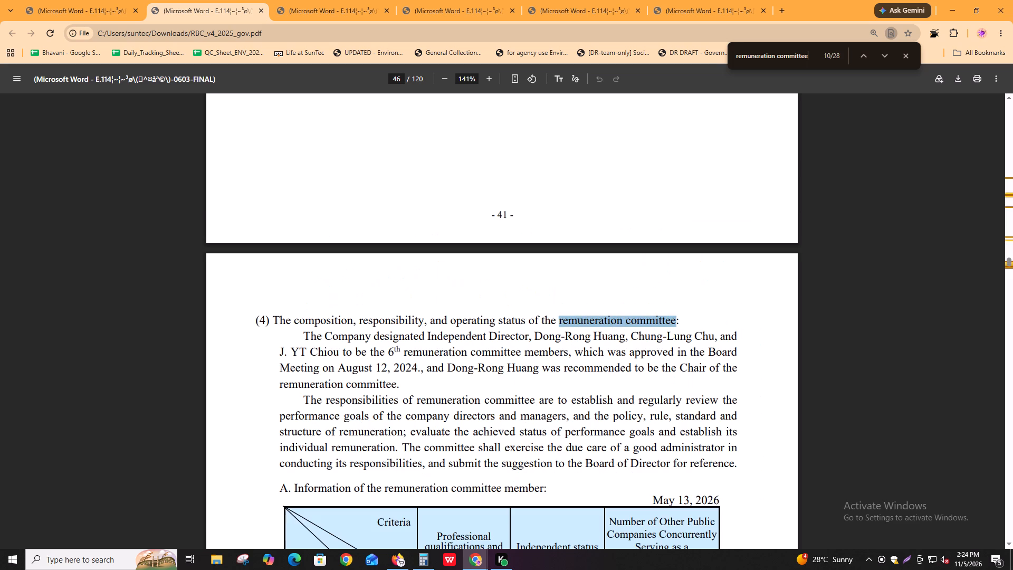
{"action": "key", "text": "Return"}
{"action": "key", "text": "Return"}
{"action": "key", "text": "Return"}
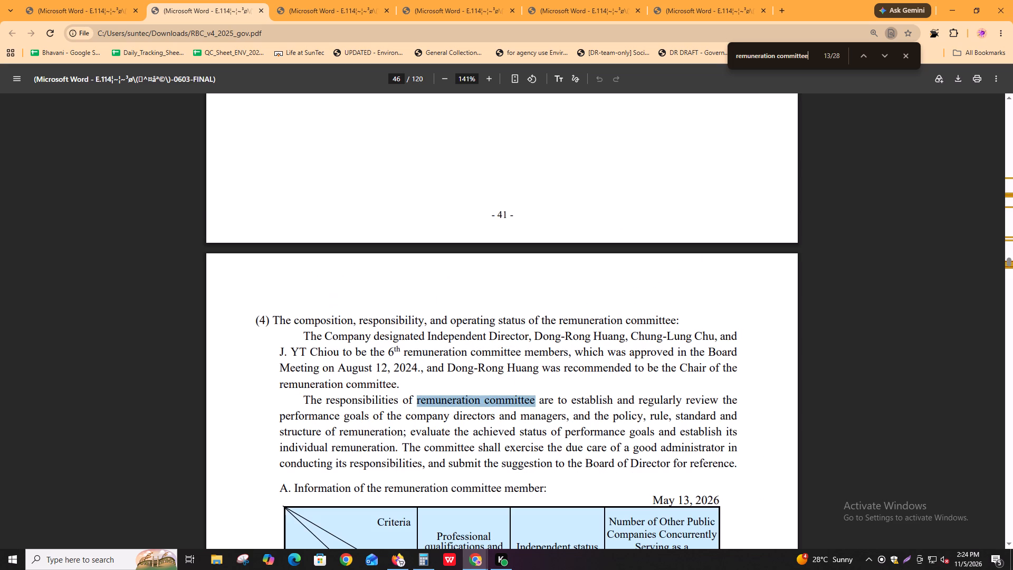
{"action": "key", "text": "Return"}
{"action": "key", "text": "Return"}
{"action": "key", "text": "Return"}
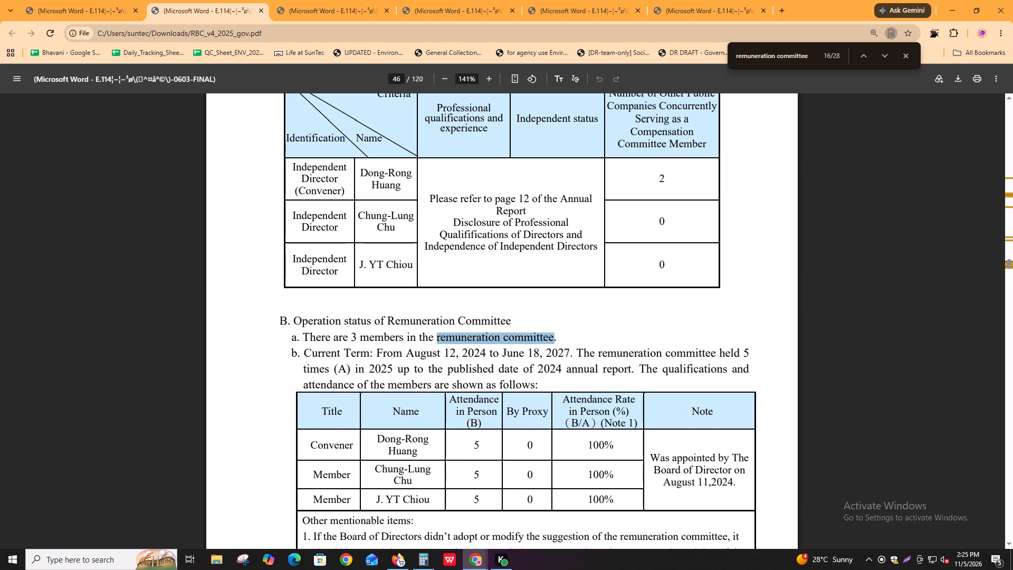
{"action": "key", "text": "Return"}
{"action": "key", "text": "Return"}
{"action": "key", "text": "Return"}
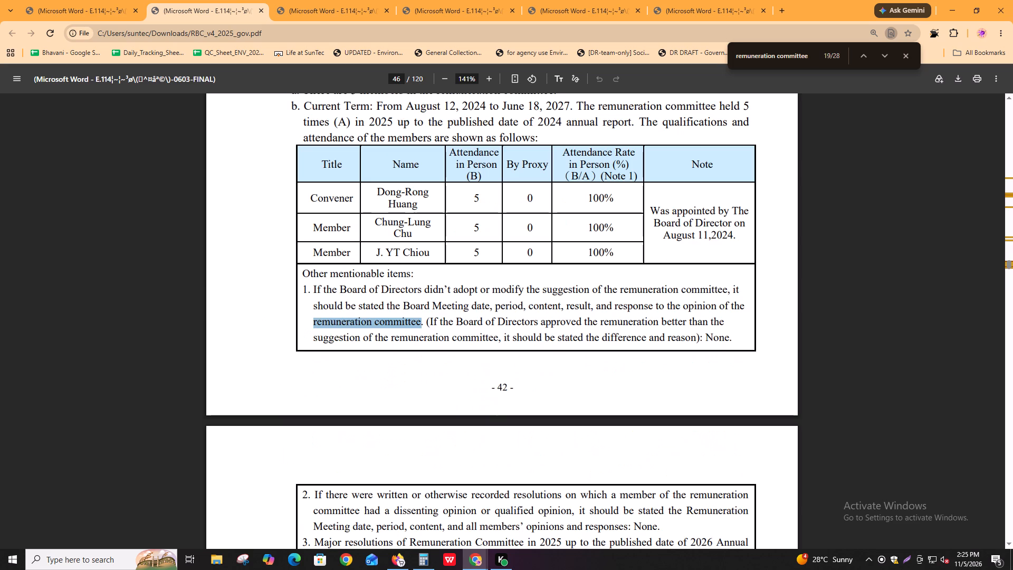
{"action": "key", "text": "Return"}
{"action": "key", "text": "Return"}
{"action": "key", "text": "Return"}
{"action": "key", "text": "Return"}
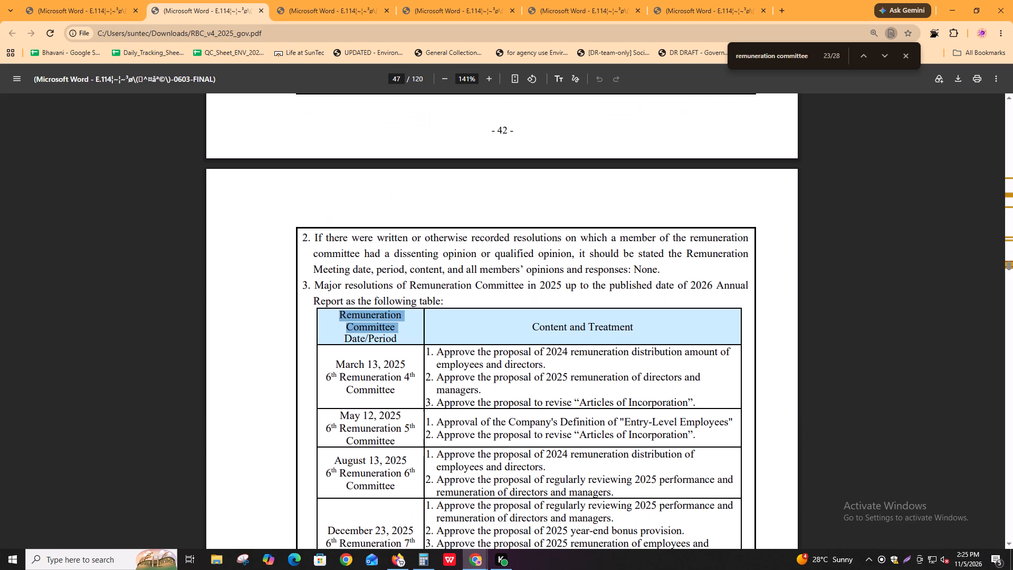
{"action": "key", "text": "shift+Return"}
{"action": "key", "text": "shift+Return"}
{"action": "key", "text": "shift+Return"}
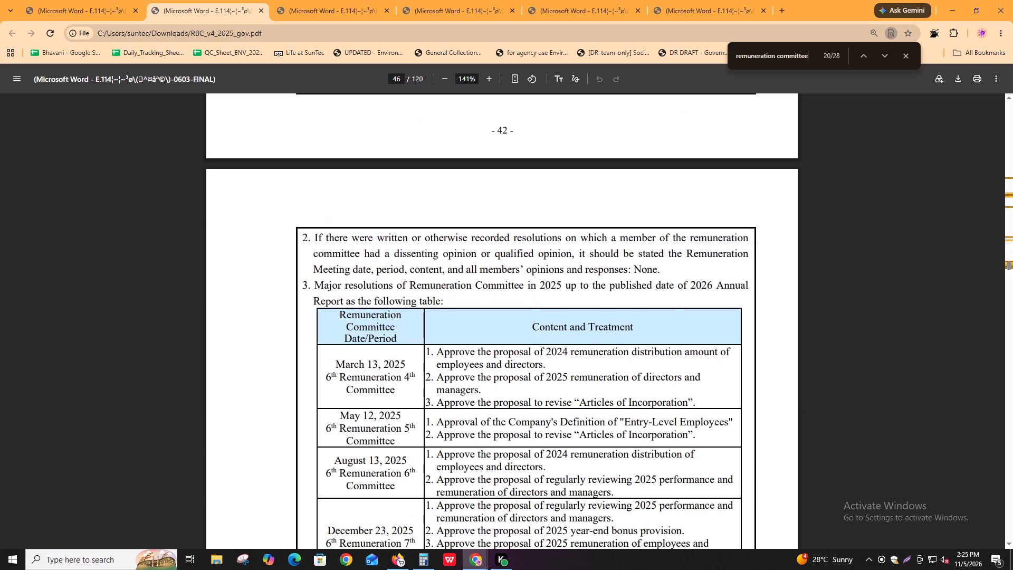
Switch to Igloo and go to page 46 of the report in its PDF viewer.
{"action": "key", "text": "alt+Tab"}
{"action": "left_click", "coordinate": [252, 178]}
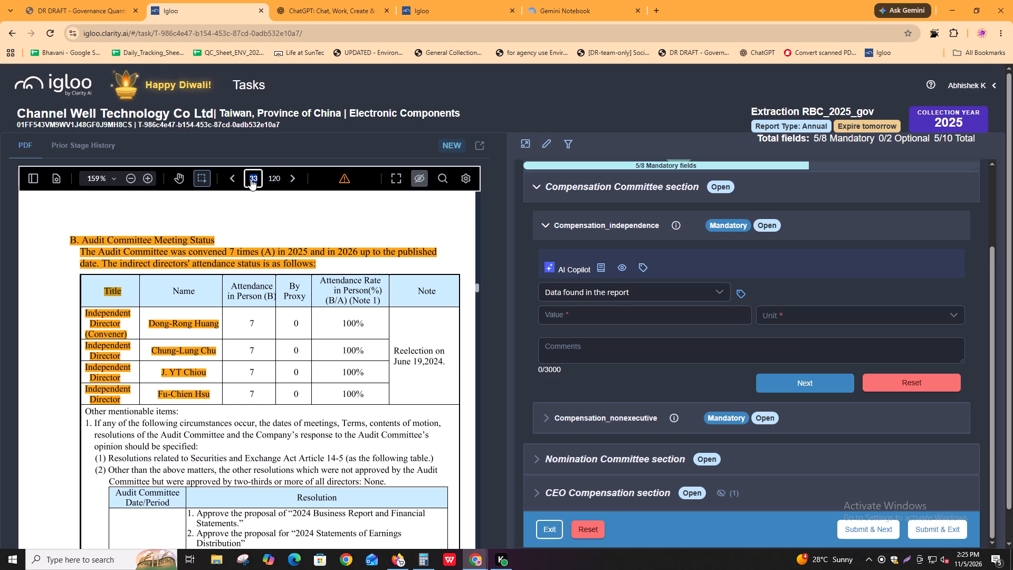
{"action": "type", "text": "46"}
{"action": "key", "text": "Return"}
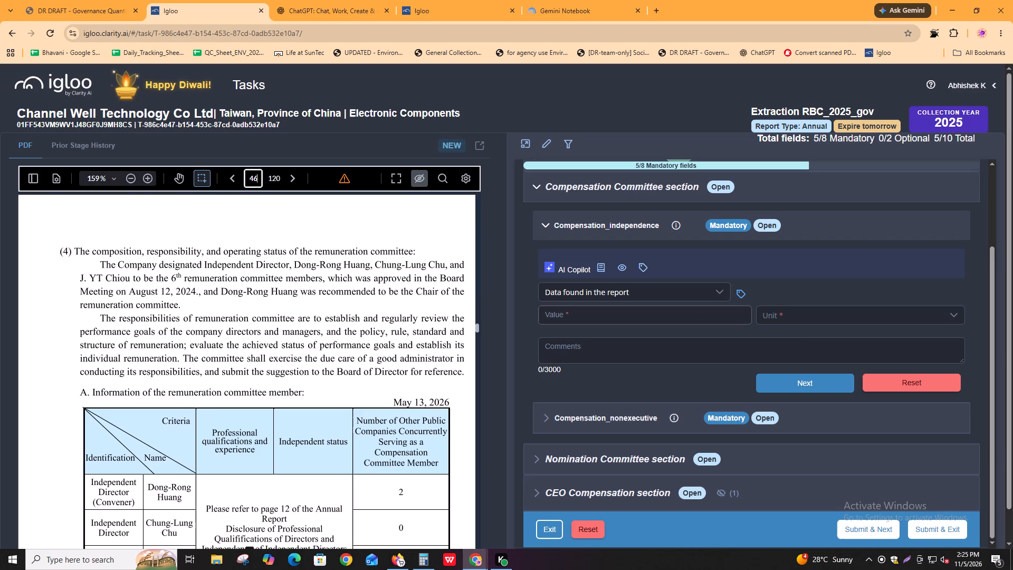
{"action": "left_click", "coordinate": [648, 268]}
Return to the annual report PDF and examine the remaining "remuneration committee" matches on page 47.
{"action": "key", "text": "alt+Tab"}
{"action": "key", "text": "ctrl+f"}
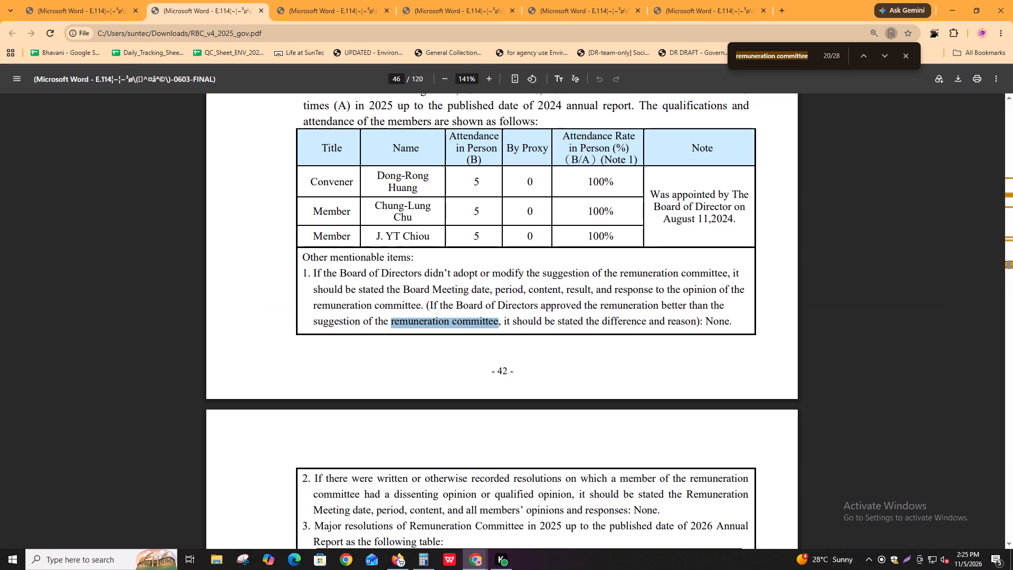
{"action": "key", "text": "Return"}
{"action": "key", "text": "Return"}
{"action": "key", "text": "Return"}
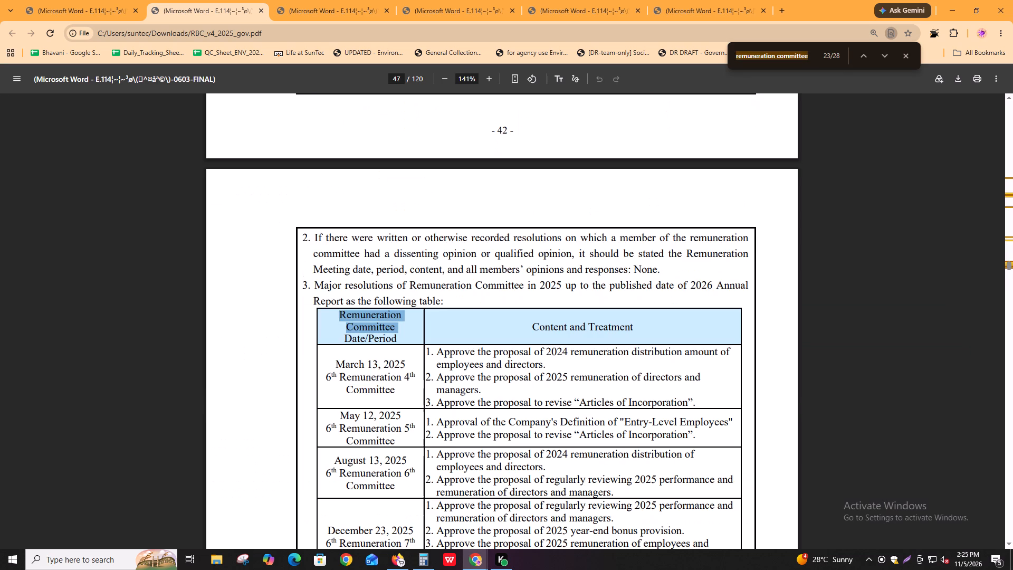
{"action": "key", "text": "Return"}
{"action": "key", "text": "Return"}
{"action": "key", "text": "Return"}
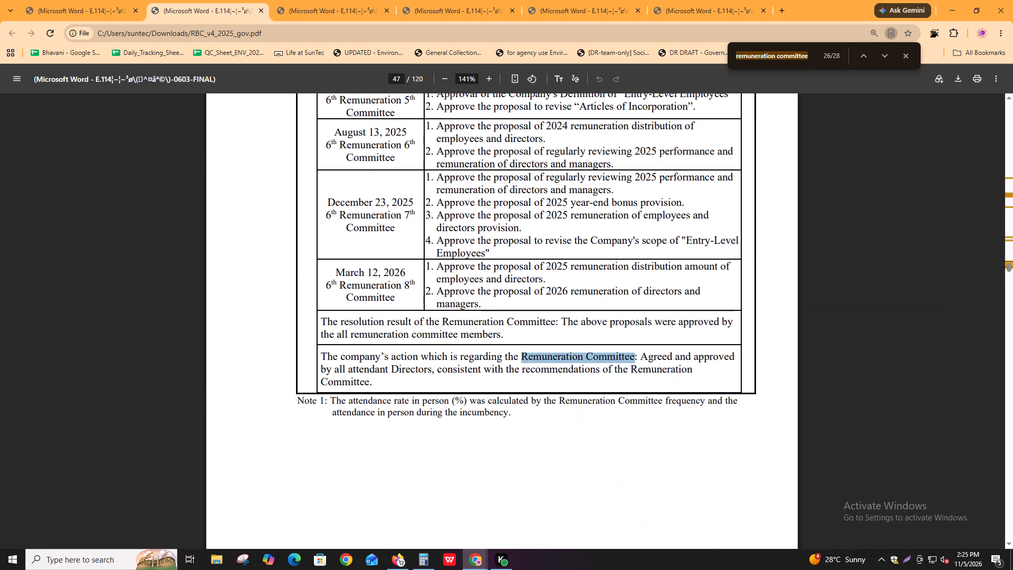
{"action": "key", "text": "Return"}
{"action": "key", "text": "Return"}
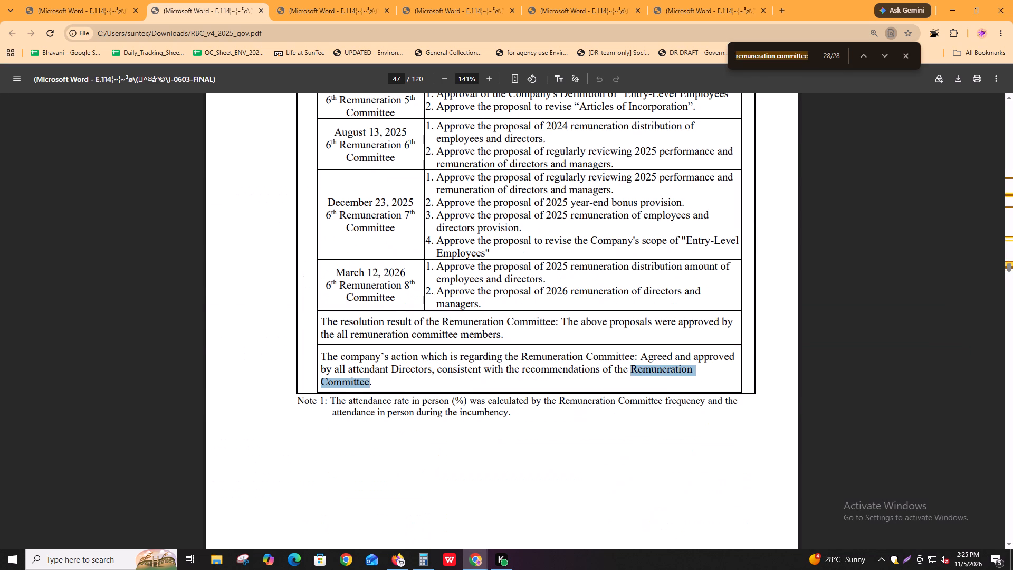
{"action": "key", "text": "Return"}
{"action": "key", "text": "Return"}
{"action": "key", "text": "Return"}
In Igloo, fill in Compensation_independence with the comment "(3/3)*100 = 100%", the value 100 and the unit %.
{"action": "key", "text": "alt+Tab"}
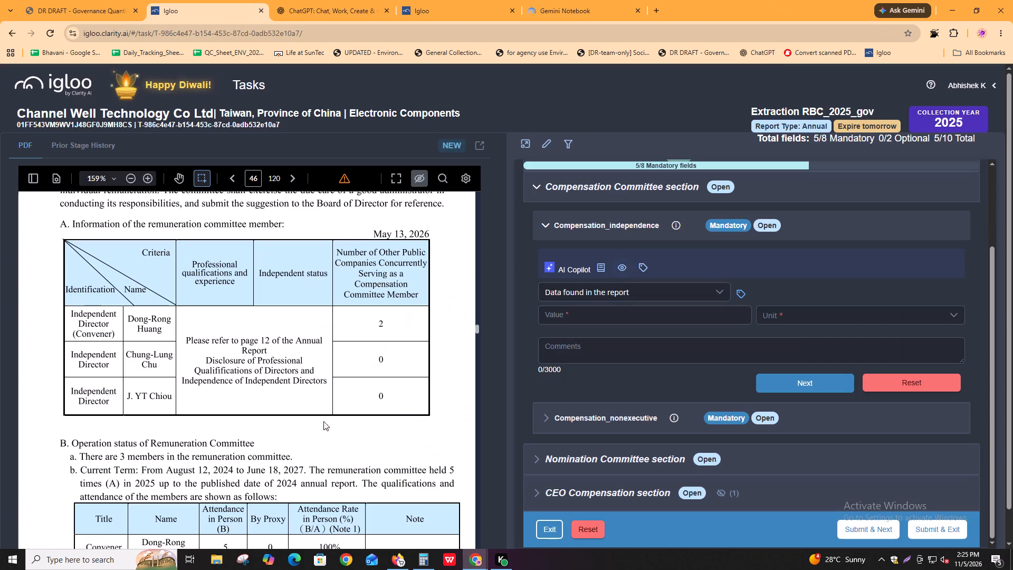
{"action": "scroll", "coordinate": [142, 366], "scroll_direction": "up", "scroll_amount": 2}
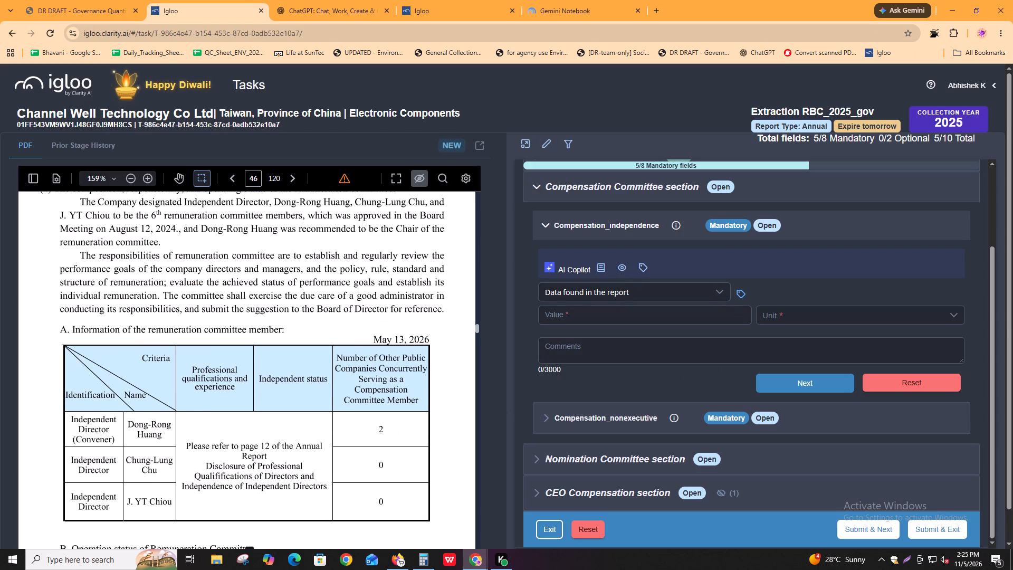
{"action": "left_click", "coordinate": [653, 353]}
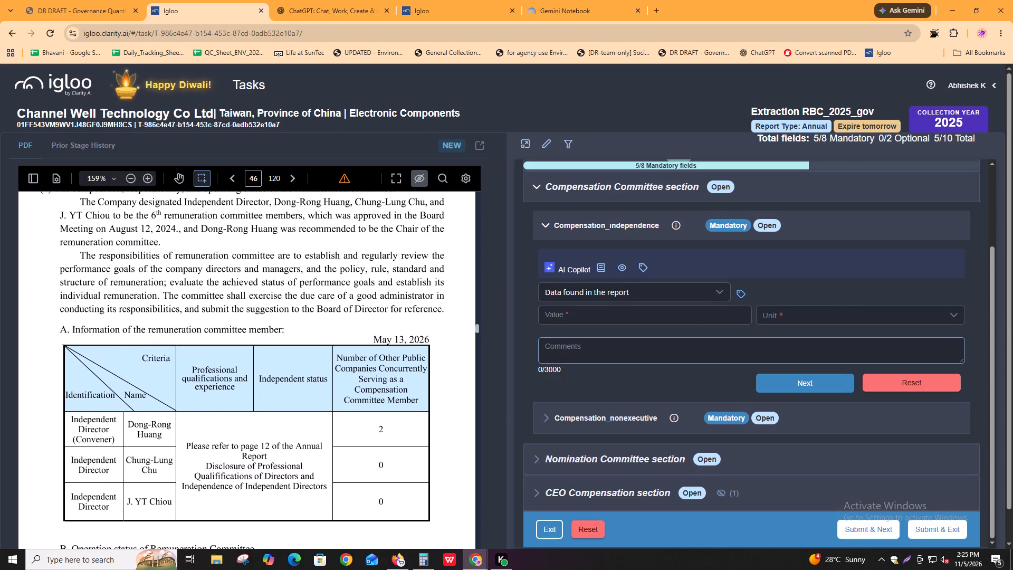
{"action": "type", "text": "(3/3)*100 ="}
{"action": "key", "text": "space"}
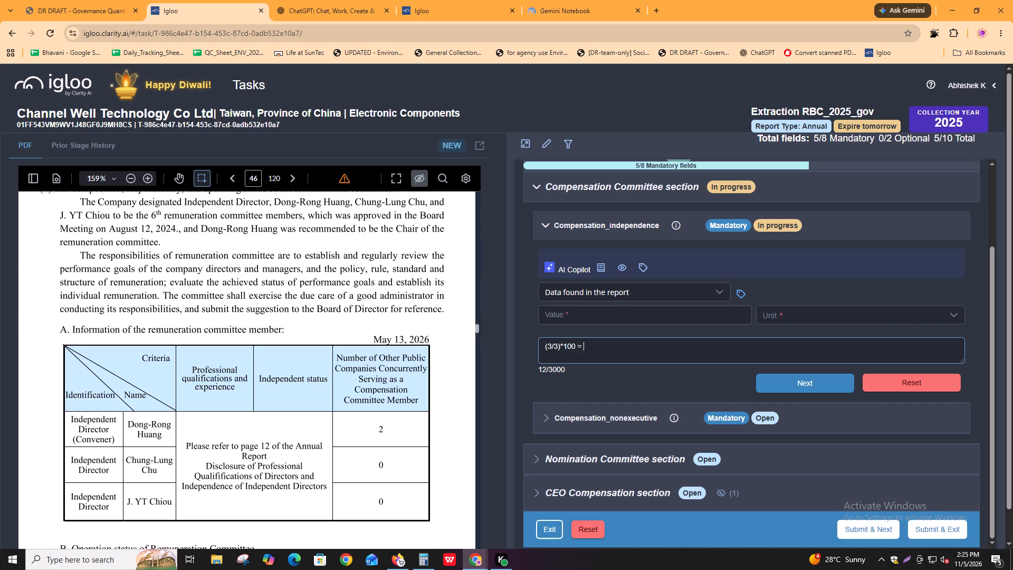
{"action": "left_click", "coordinate": [711, 358]}
{"action": "type", "text": "100%"}
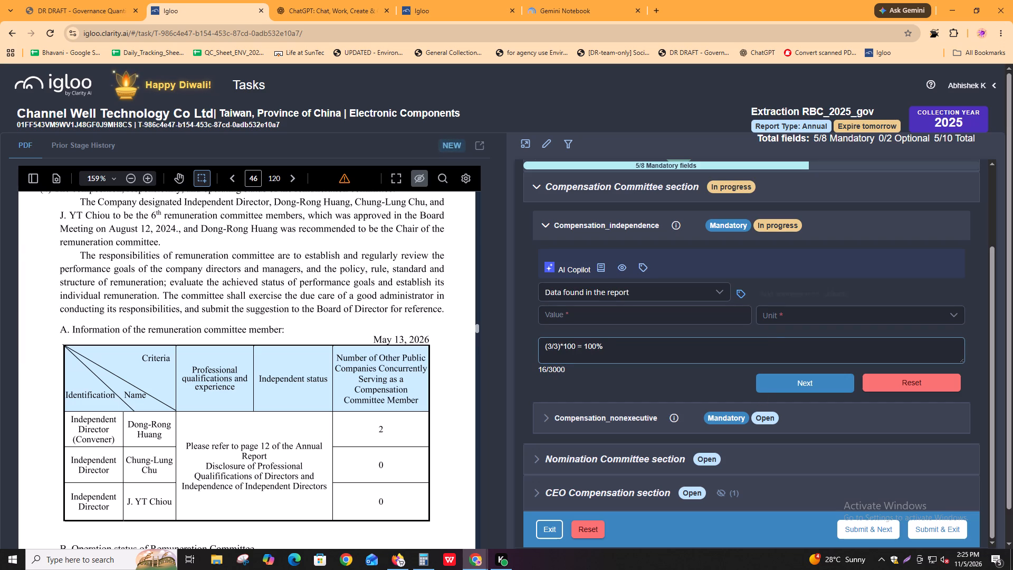
{"action": "left_click", "coordinate": [724, 308]}
{"action": "type", "text": "100"}
{"action": "key", "text": "Tab"}
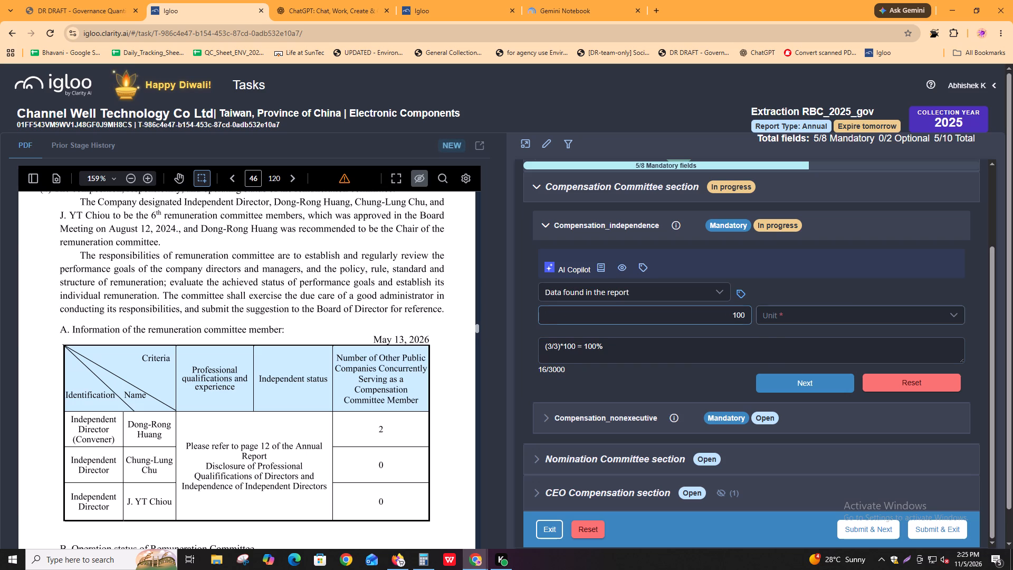
{"action": "key", "text": "Return"}
{"action": "key", "text": "Down"}
{"action": "key", "text": "Return"}
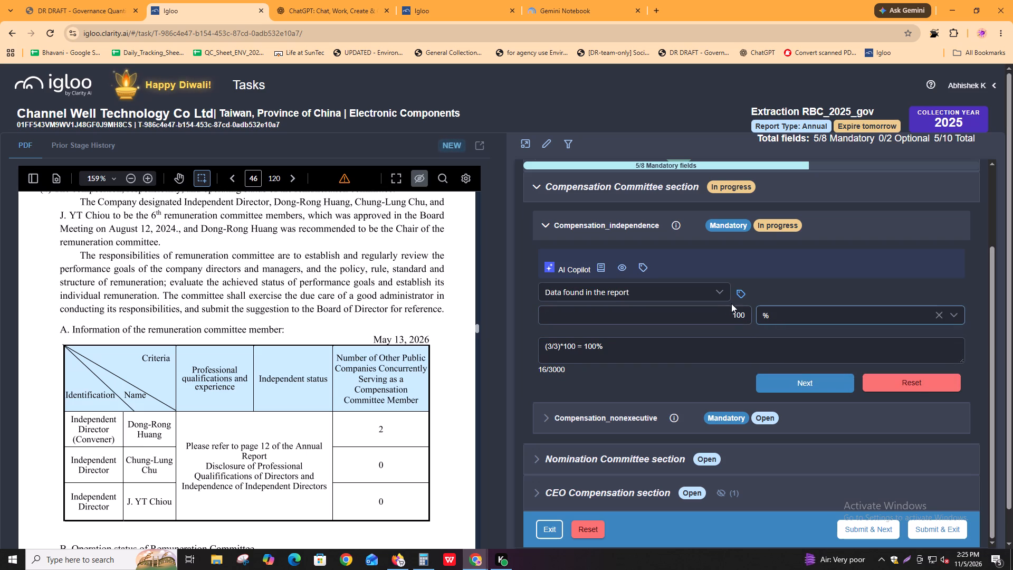
Tag the page 46 passage from heading (4) on the remuneration committee's composition through "remuneration committee members" for Compensation_independence.
{"action": "left_click", "coordinate": [740, 296]}
{"action": "scroll", "coordinate": [210, 334], "scroll_direction": "up", "scroll_amount": 1}
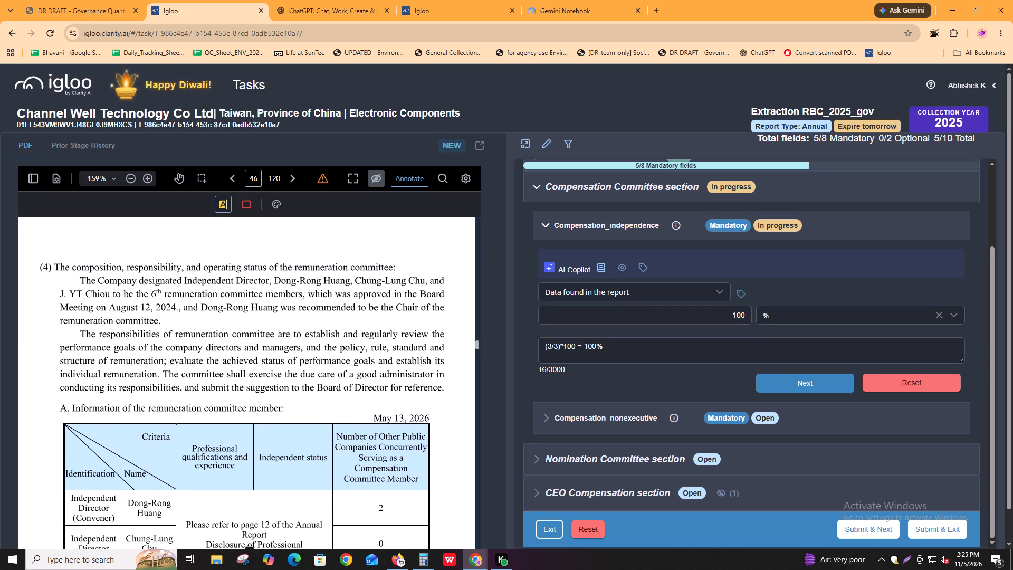
{"action": "left_click_drag", "start_coordinate": [31, 267], "coordinate": [202, 291]}
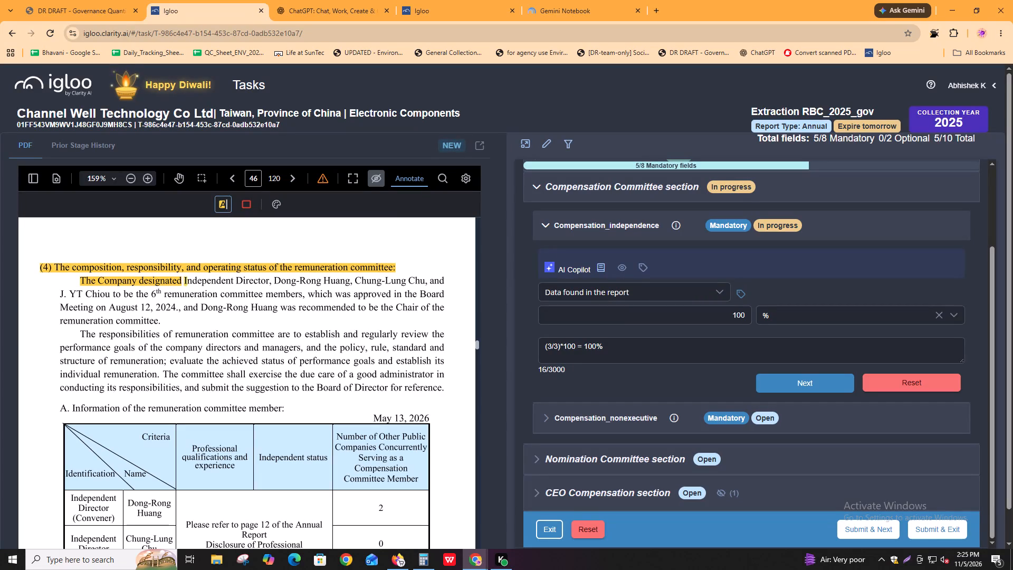
{"action": "left_click_drag", "start_coordinate": [202, 291], "coordinate": [162, 298]}
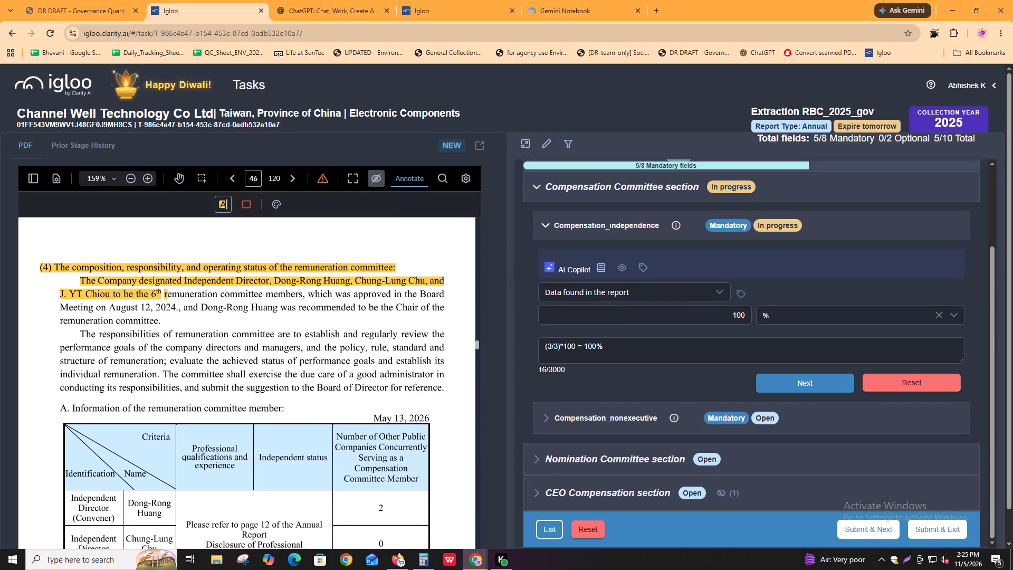
{"action": "left_click_drag", "start_coordinate": [162, 298], "coordinate": [288, 299]}
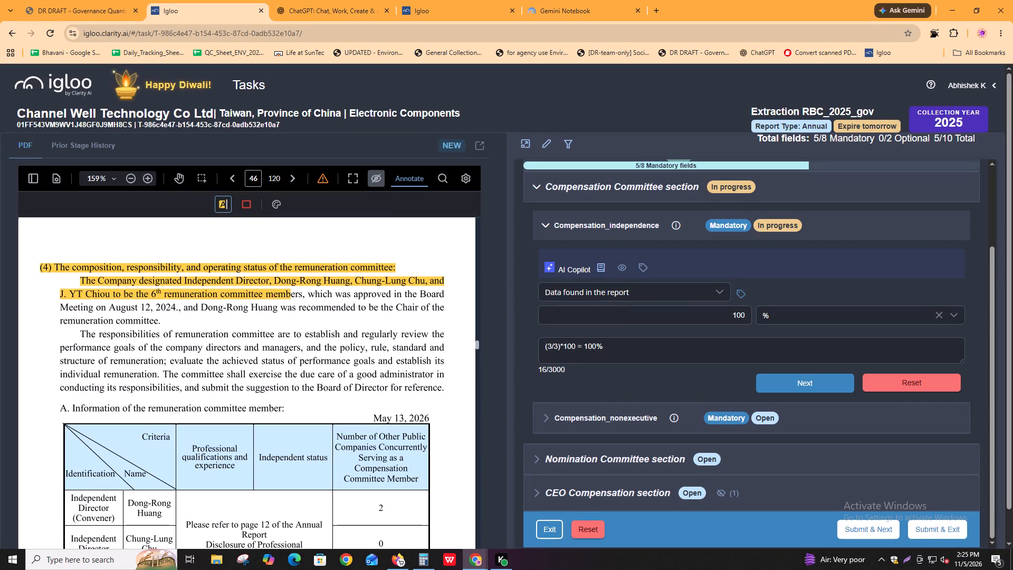
{"action": "left_click_drag", "start_coordinate": [288, 299], "coordinate": [299, 305]}
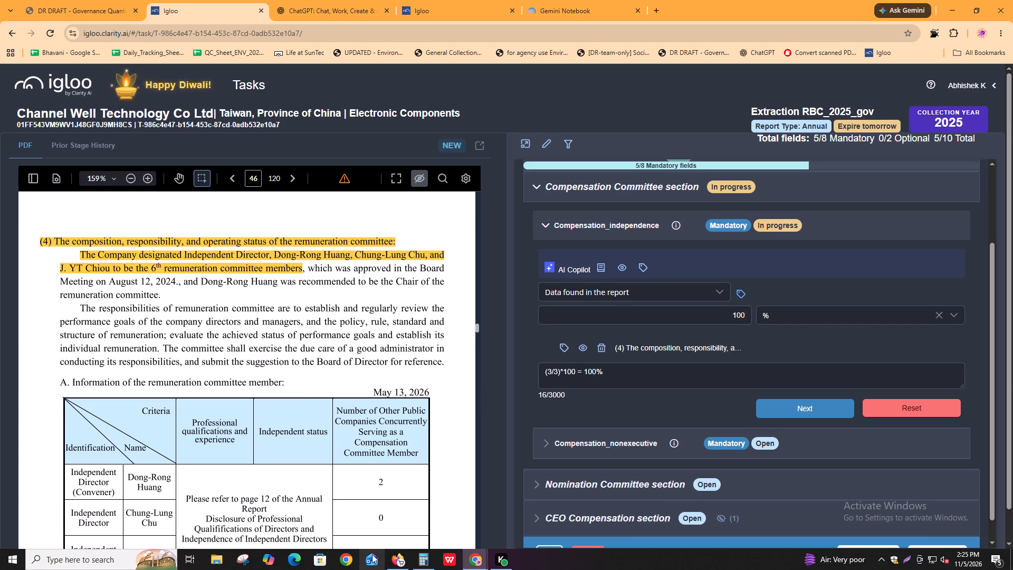
Tag "A. Information of the remuneration committee member" through the third member's name in the table for Compensation_independence.
{"action": "scroll", "coordinate": [294, 401], "scroll_direction": "down", "scroll_amount": 2}
{"action": "scroll", "coordinate": [294, 403], "scroll_direction": "up", "scroll_amount": 1}
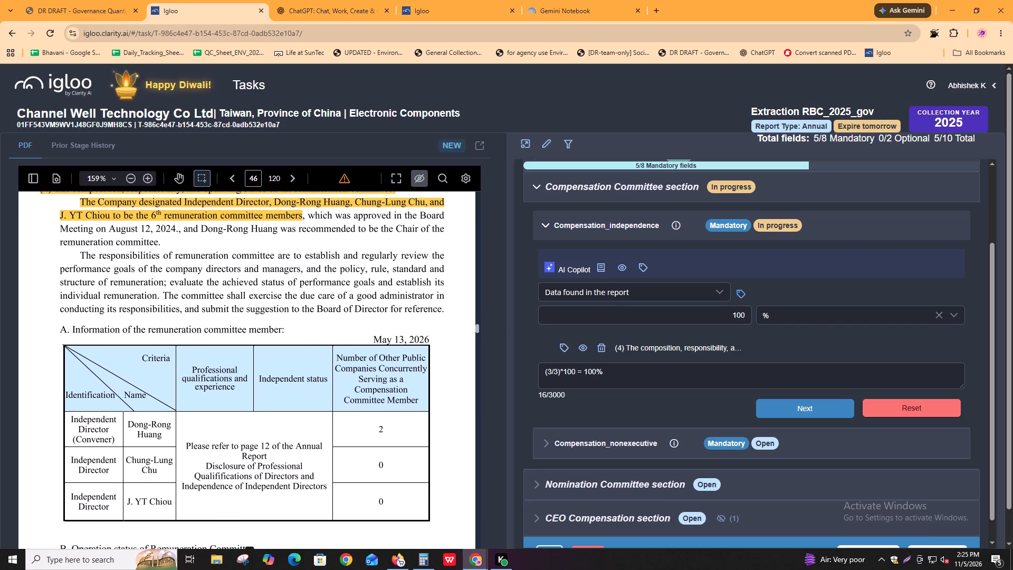
{"action": "left_click", "coordinate": [740, 288]}
{"action": "scroll", "coordinate": [78, 426], "scroll_direction": "down", "scroll_amount": 2}
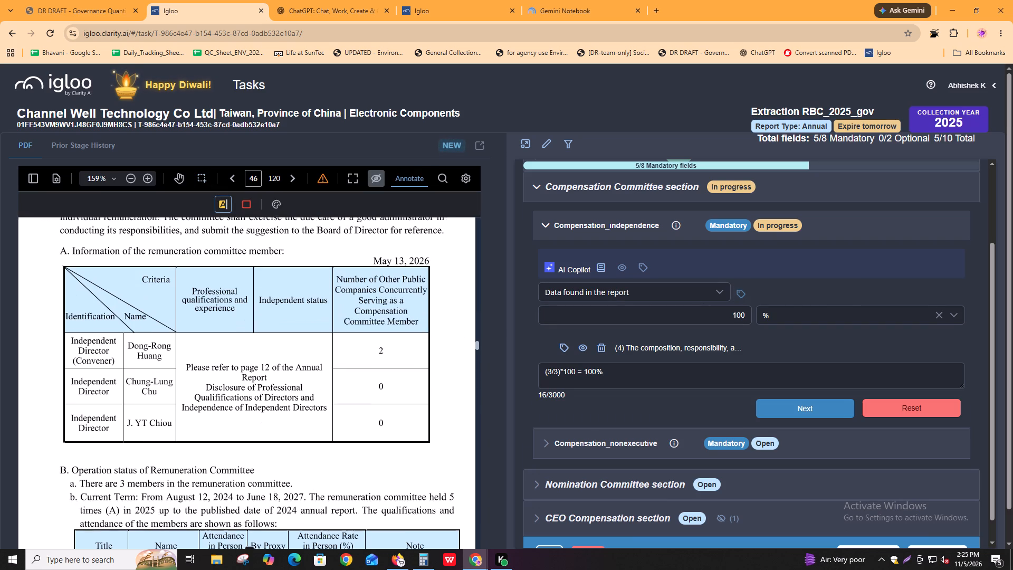
{"action": "left_click_drag", "start_coordinate": [57, 247], "coordinate": [138, 394]}
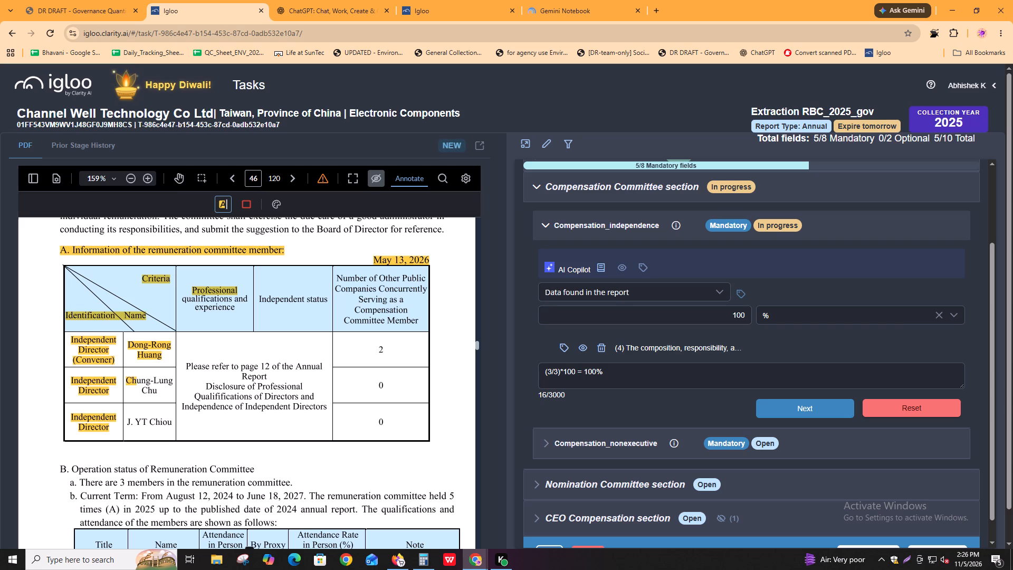
{"action": "left_click_drag", "start_coordinate": [138, 394], "coordinate": [169, 429]}
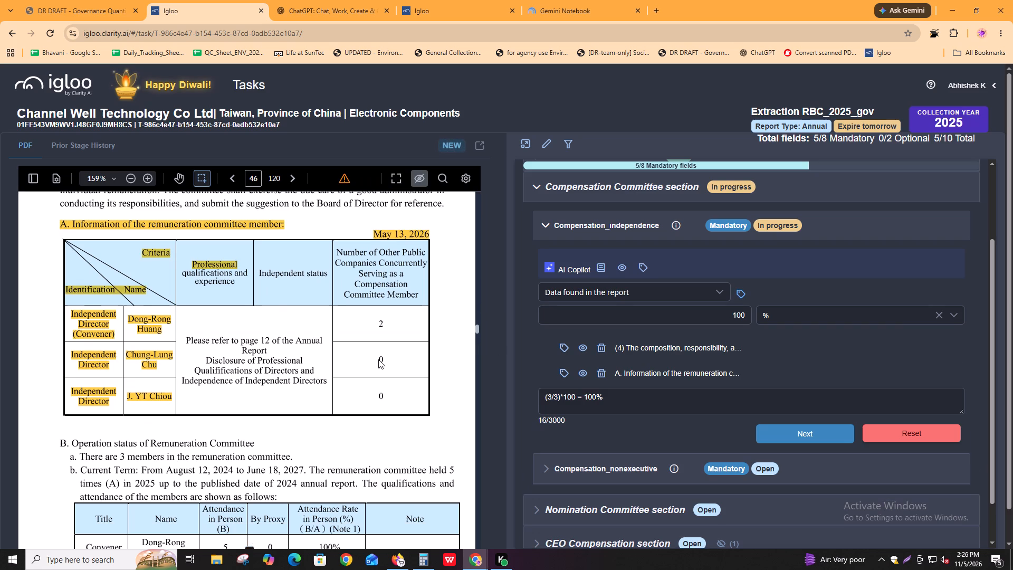
Tag "B. Operation status of Remuneration Committee" together with item a, "There are 3 members in the remuneration committee", for Compensation_independence.
{"action": "left_click", "coordinate": [742, 293]}
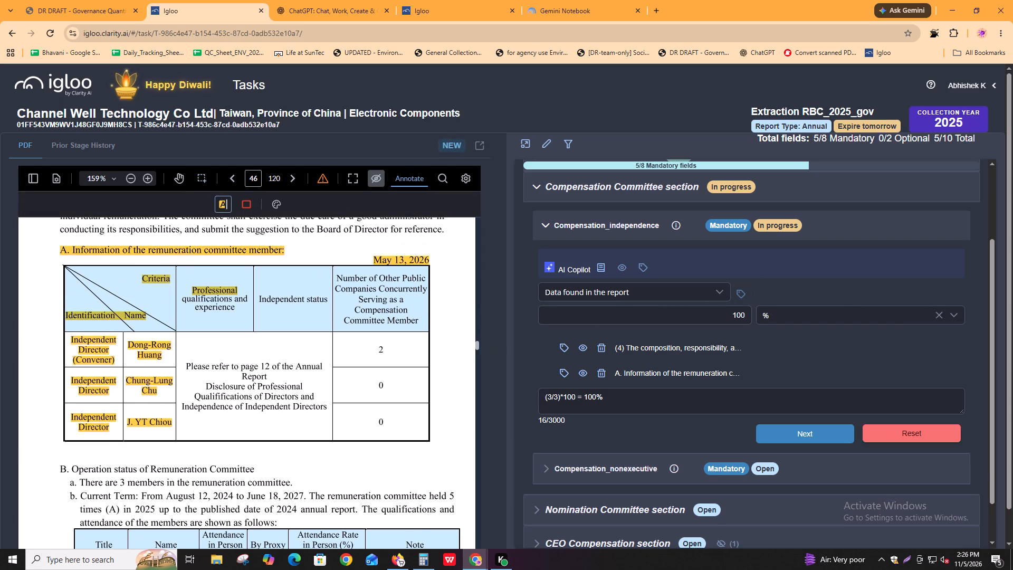
{"action": "left_click_drag", "start_coordinate": [56, 464], "coordinate": [295, 492]}
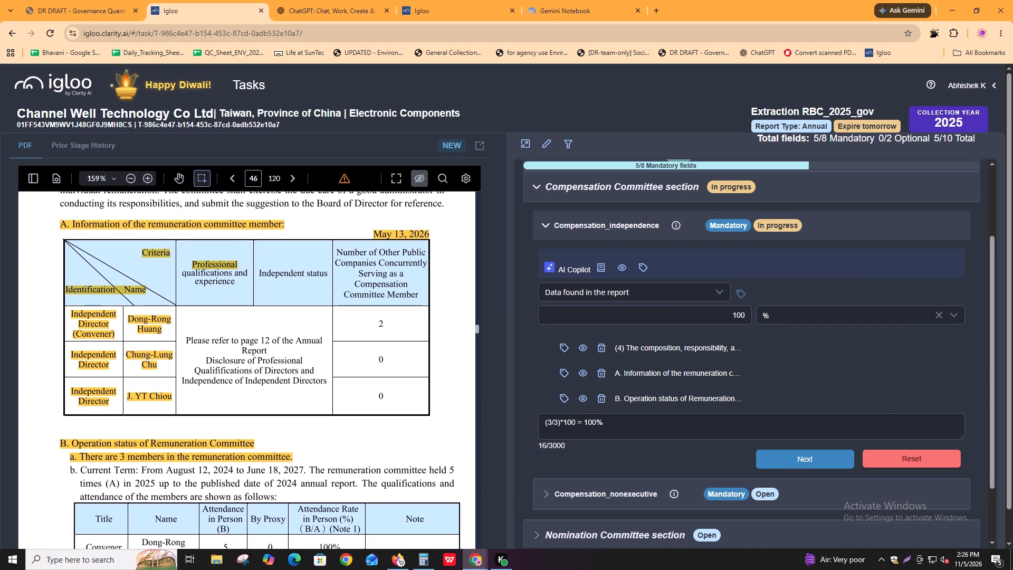
{"action": "scroll", "coordinate": [916, 404], "scroll_direction": "down", "scroll_amount": 1}
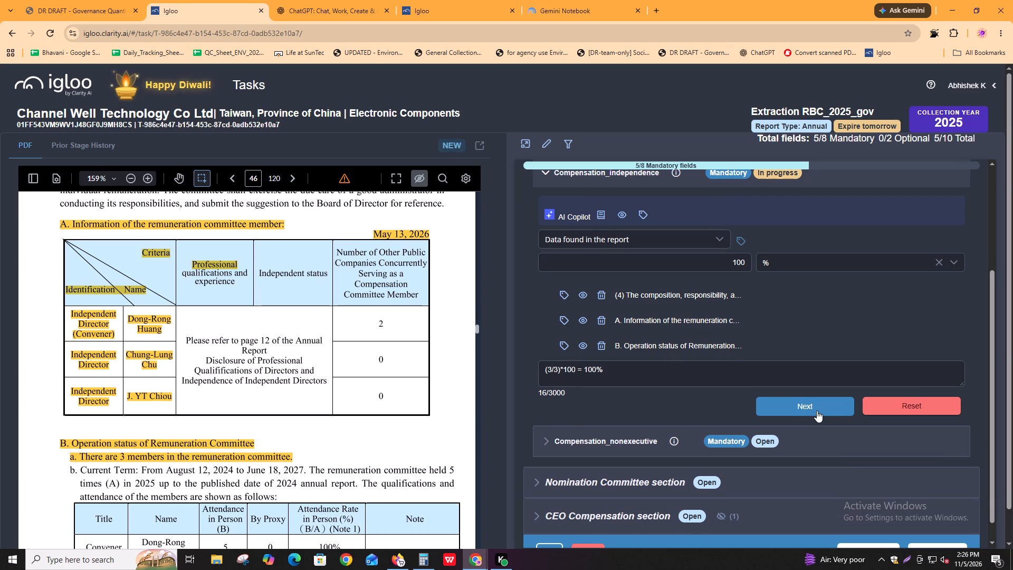
Complete the Compensation_independence entry and move on to Compensation_nonexecutive.
{"action": "left_click", "coordinate": [817, 411]}
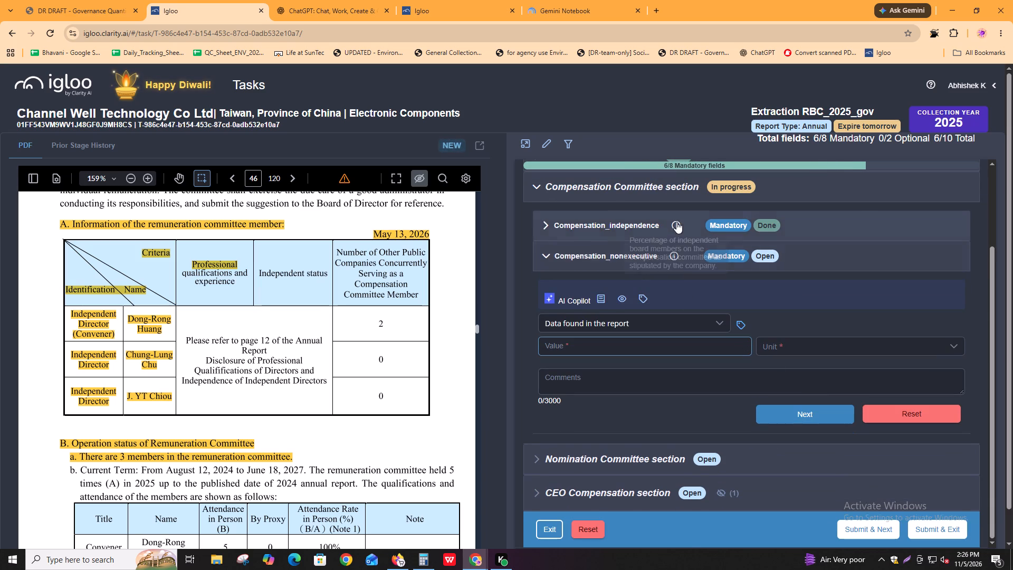
Fill in Compensation_nonexecutive with the comment "(3/3)*100 = 100%", the value 100 and the unit %.
{"action": "left_click", "coordinate": [676, 222]}
{"action": "left_click", "coordinate": [663, 436], "text": "alt"}
{"action": "scroll", "coordinate": [663, 436], "scroll_direction": "down", "scroll_amount": 4}
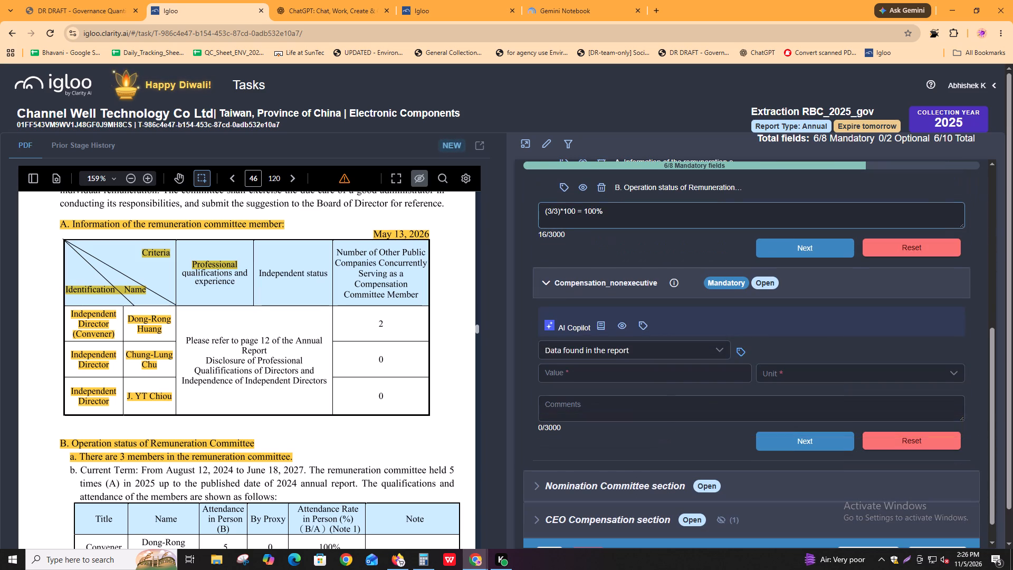
{"action": "left_click", "coordinate": [664, 401]}
{"action": "key", "text": "ctrl+v"}
{"action": "left_click", "coordinate": [682, 382]}
{"action": "type", "text": "100"}
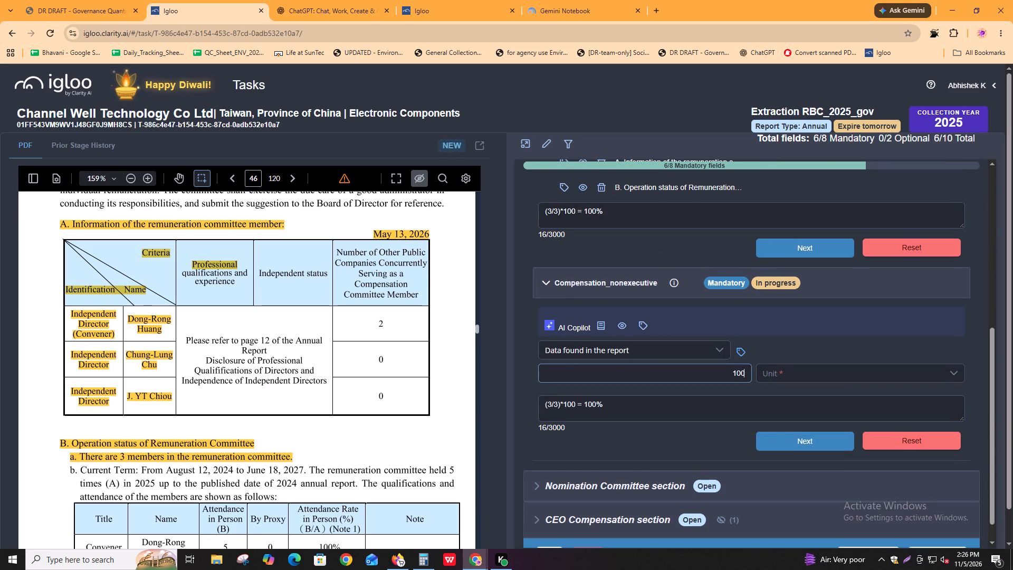
{"action": "key", "text": "Tab"}
{"action": "key", "text": "Return"}
{"action": "key", "text": "Down"}
{"action": "key", "text": "Return"}
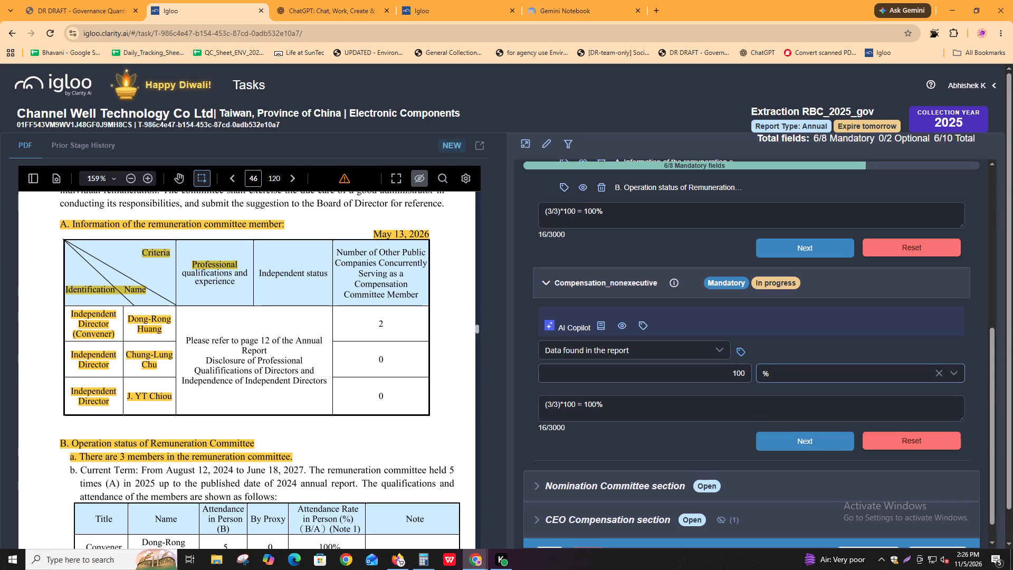
Tag the page 46 passage from heading (4) through "remuneration committee members" for Compensation_nonexecutive.
{"action": "left_click", "coordinate": [748, 344]}
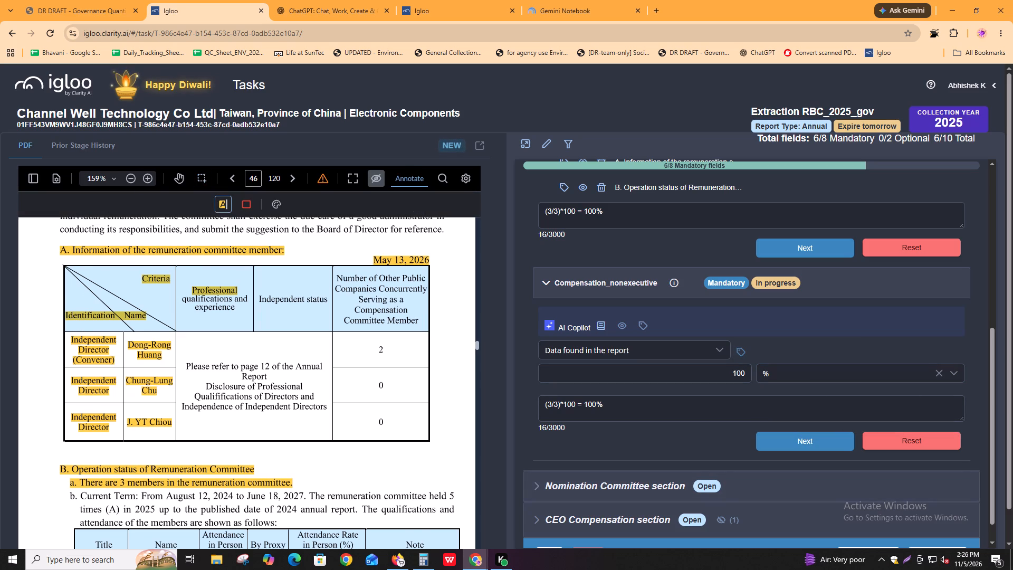
{"action": "scroll", "coordinate": [243, 301], "scroll_direction": "up", "scroll_amount": 4}
{"action": "left_click_drag", "start_coordinate": [35, 317], "coordinate": [270, 349]}
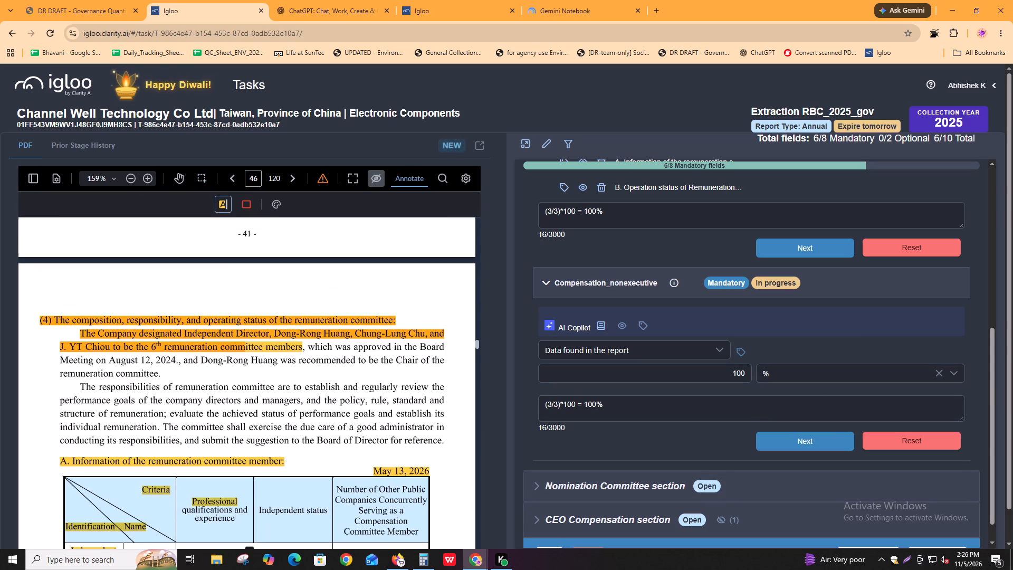
{"action": "left_click_drag", "start_coordinate": [270, 349], "coordinate": [299, 353]}
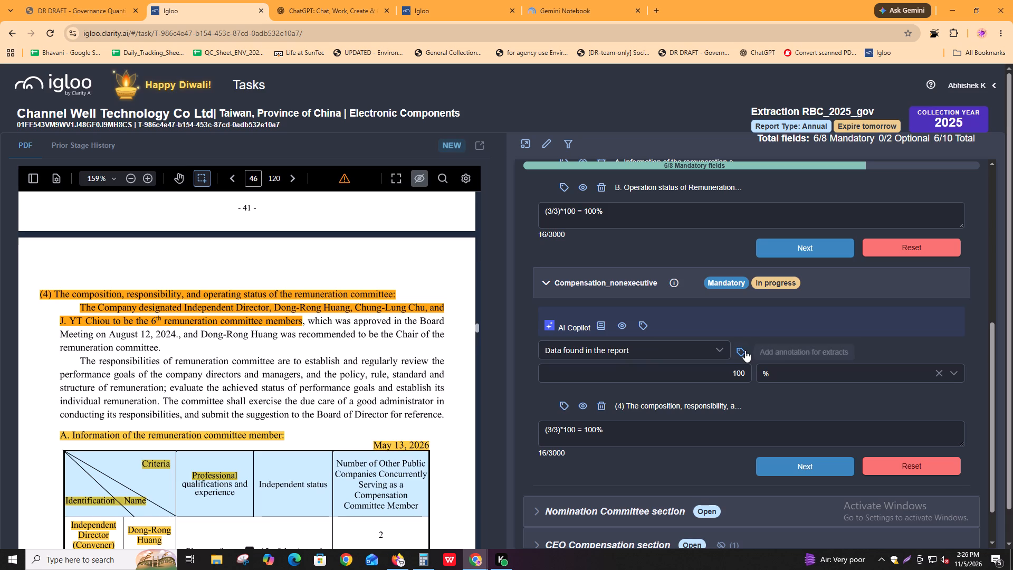
Tag "A. Information of the remuneration committee member" through the third member's name in the table for Compensation_nonexecutive.
{"action": "left_click", "coordinate": [745, 350]}
{"action": "scroll", "coordinate": [104, 361], "scroll_direction": "down", "scroll_amount": 2}
{"action": "left_click_drag", "start_coordinate": [56, 350], "coordinate": [151, 508]}
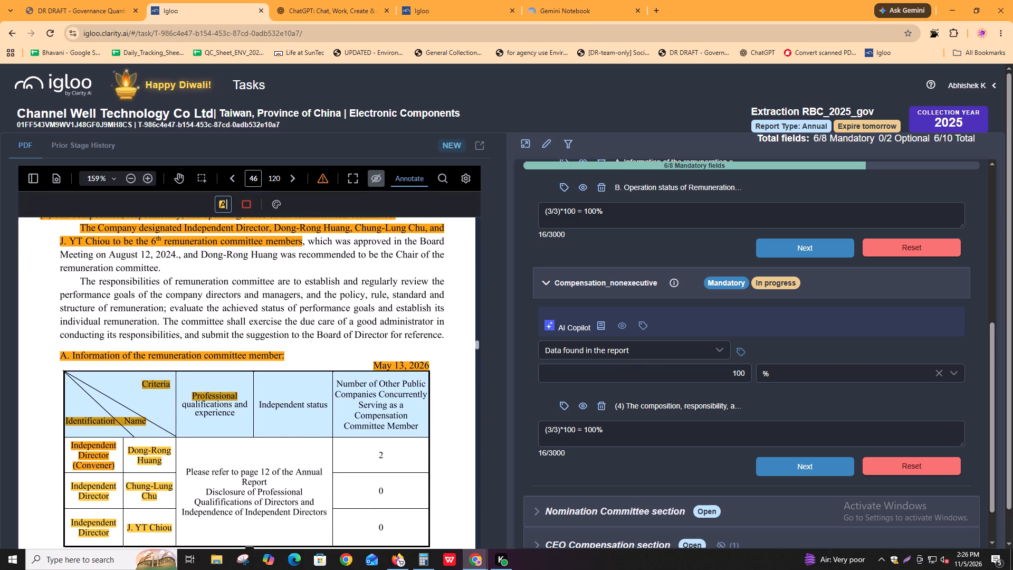
{"action": "left_click_drag", "start_coordinate": [151, 508], "coordinate": [169, 536]}
Tag "B. Operation status of Remuneration Committee" together with item a for Compensation_nonexecutive, and complete that entry.
{"action": "scroll", "coordinate": [825, 435], "scroll_direction": "down", "scroll_amount": 3}
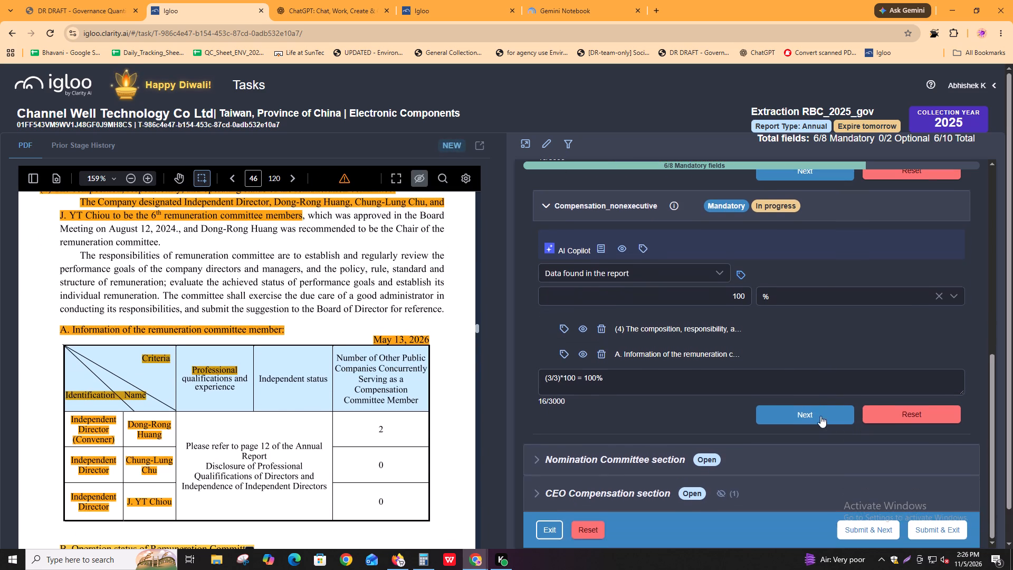
{"action": "left_click", "coordinate": [749, 270]}
{"action": "scroll", "coordinate": [303, 404], "scroll_direction": "down", "scroll_amount": 3}
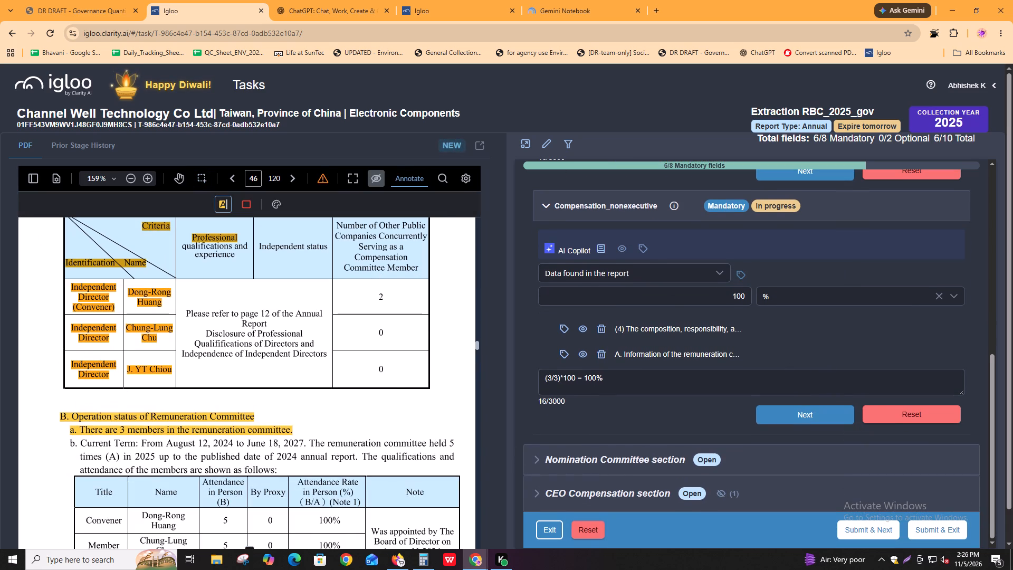
{"action": "left_click_drag", "start_coordinate": [55, 414], "coordinate": [294, 432]}
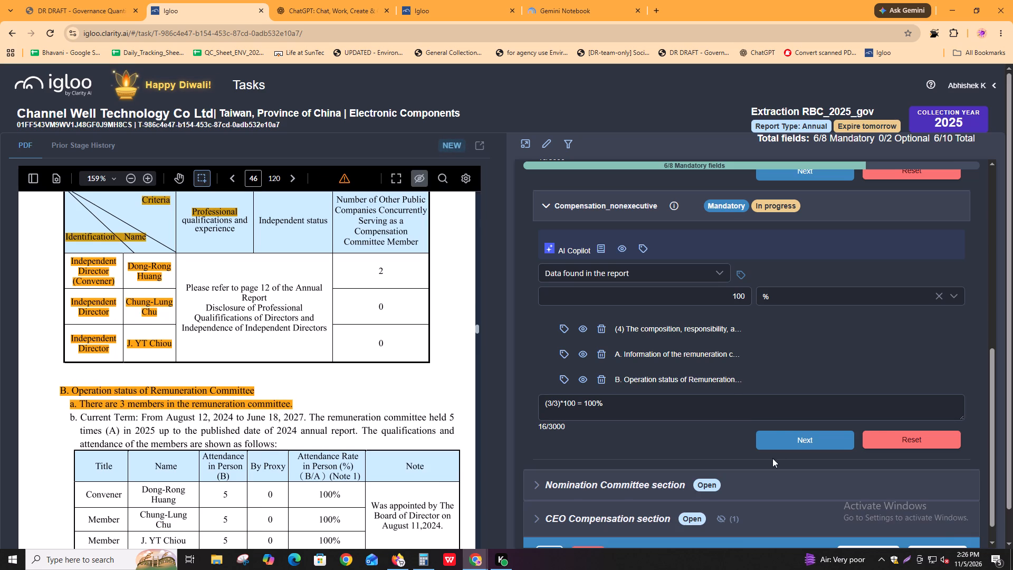
{"action": "left_click", "coordinate": [796, 443]}
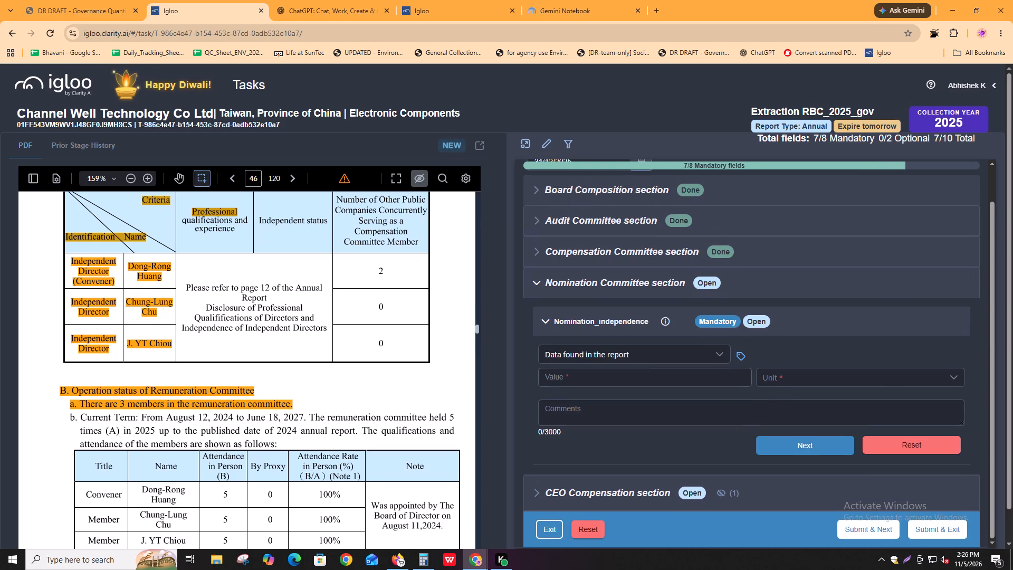
Switch to the annual report PDF and search it for "nomination".
{"action": "key", "text": "alt+Tab"}
{"action": "key", "text": "ctrl+f"}
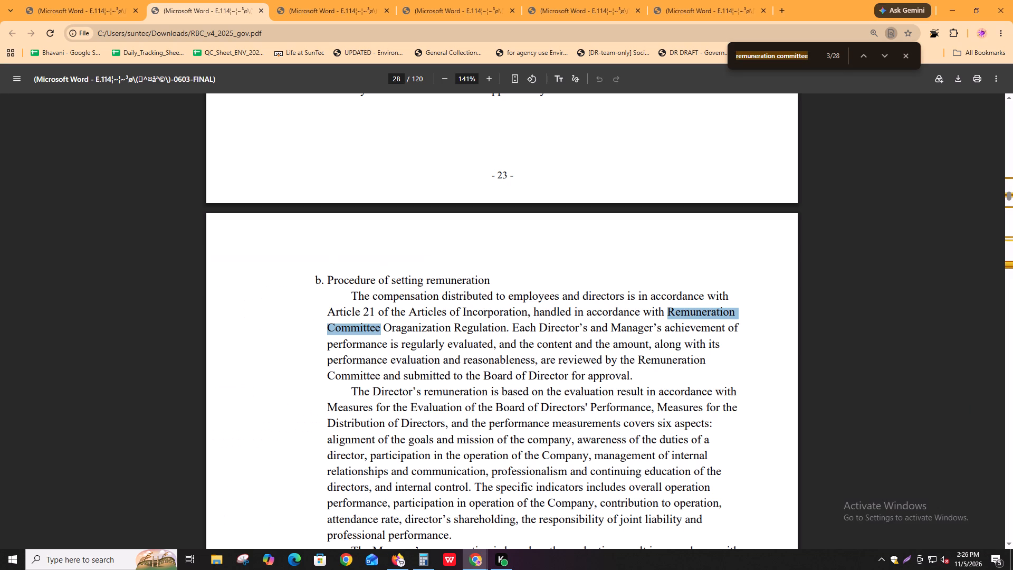
{"action": "key", "text": "Return"}
{"action": "key", "text": "Return"}
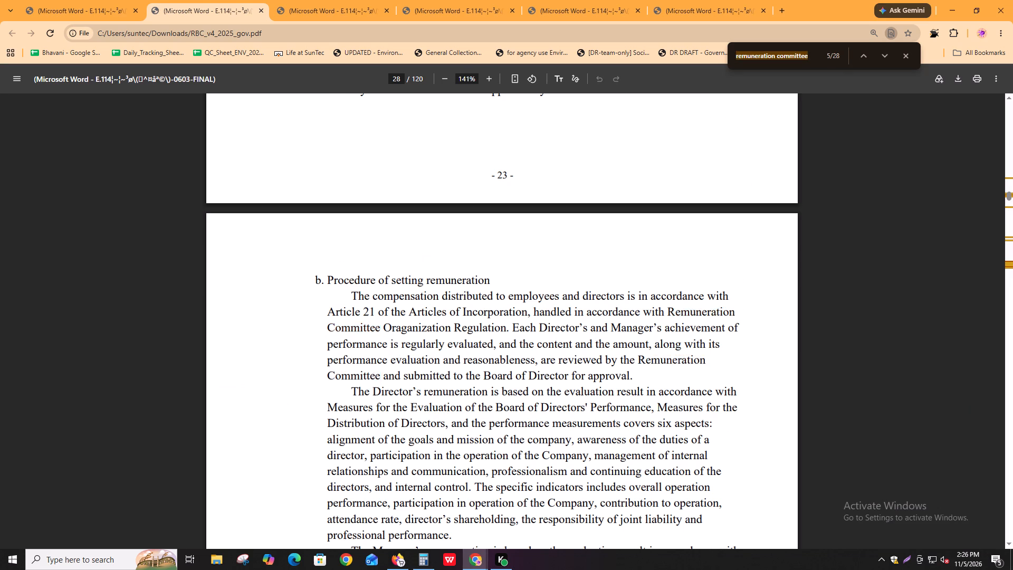
{"action": "type", "text": "nomination"}
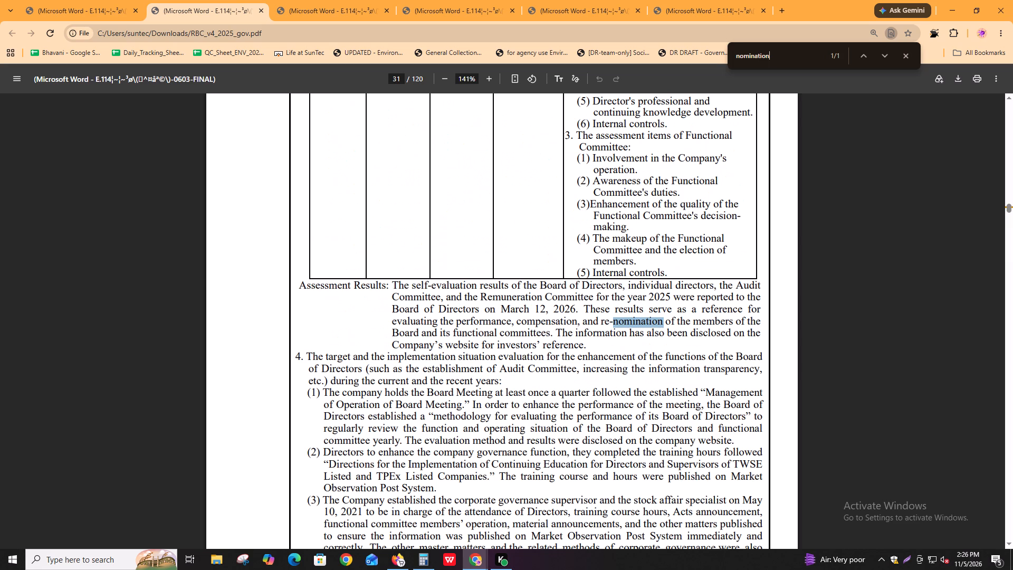
{"action": "key", "text": "Return"}
{"action": "key", "text": "Return"}
{"action": "key", "text": "Return"}
{"action": "key", "text": "Return"}
Search the annual report for "appoint" and review its occurrences for any committee with a nomination role.
{"action": "key", "text": "ctrl+f"}
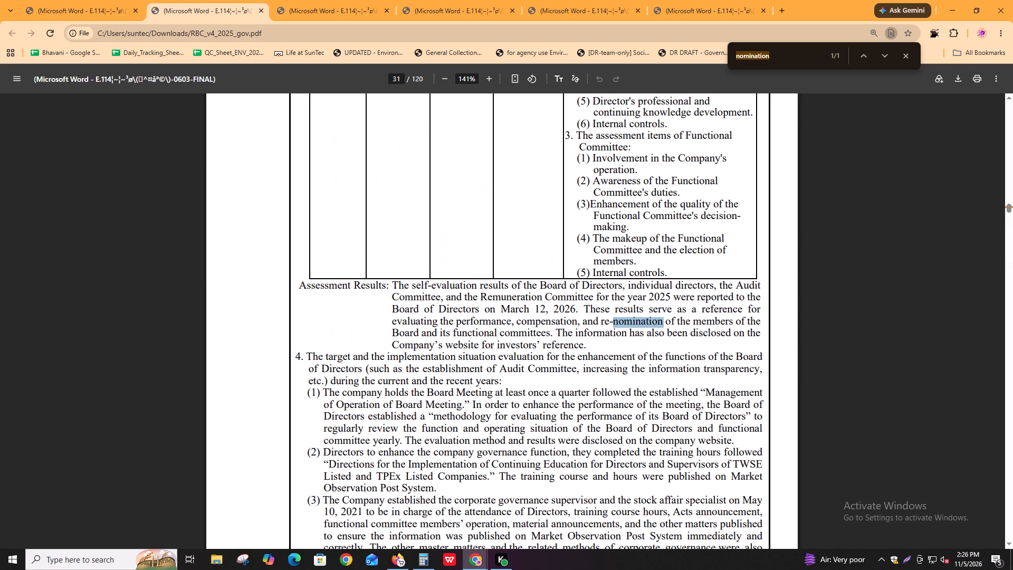
{"action": "type", "text": "appoint"}
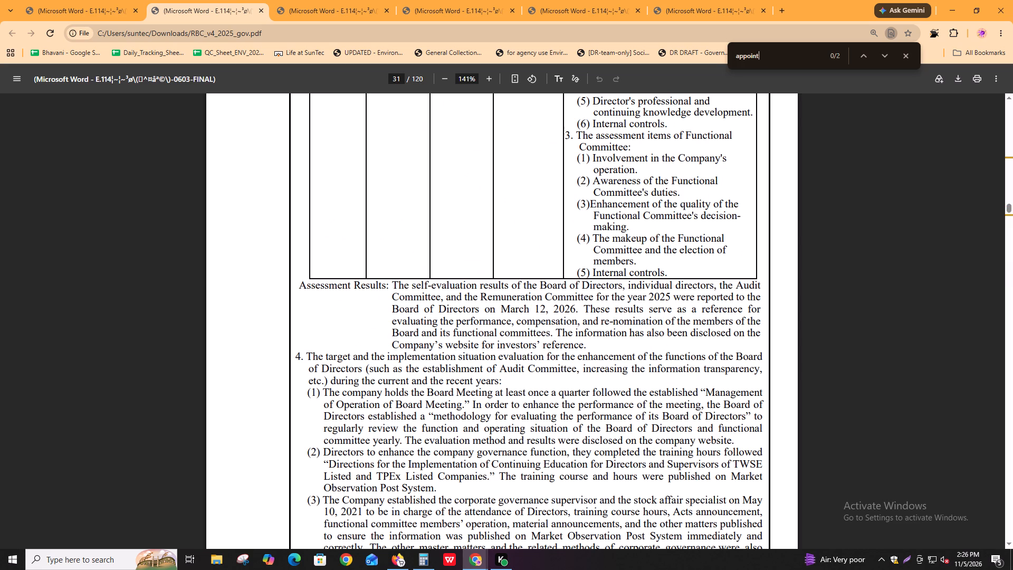
{"action": "key", "text": "Return"}
{"action": "key", "text": "Return"}
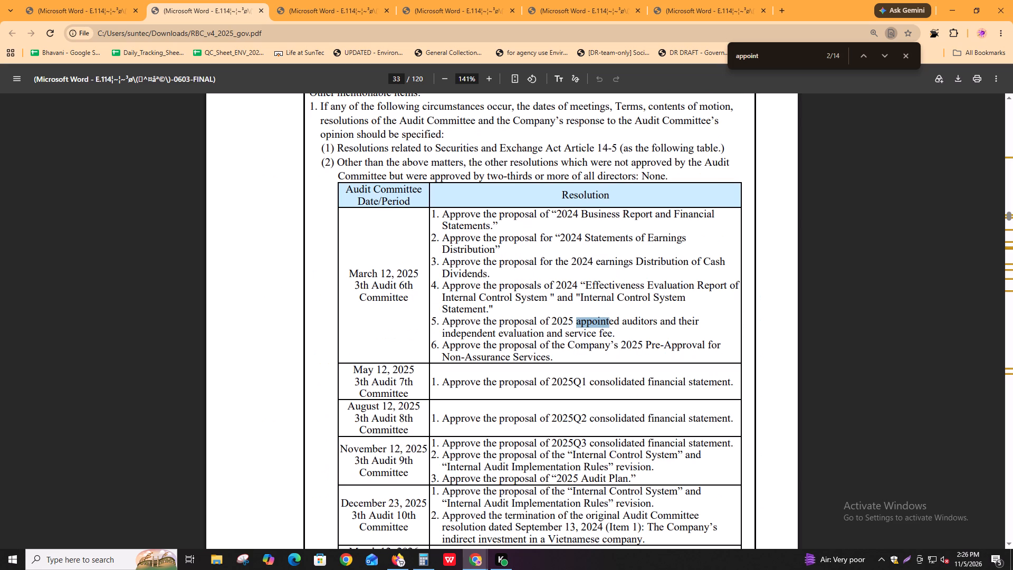
{"action": "key", "text": "shift+Return"}
{"action": "key", "text": "Return"}
{"action": "key", "text": "Return"}
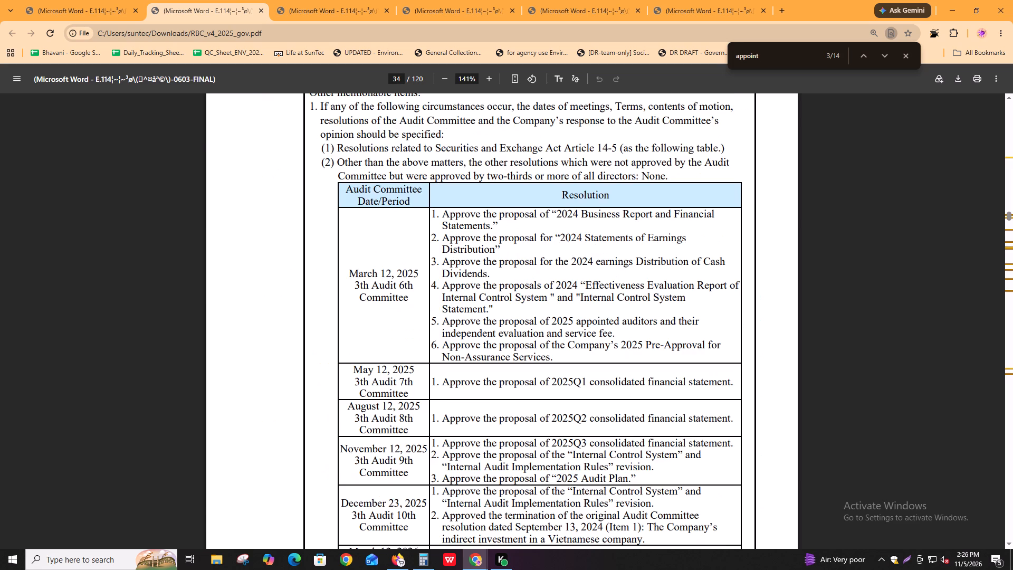
{"action": "key", "text": "Return"}
{"action": "key", "text": "Return"}
{"action": "key", "text": "Return"}
{"action": "key", "text": "Return"}
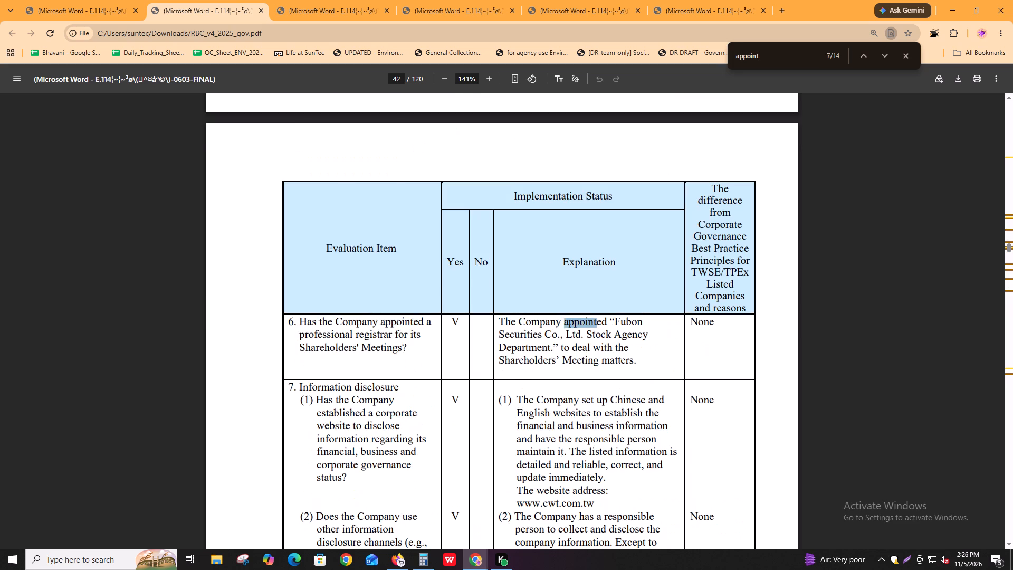
{"action": "key", "text": "Return"}
{"action": "key", "text": "Return"}
{"action": "key", "text": "Return"}
{"action": "key", "text": "shift+Return"}
{"action": "key", "text": "Return"}
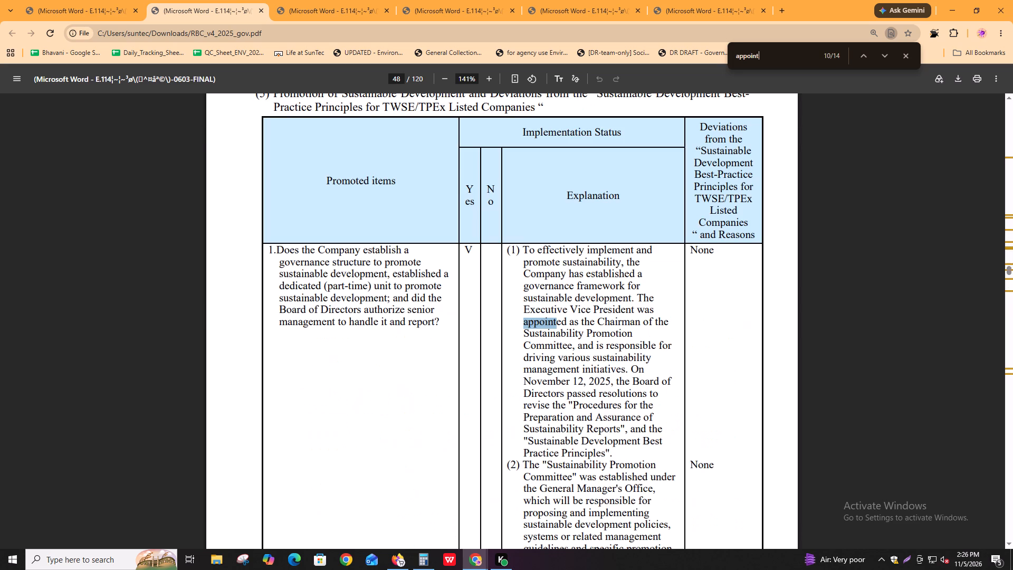
{"action": "key", "text": "Return"}
{"action": "key", "text": "Return"}
{"action": "key", "text": "Return"}
{"action": "key", "text": "Return"}
{"action": "key", "text": "Return"}
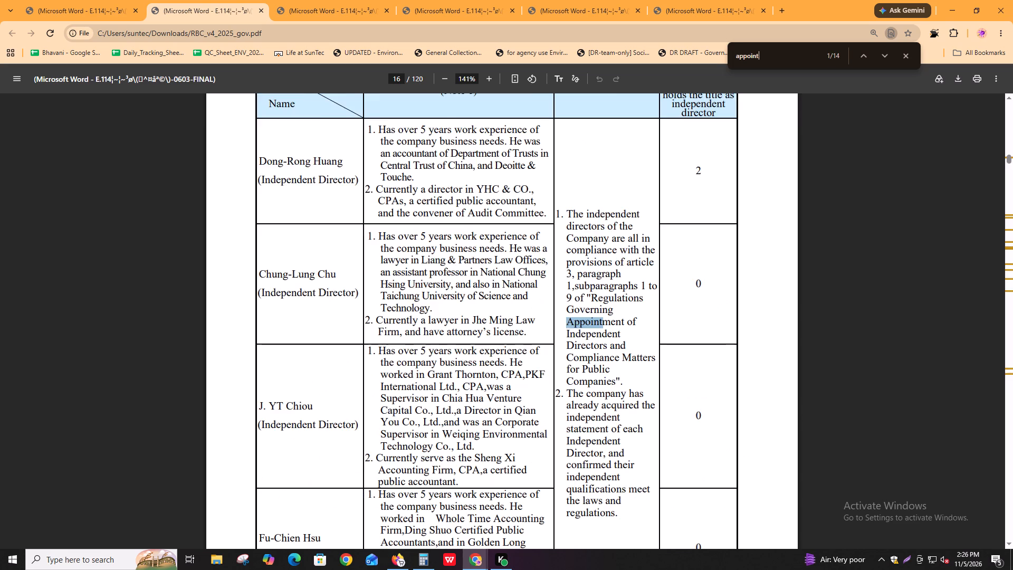
{"action": "key", "text": "Return"}
{"action": "key", "text": "ctrl+f"}
{"action": "key", "text": "ctrl+f"}
Return to Igloo and look through the report from page 46 to page 48 for nomination committee information.
{"action": "key", "text": "alt+Tab"}
{"action": "scroll", "coordinate": [340, 460], "scroll_direction": "down", "scroll_amount": 2}
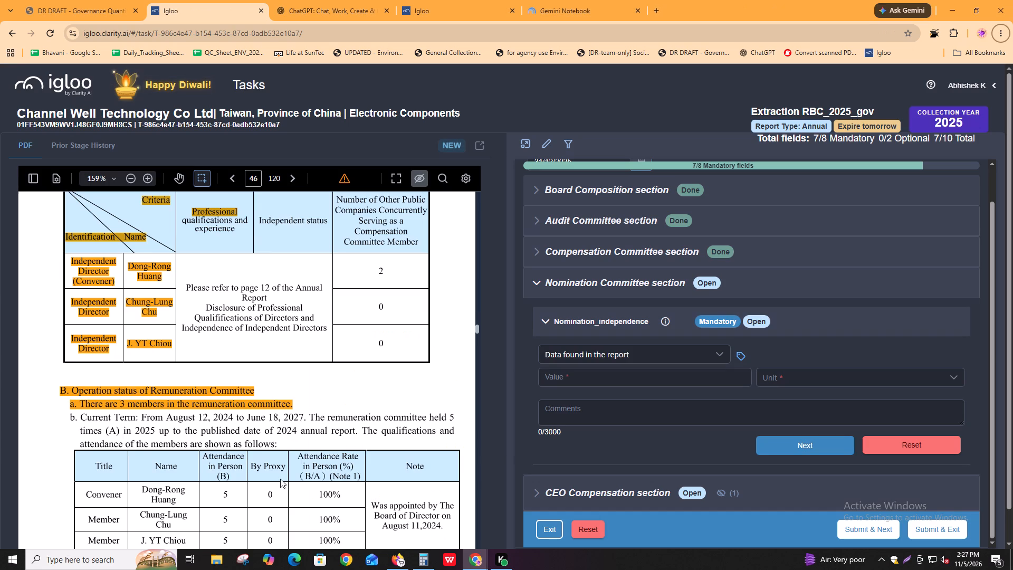
{"action": "scroll", "coordinate": [280, 479], "scroll_direction": "down", "scroll_amount": 2}
{"action": "scroll", "coordinate": [127, 432], "scroll_direction": "down", "scroll_amount": 9}
{"action": "scroll", "coordinate": [203, 442], "scroll_direction": "down", "scroll_amount": 5}
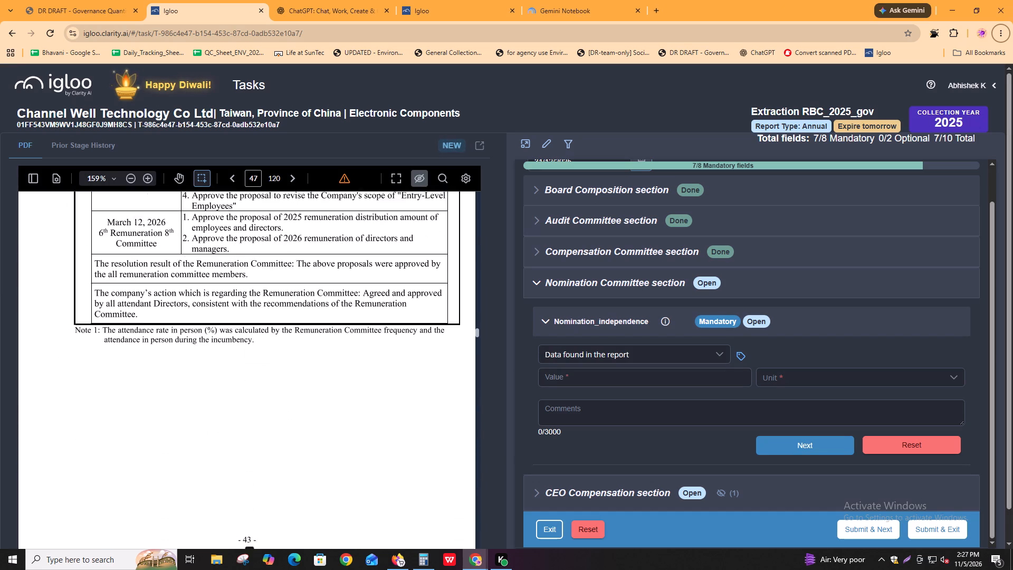
{"action": "scroll", "coordinate": [203, 442], "scroll_direction": "down", "scroll_amount": 11}
{"action": "key", "text": "ctrl+f"}
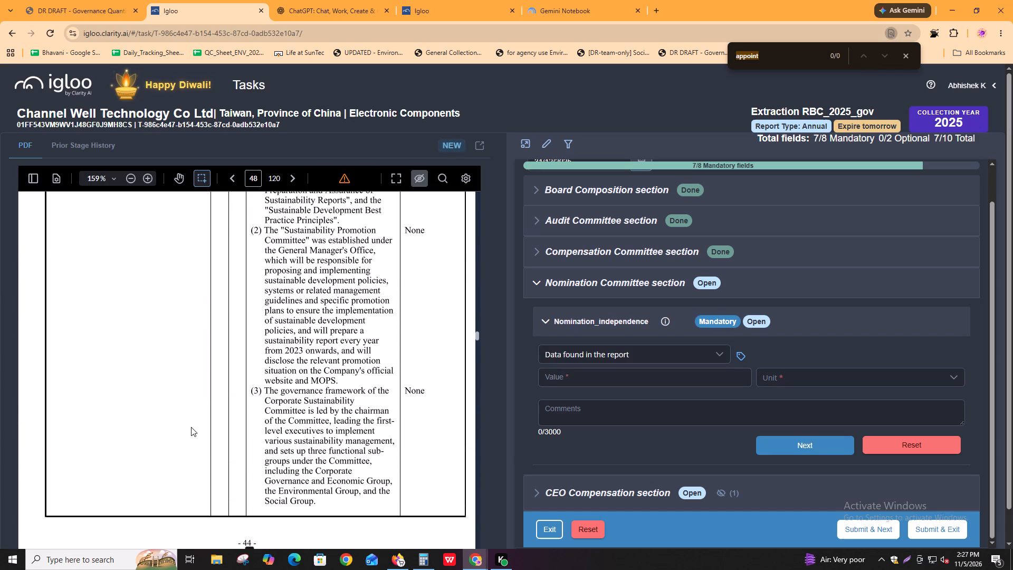
{"action": "left_click", "coordinate": [905, 54]}
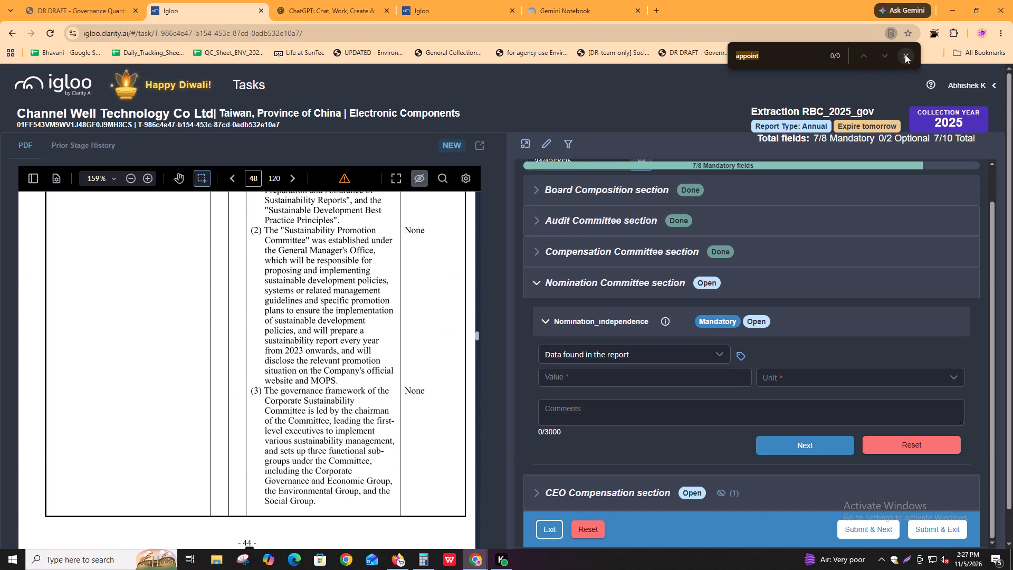
Switch back to the annual report PDF and search it for "nominat".
{"action": "key", "text": "alt+Tab"}
{"action": "key", "text": "ctrl+f"}
{"action": "type", "text": "nominat"}
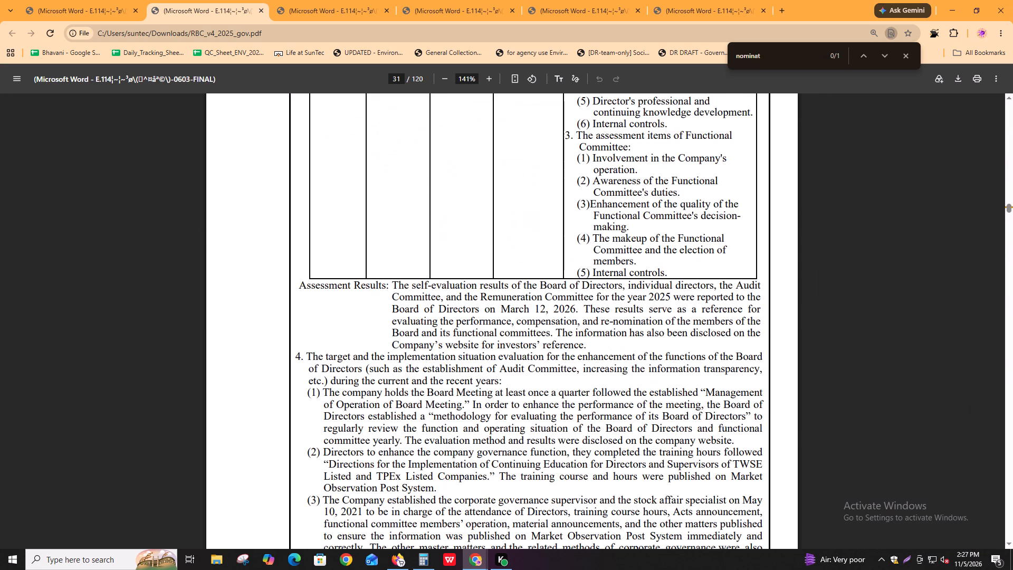
{"action": "key", "text": "Return"}
{"action": "key", "text": "Return"}
{"action": "key", "text": "Return"}
{"action": "key", "text": "Return"}
{"action": "key", "text": "Return"}
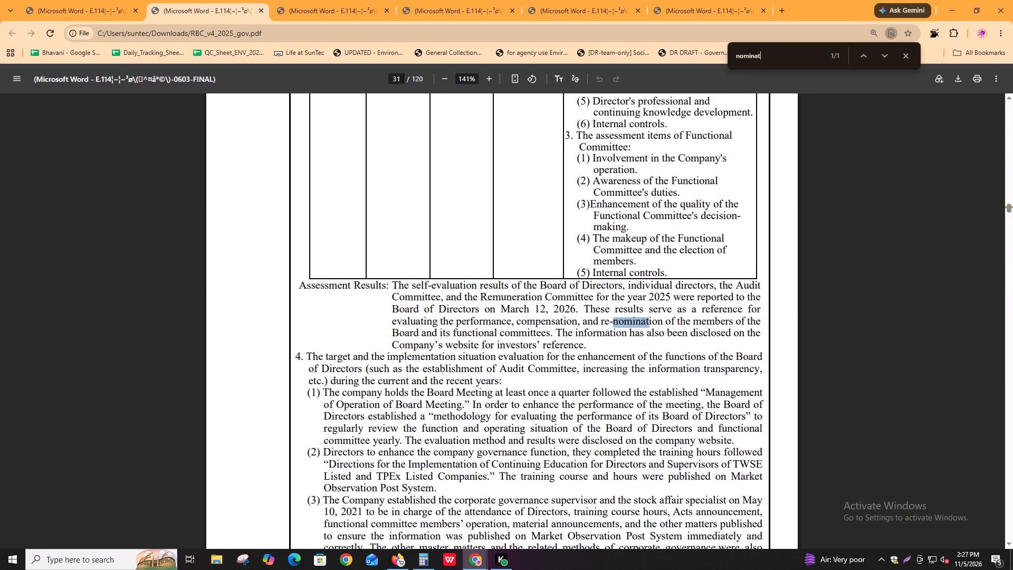
{"action": "key", "text": "Return"}
{"action": "key", "text": "Return"}
{"action": "key", "text": "Return"}
{"action": "key", "text": "Return"}
In Igloo, set Nomination_independence to "Data not found" with the reason "Data not found in reports".
{"action": "key", "text": "alt+Tab"}
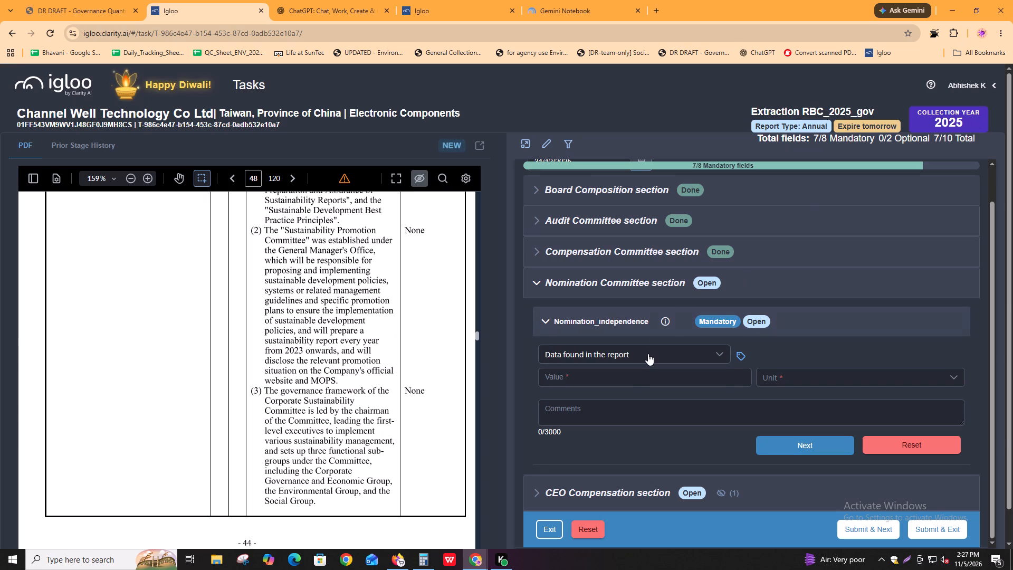
{"action": "left_click", "coordinate": [648, 354]}
{"action": "left_click", "coordinate": [630, 391]}
{"action": "left_click", "coordinate": [805, 403]}
{"action": "left_click", "coordinate": [801, 438]}
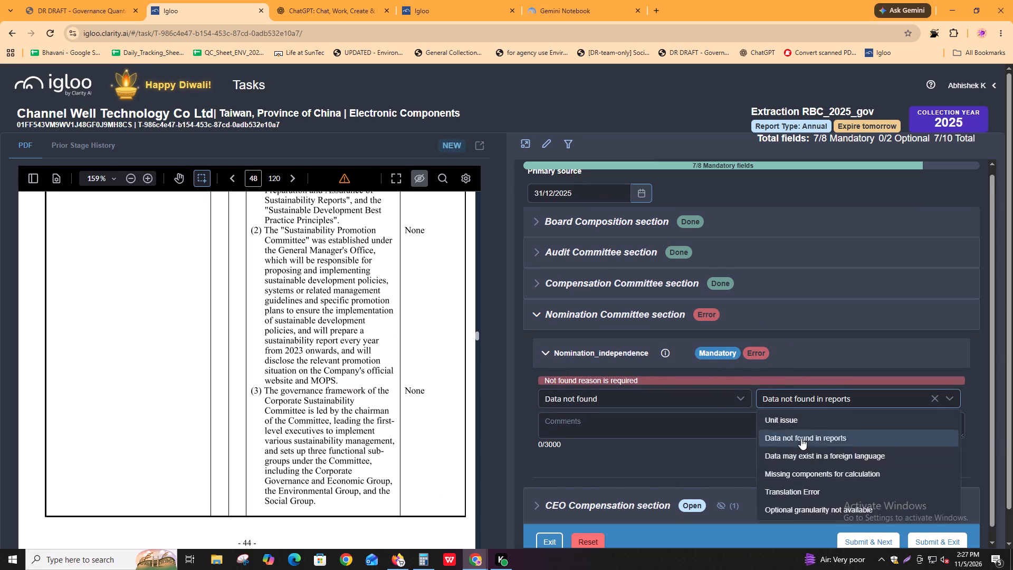
{"action": "left_click", "coordinate": [749, 419]}
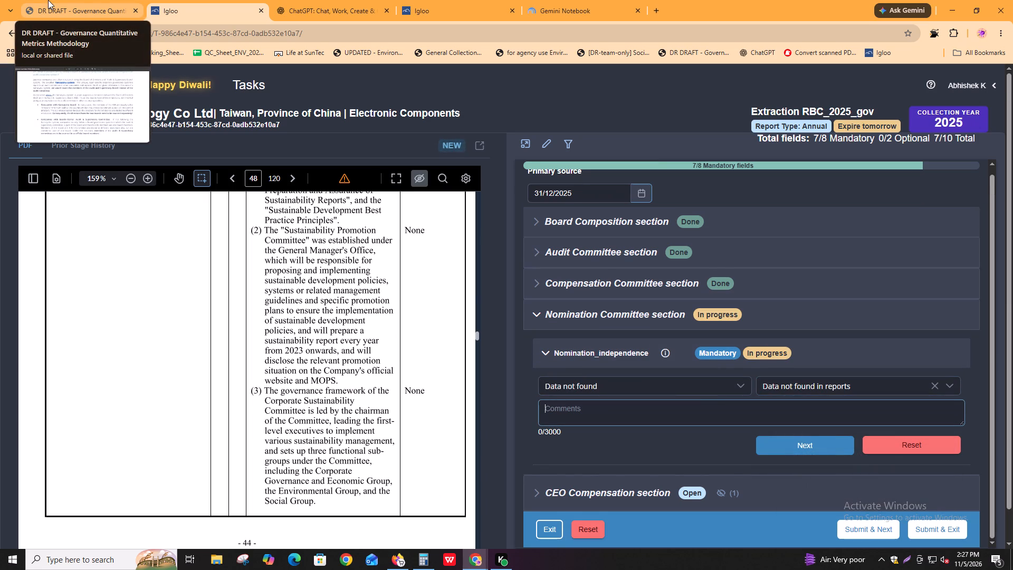
Search the Governance Quantitative Metrics Methodology for "absence" to look up the standardized comment for a missing committee.
{"action": "left_click", "coordinate": [48, 0]}
{"action": "key", "text": "ctrl+f"}
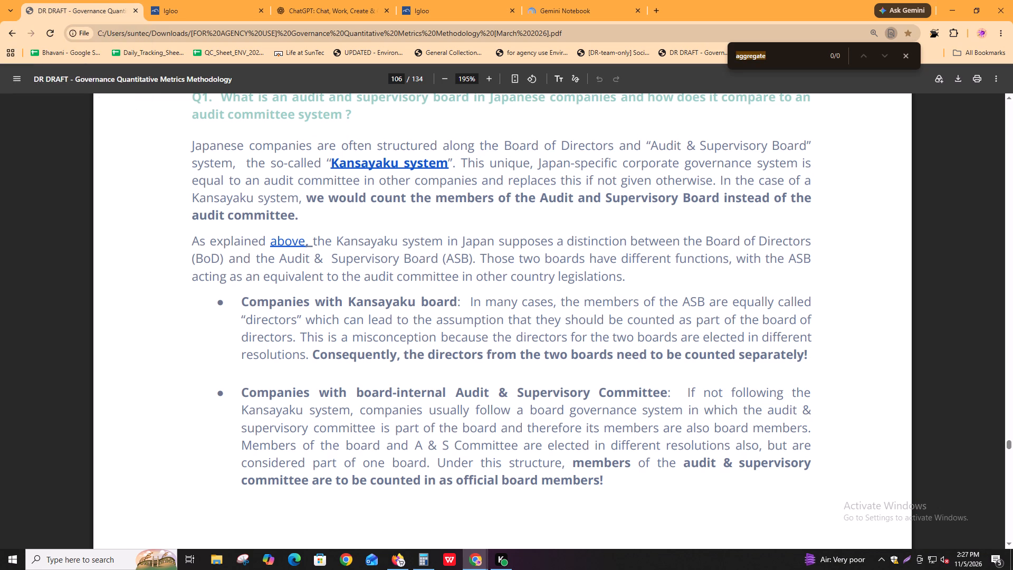
{"action": "type", "text": "absence"}
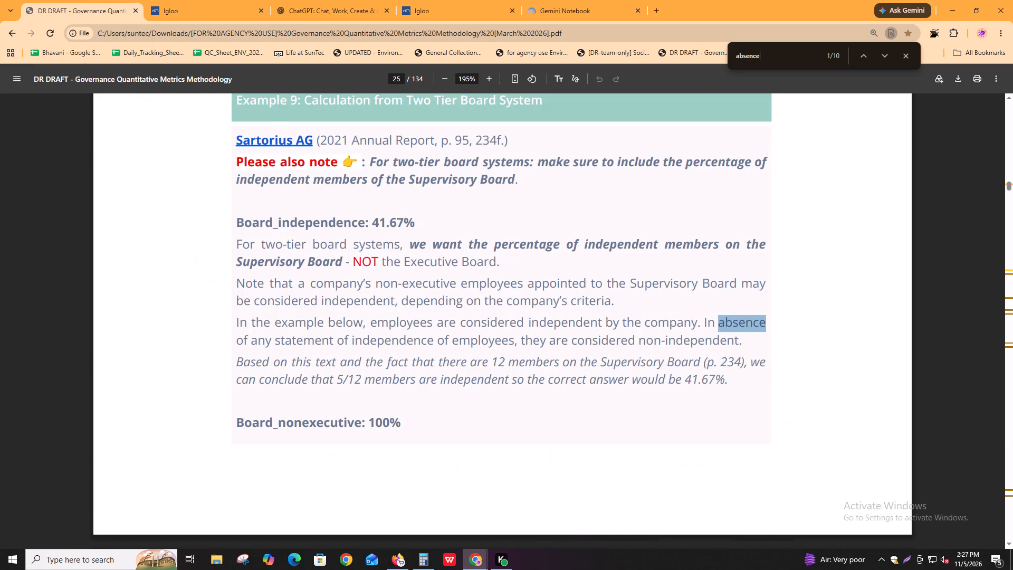
{"action": "key", "text": "Return"}
{"action": "key", "text": "Return"}
{"action": "key", "text": "shift+Return"}
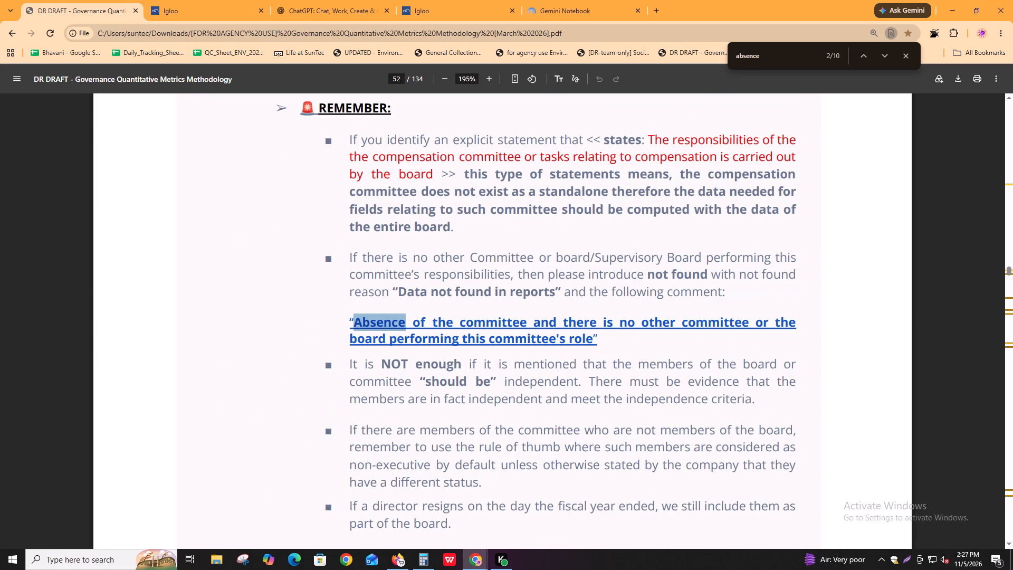
{"action": "key", "text": "Return"}
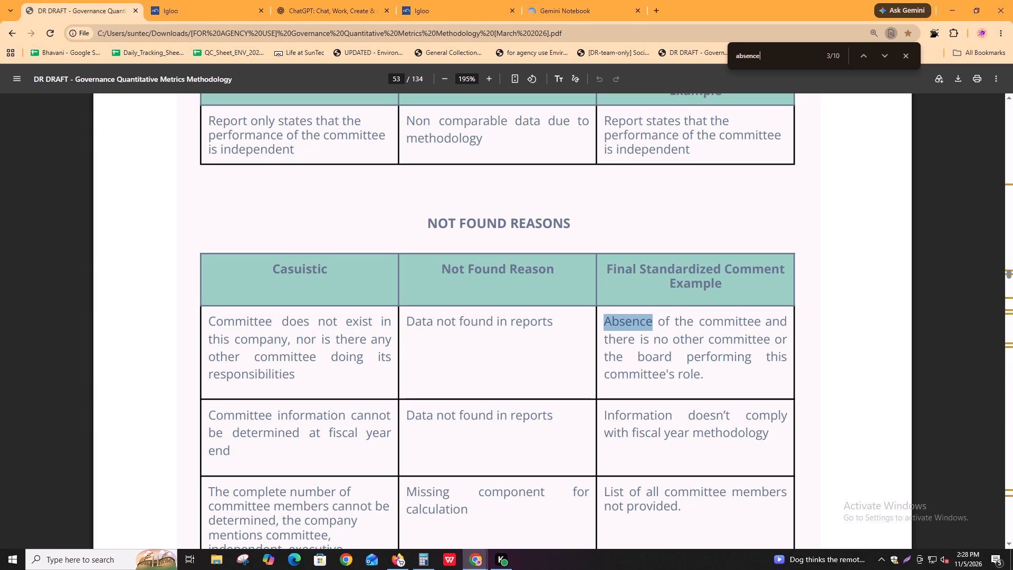
Copy the standardized comment for a non-existent committee from the methodology's Not Found Reasons table, starting with "Absence of the committee".
{"action": "left_click_drag", "start_coordinate": [603, 318], "coordinate": [614, 323]}
{"action": "left_click_drag", "start_coordinate": [614, 323], "coordinate": [705, 379]}
{"action": "key", "text": "ctrl+c"}
{"action": "key", "text": "ctrl+c"}
{"action": "key", "text": "ctrl+c"}
{"action": "key", "text": "ctrl+c"}
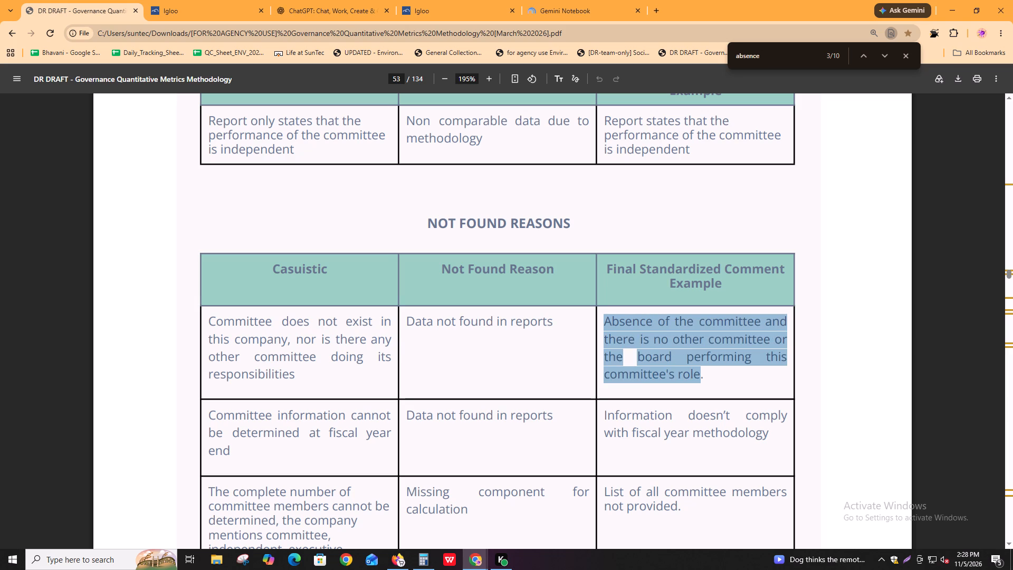
{"action": "key", "text": "ctrl+c"}
{"action": "key", "text": "ctrl+c"}
{"action": "key", "text": "ctrl+c"}
{"action": "key", "text": "ctrl+c"}
{"action": "key", "text": "ctrl+c"}
{"action": "key", "text": "ctrl+c"}
{"action": "key", "text": "ctrl+c"}
{"action": "key", "text": "ctrl+c"}
{"action": "key", "text": "ctrl+c"}
{"action": "key", "text": "ctrl+c"}
{"action": "key", "text": "ctrl+c"}
{"action": "key", "text": "ctrl+c"}
{"action": "key", "text": "ctrl+c"}
{"action": "key", "text": "ctrl+c"}
{"action": "key", "text": "ctrl+c"}
{"action": "key", "text": "ctrl+c"}
{"action": "key", "text": "ctrl+c"}
{"action": "key", "text": "ctrl+c"}
{"action": "key", "text": "ctrl+c"}
{"action": "key", "text": "ctrl+c"}
{"action": "key", "text": "ctrl+c"}
{"action": "key", "text": "ctrl+c"}
{"action": "key", "text": "ctrl+c"}
{"action": "key", "text": "ctrl+c"}
{"action": "key", "text": "ctrl+c"}
{"action": "key", "text": "ctrl+c"}
{"action": "key", "text": "ctrl+c"}
{"action": "key", "text": "ctrl+c"}
{"action": "key", "text": "ctrl+c"}
{"action": "key", "text": "ctrl+c"}
{"action": "key", "text": "ctrl+c"}
{"action": "key", "text": "ctrl+c"}
{"action": "key", "text": "ctrl+c"}
{"action": "key", "text": "ctrl+c"}
{"action": "key", "text": "ctrl+c"}
{"action": "key", "text": "ctrl+c"}
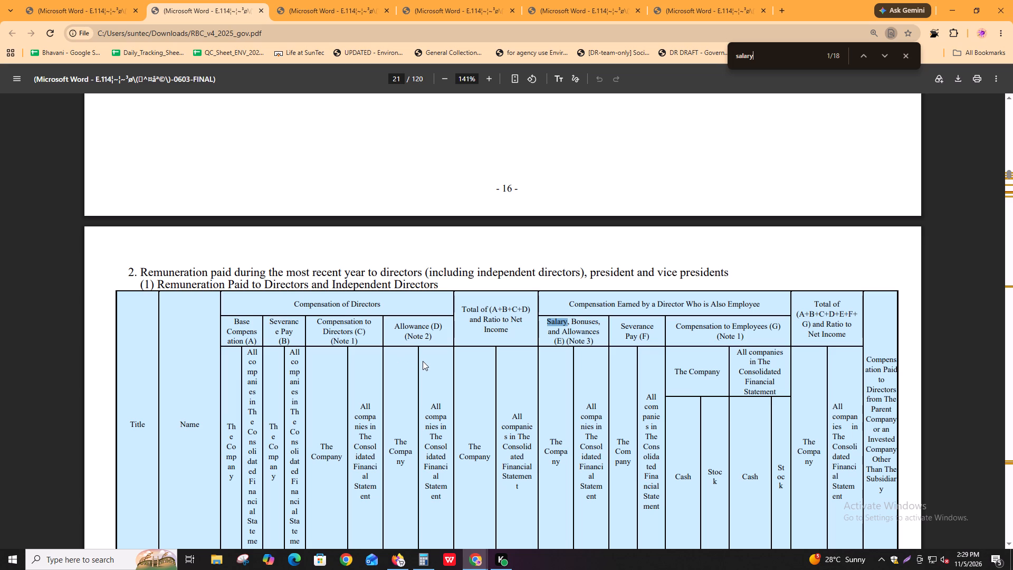
{"action": "key", "text": "Return"}
{"action": "key", "text": "Return"}
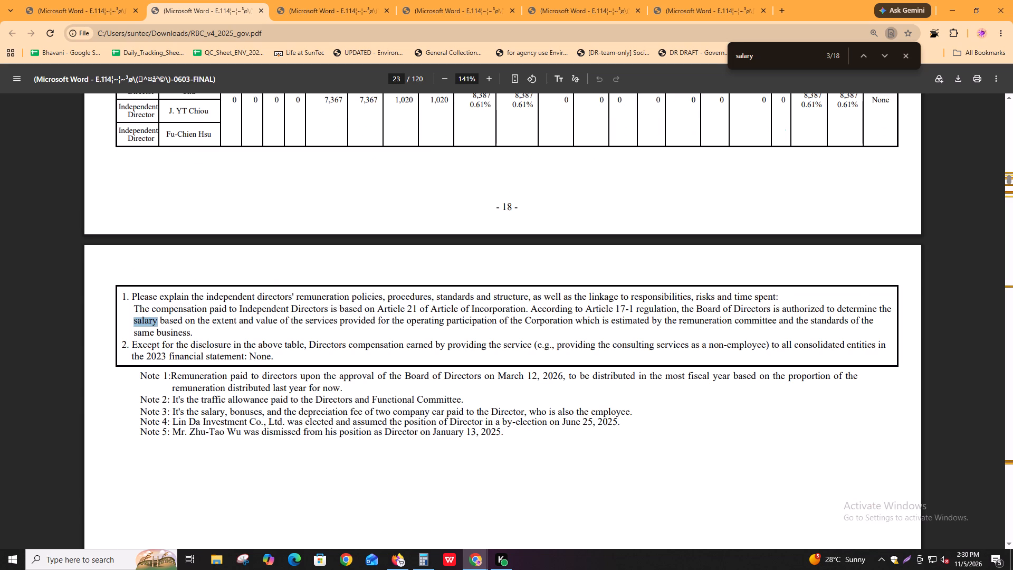
{"action": "key", "text": "Return"}
{"action": "key", "text": "Return"}
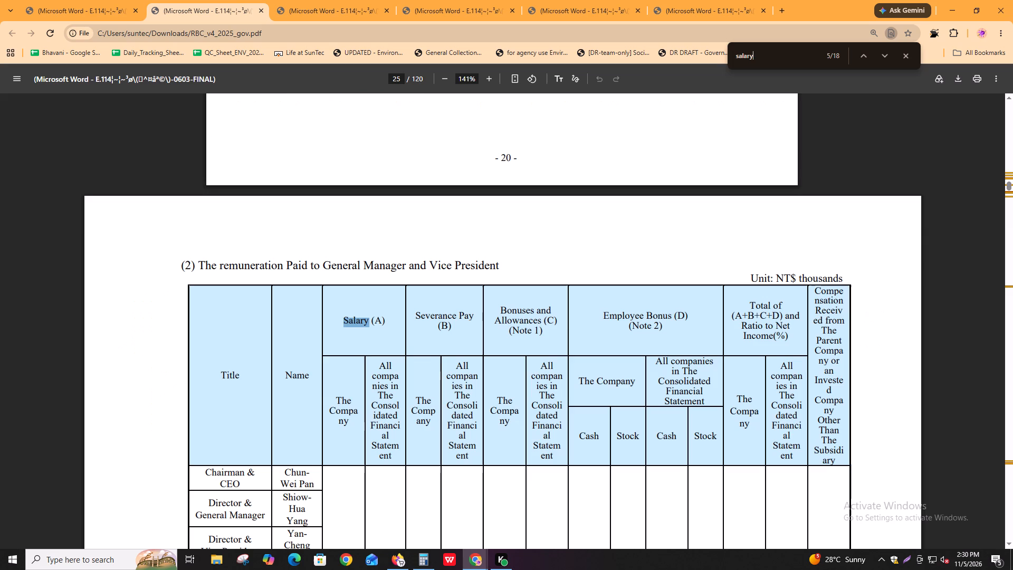
{"action": "key", "text": "Return"}
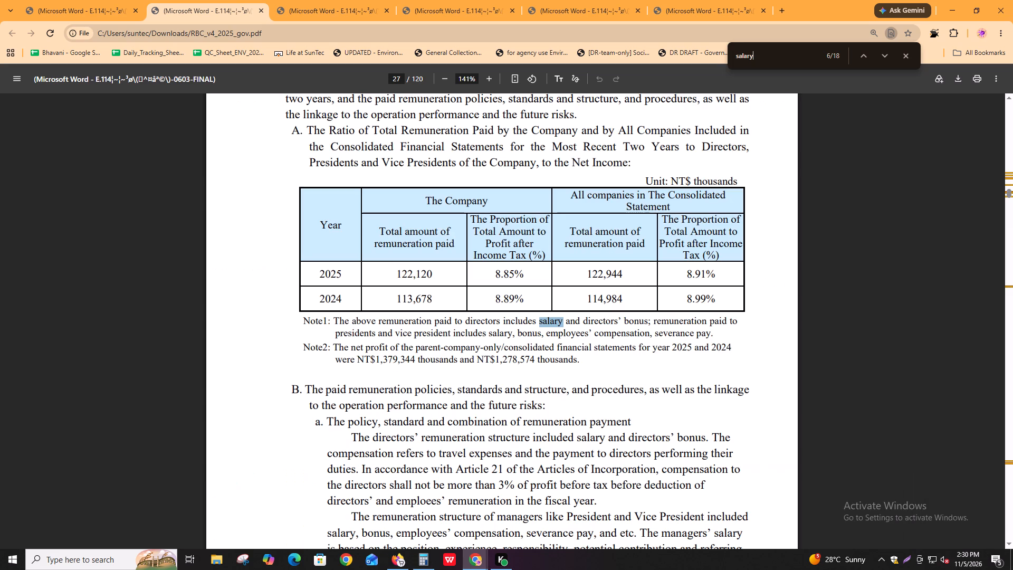
{"action": "key", "text": "Return"}
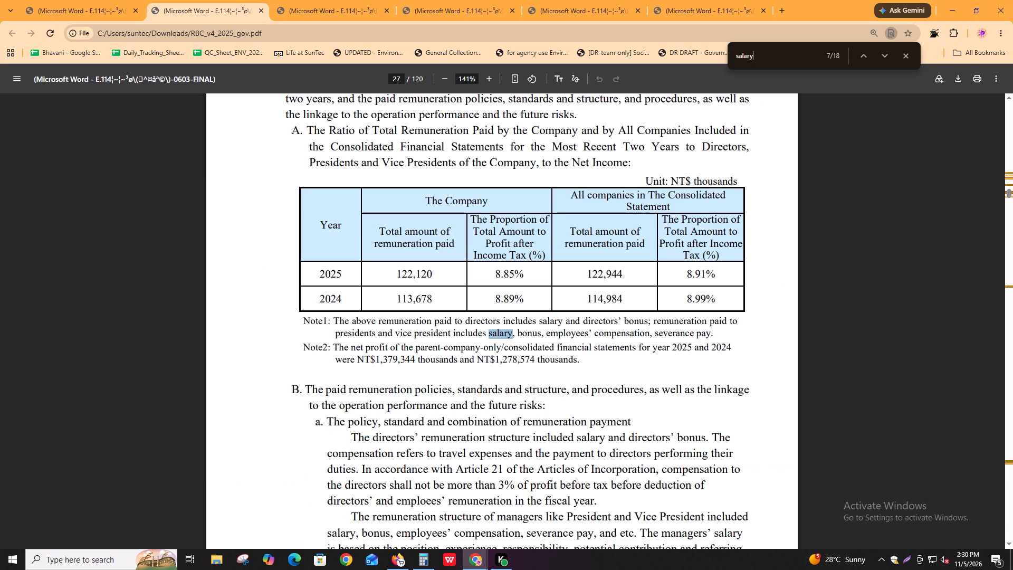
{"action": "key", "text": "Return"}
{"action": "key", "text": "Return"}
{"action": "key", "text": "Return"}
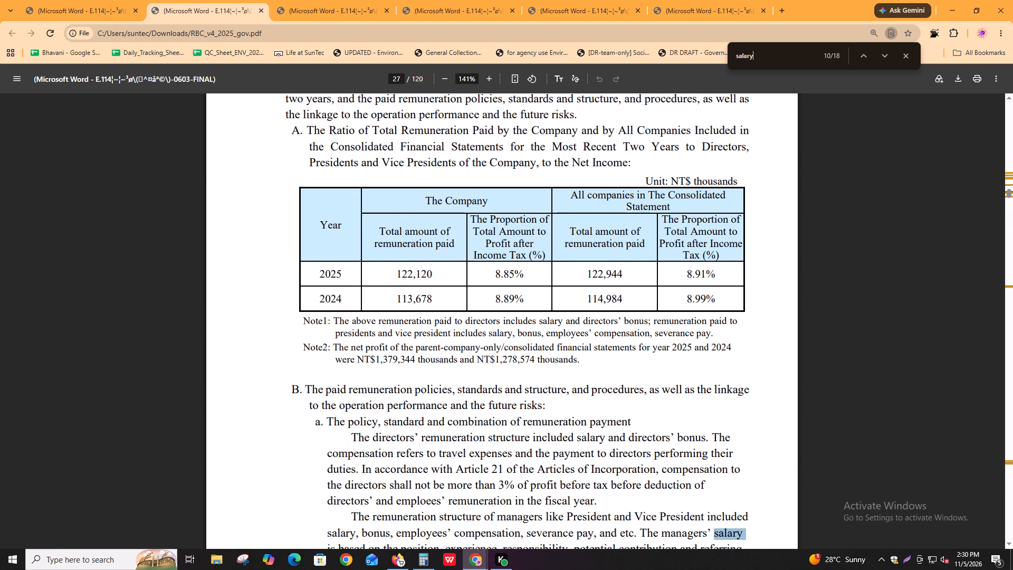
{"action": "key", "text": "Return"}
{"action": "key", "text": "Return"}
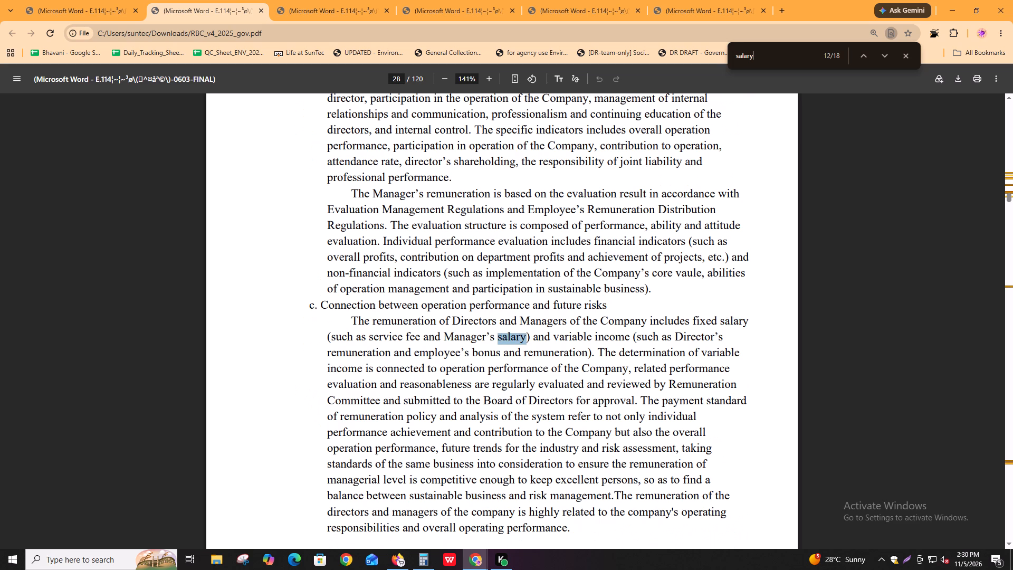
Check the remaining "salary" matches in the social issues and employee pension sections, cycling back to the directors' remuneration table.
{"action": "key", "text": "Return"}
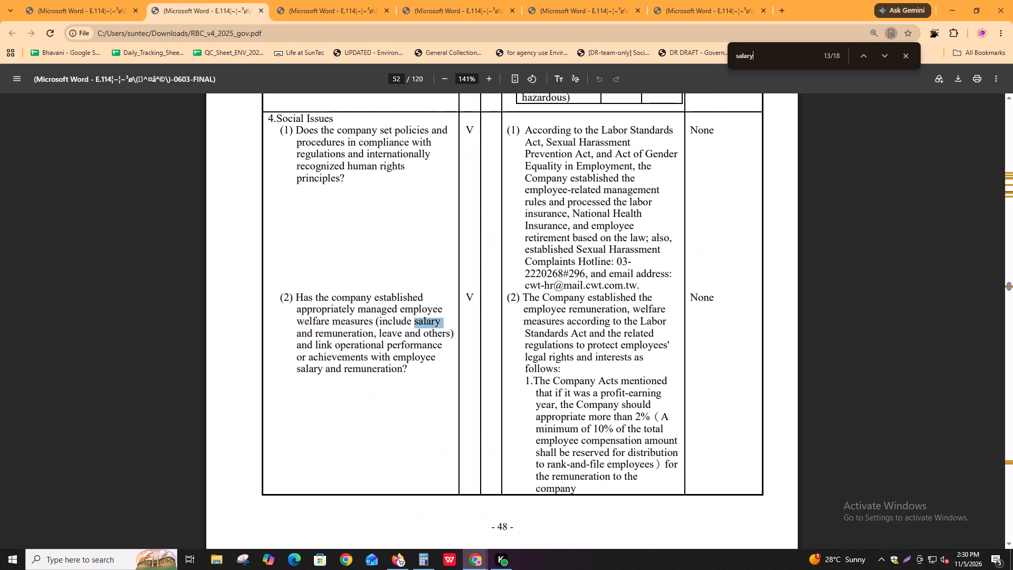
{"action": "key", "text": "Return"}
{"action": "key", "text": "Return"}
{"action": "key", "text": "Return"}
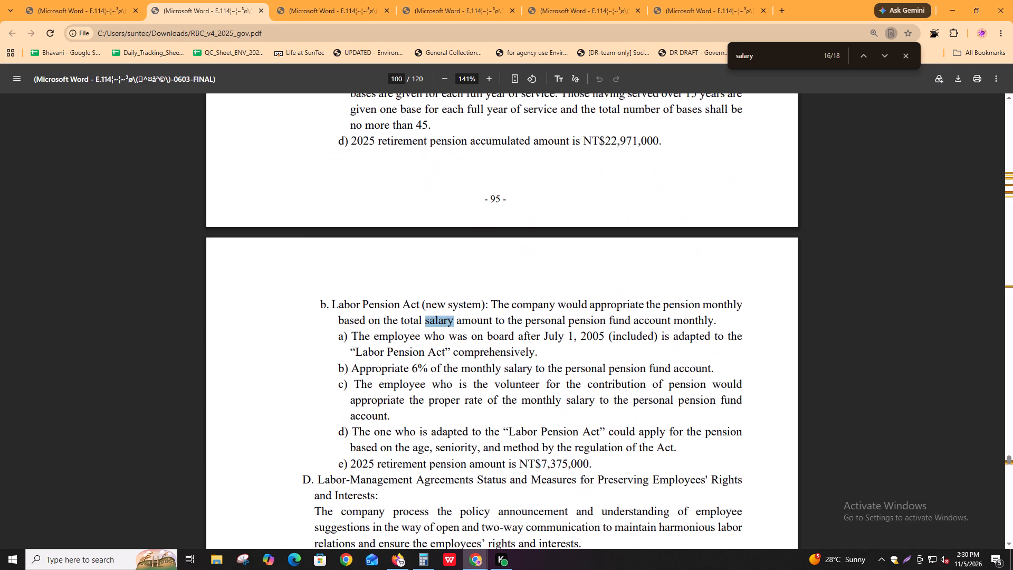
{"action": "key", "text": "shift+Return"}
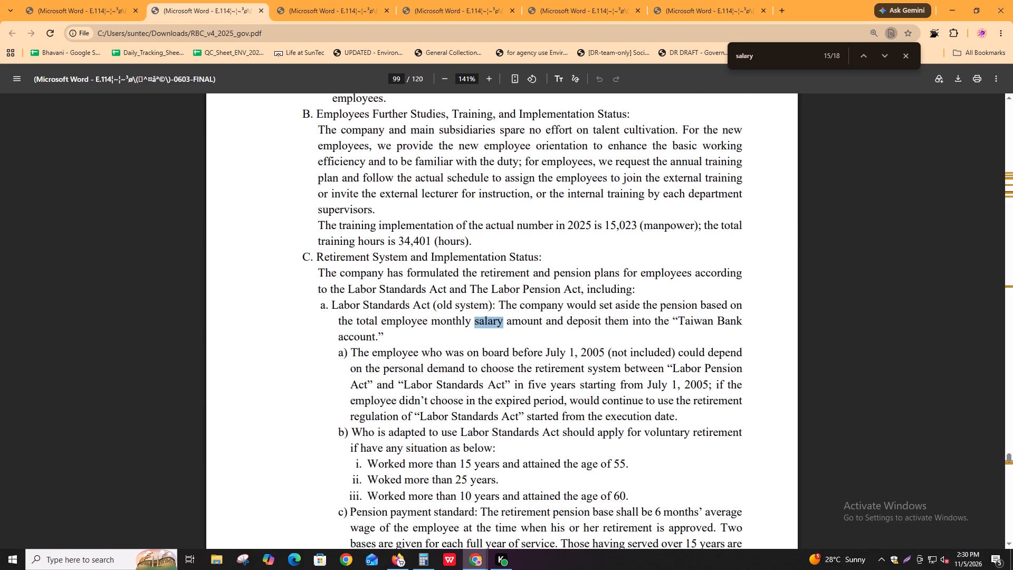
{"action": "key", "text": "Return"}
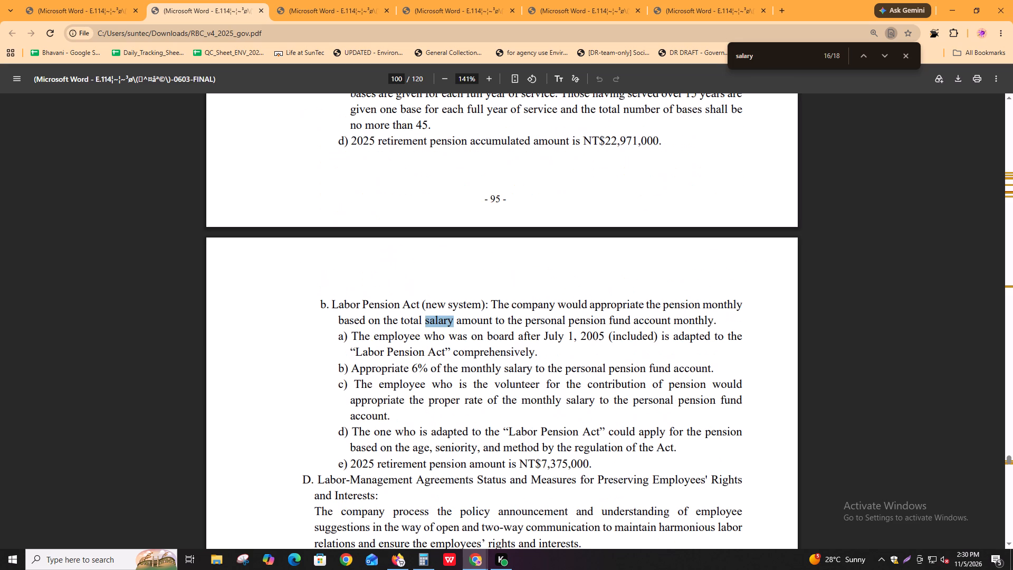
{"action": "key", "text": "Return"}
{"action": "key", "text": "Return"}
{"action": "key", "text": "Return"}
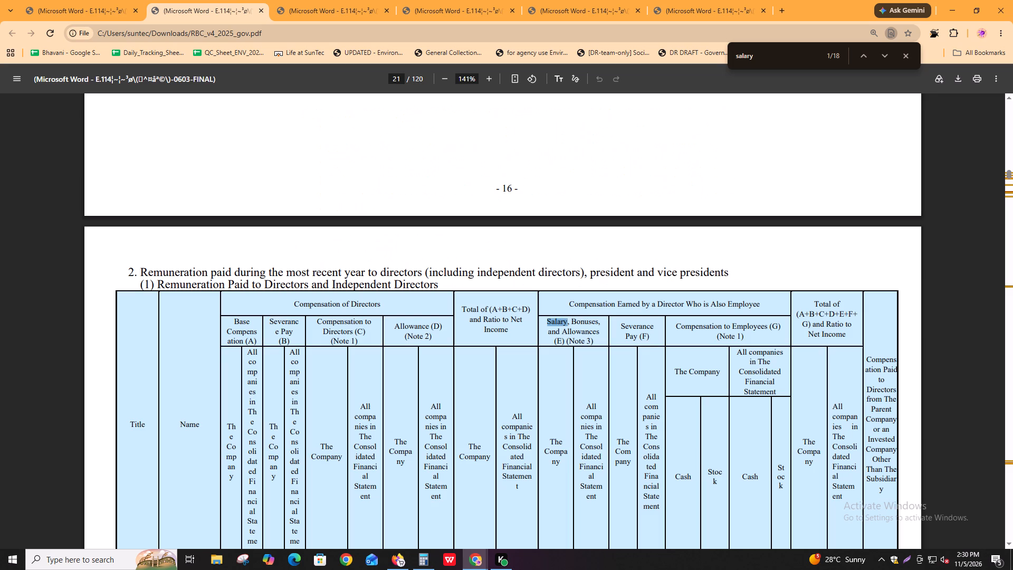
Examine the Remuneration Paid to Directors table and its continuation on the following page, including the next "salary" matches.
{"action": "scroll", "coordinate": [208, 296], "scroll_direction": "down", "scroll_amount": 4}
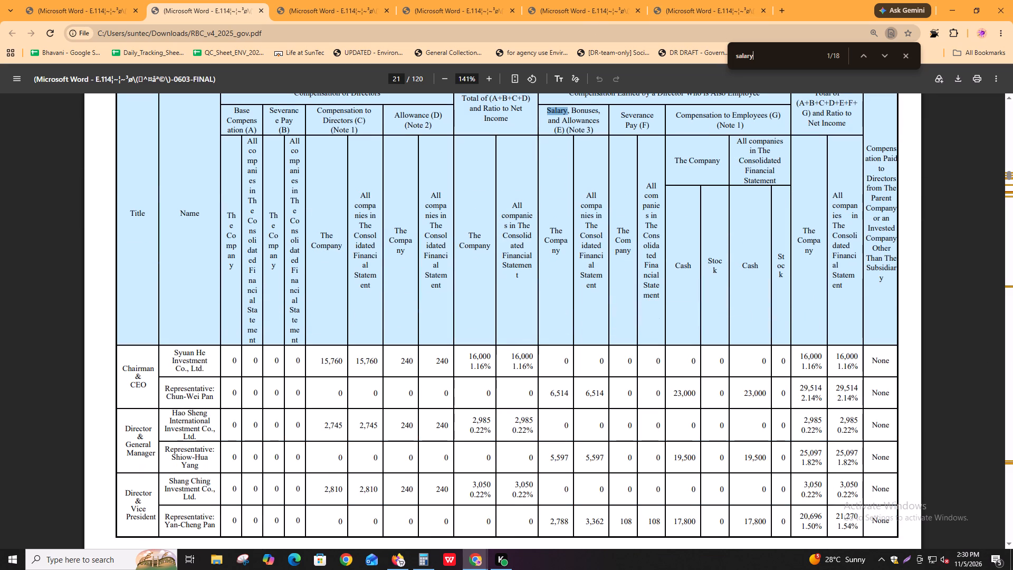
{"action": "scroll", "coordinate": [825, 383], "scroll_direction": "down", "scroll_amount": 1}
{"action": "key", "text": "ctrl+f"}
{"action": "key", "text": "Return"}
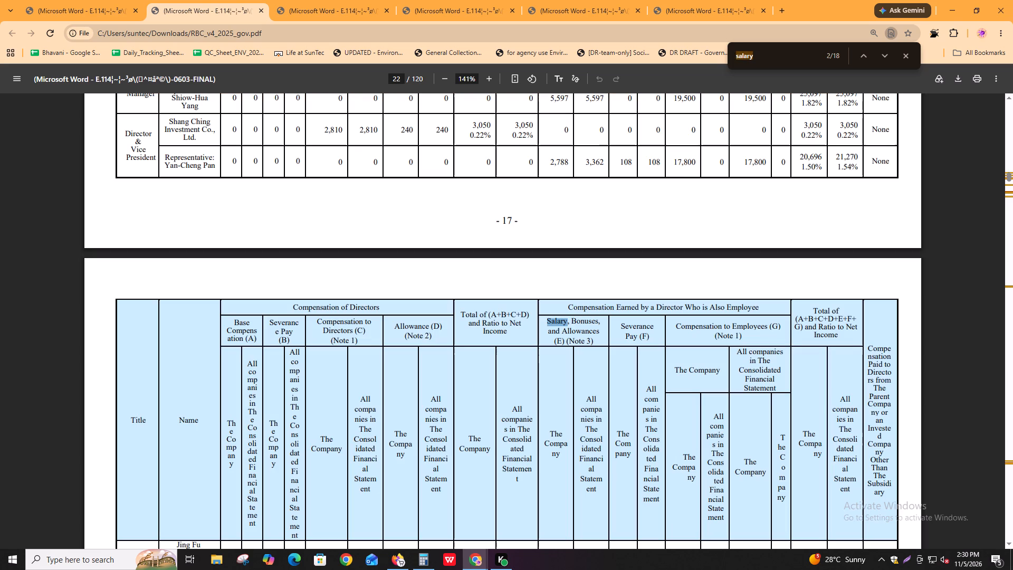
{"action": "key", "text": "Return"}
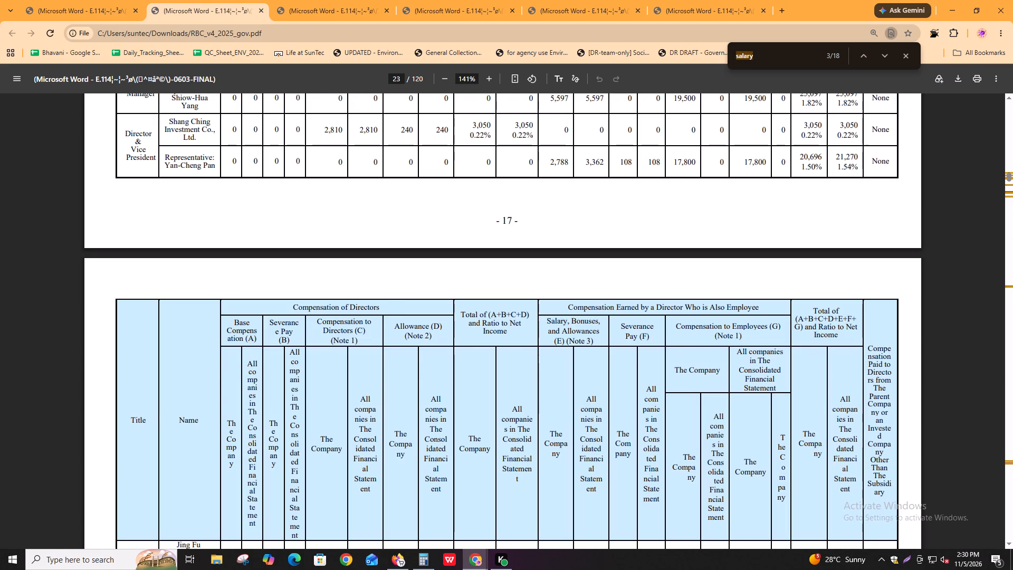
Search the report for "compensation" and go through the matches to the directors' remuneration table headings.
{"action": "key", "text": "ctrl+f"}
{"action": "type", "text": "compensation"}
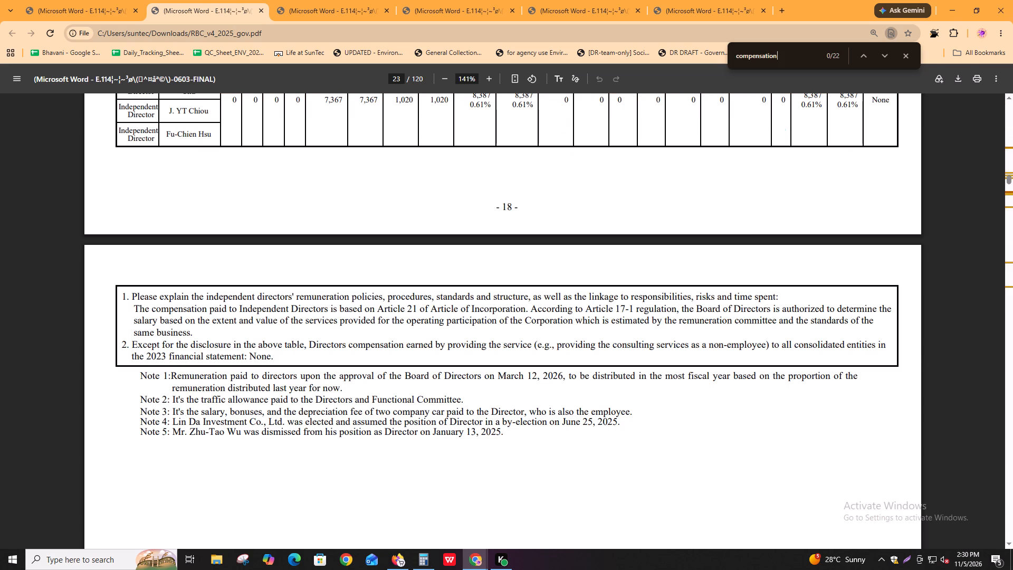
{"action": "key", "text": "Return"}
{"action": "key", "text": "Return"}
{"action": "key", "text": "Return"}
{"action": "key", "text": "Return"}
{"action": "key", "text": "Return"}
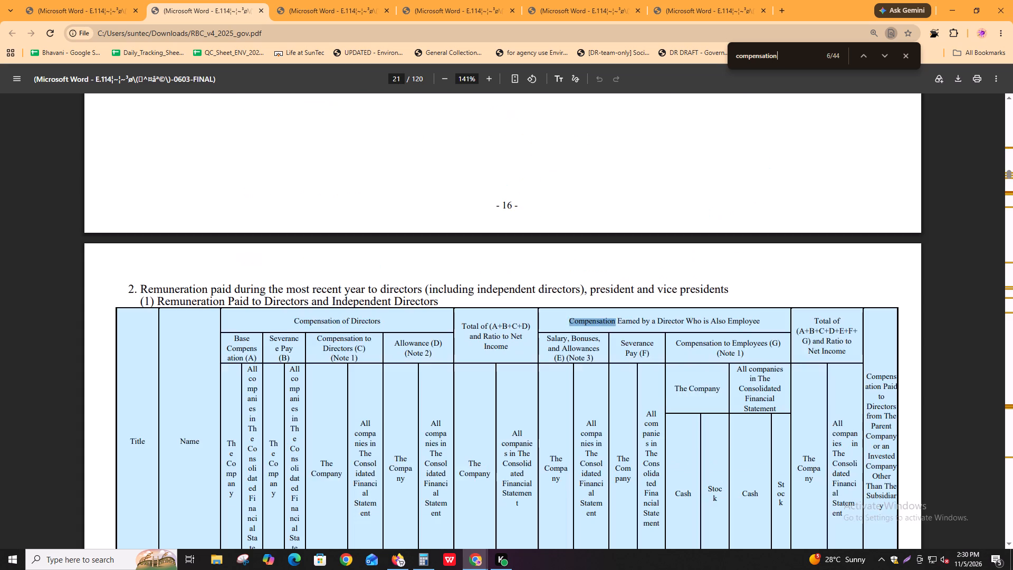
Examine the Chairman & CEO rows of the directors' remuneration table, highlighting the consolidated total amounts for the investment company and its representative.
{"action": "scroll", "coordinate": [799, 432], "scroll_direction": "down", "scroll_amount": 3}
{"action": "scroll", "coordinate": [550, 400], "scroll_direction": "down", "scroll_amount": 4}
{"action": "scroll", "coordinate": [469, 317], "scroll_direction": "up", "scroll_amount": 2}
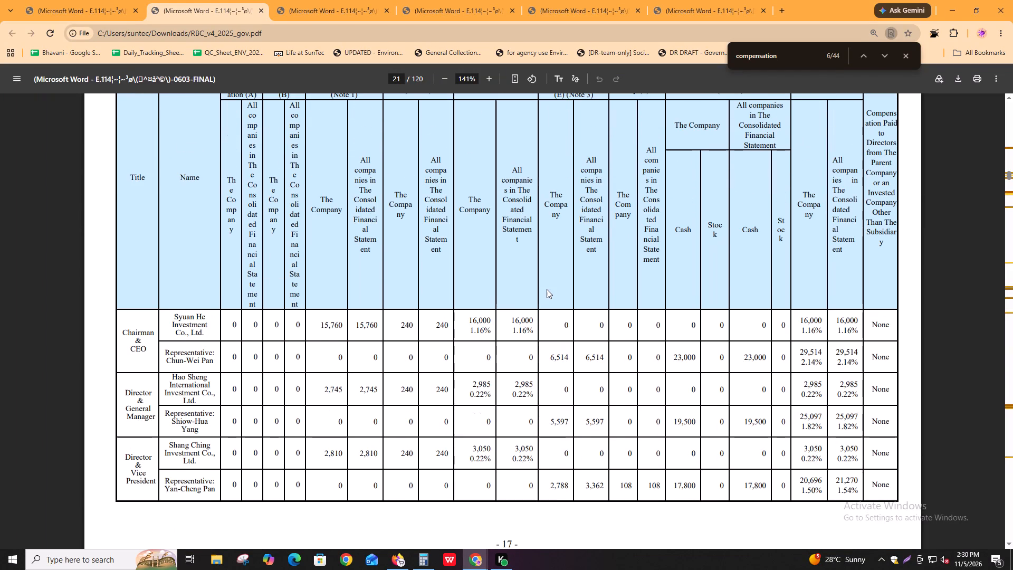
{"action": "scroll", "coordinate": [547, 289], "scroll_direction": "up", "scroll_amount": 2}
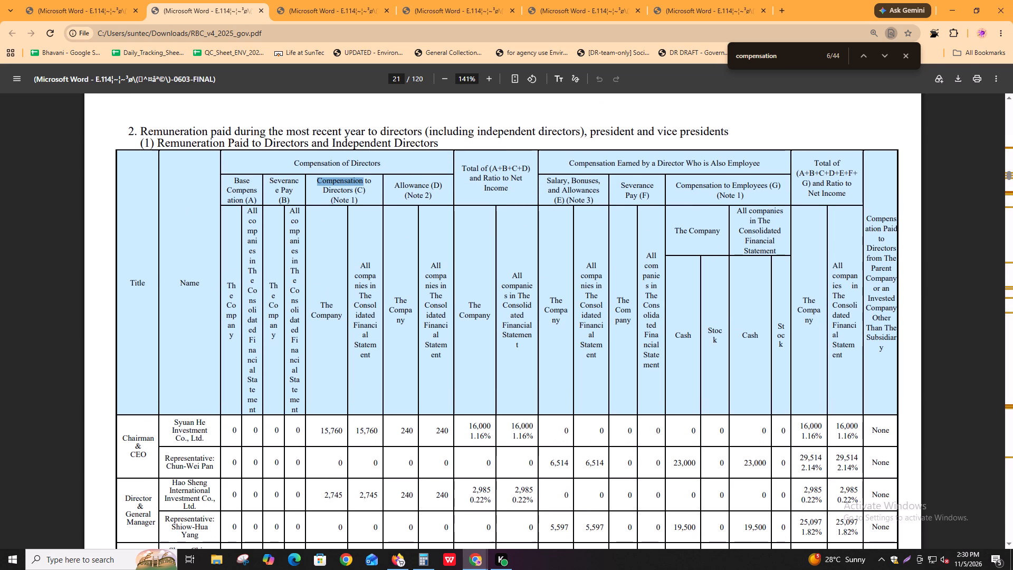
{"action": "scroll", "coordinate": [596, 454], "scroll_direction": "down", "scroll_amount": 1}
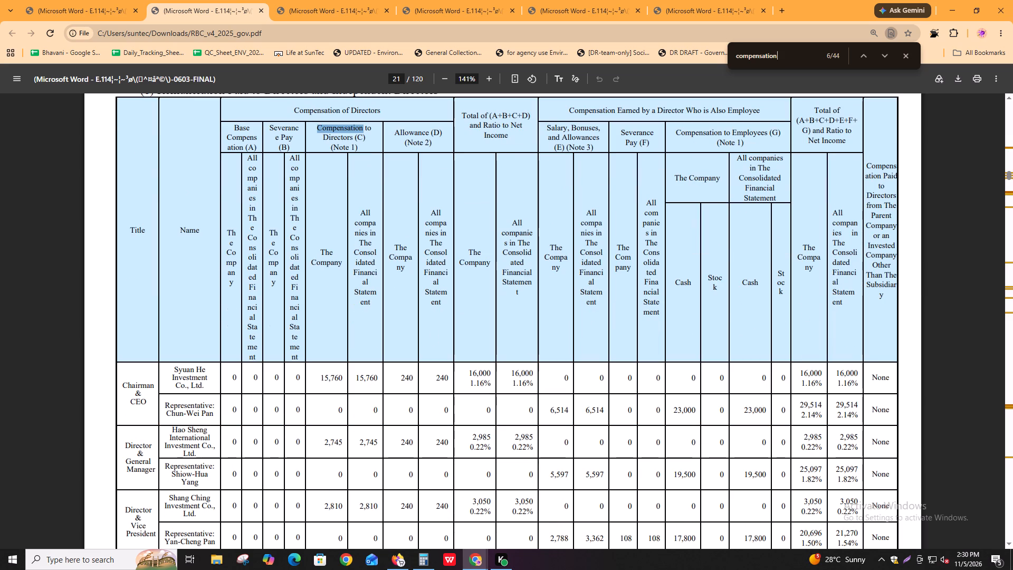
{"action": "left_click_drag", "start_coordinate": [834, 373], "coordinate": [859, 372]}
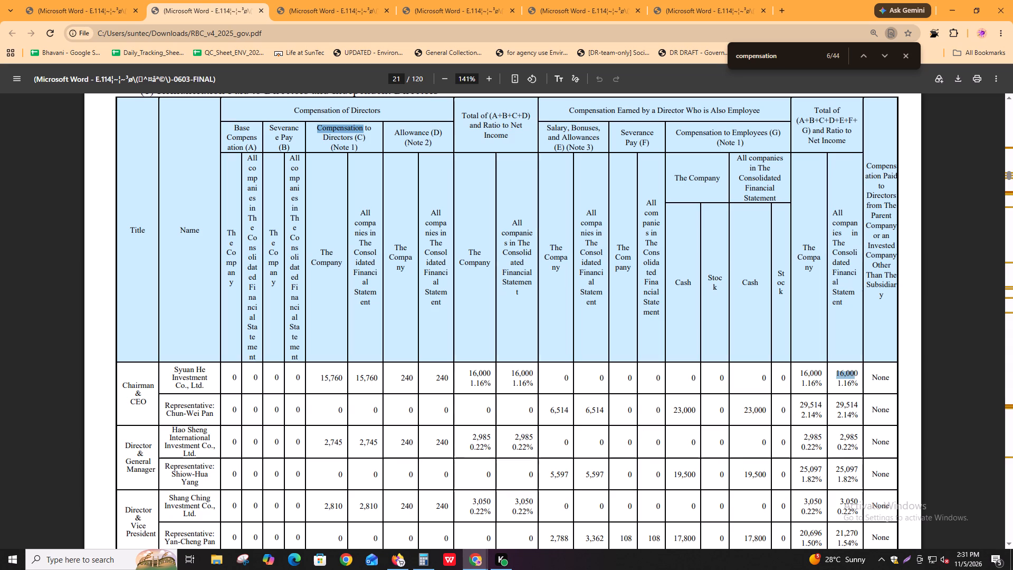
{"action": "left_click_drag", "start_coordinate": [832, 405], "coordinate": [858, 404]}
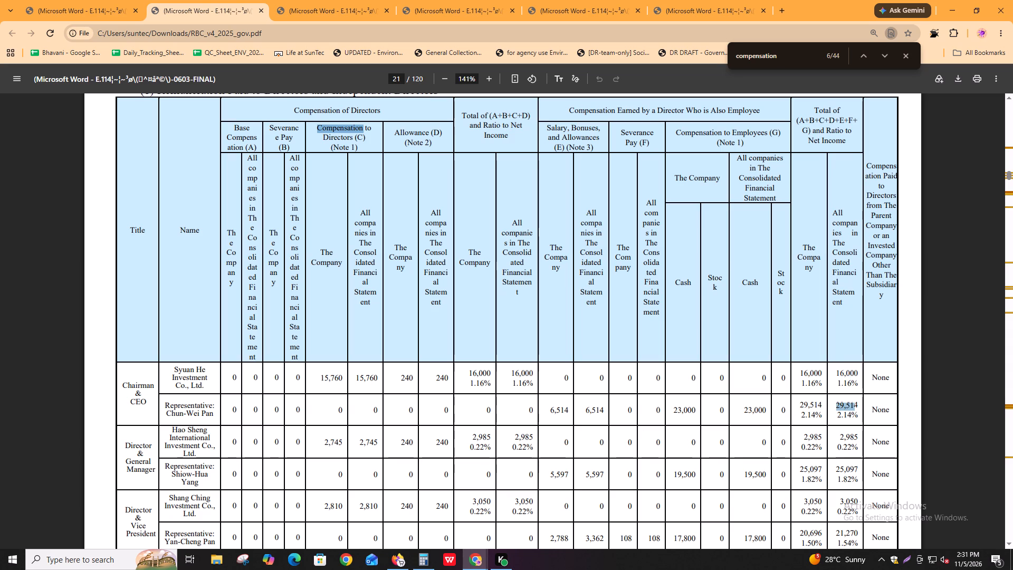
{"action": "left_click", "coordinate": [858, 404]}
Review the rest of the directors' remuneration table, its independent director rows and the explanatory notes on the following pages.
{"action": "scroll", "coordinate": [842, 472], "scroll_direction": "down", "scroll_amount": 1}
{"action": "left_click", "coordinate": [412, 388]}
{"action": "scroll", "coordinate": [876, 460], "scroll_direction": "down", "scroll_amount": 2}
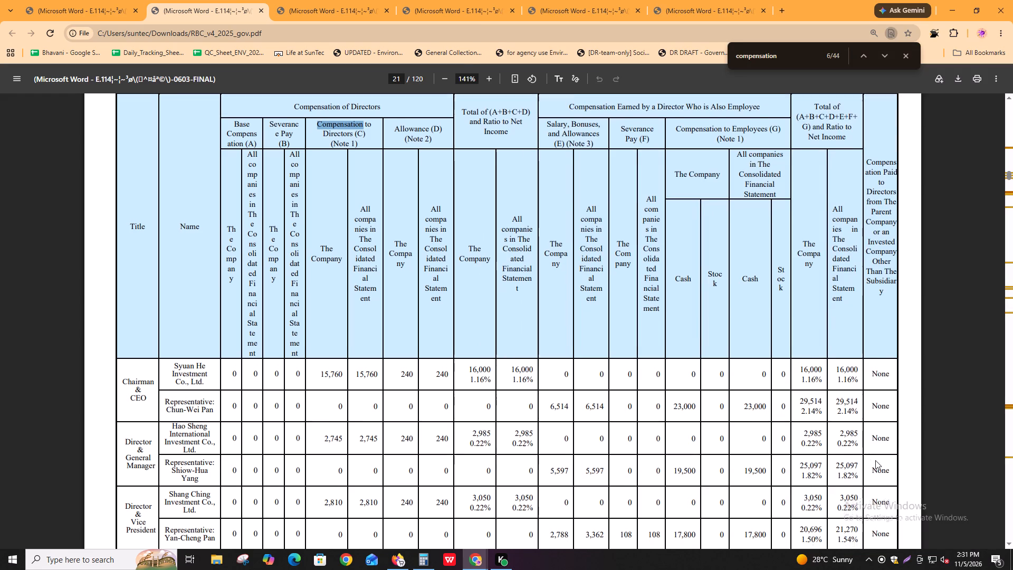
{"action": "scroll", "coordinate": [852, 435], "scroll_direction": "down", "scroll_amount": 1}
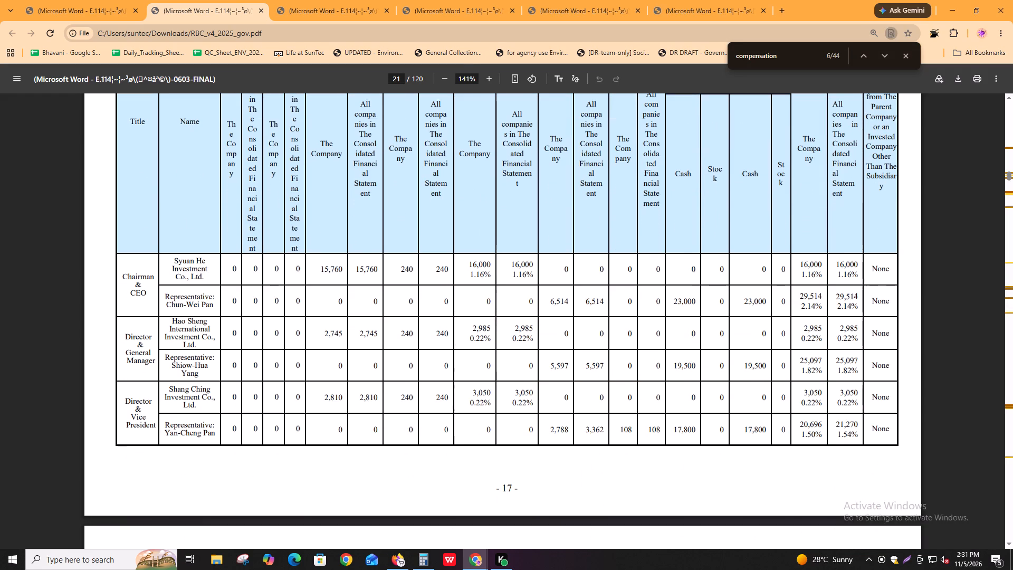
{"action": "scroll", "coordinate": [661, 438], "scroll_direction": "down", "scroll_amount": 2}
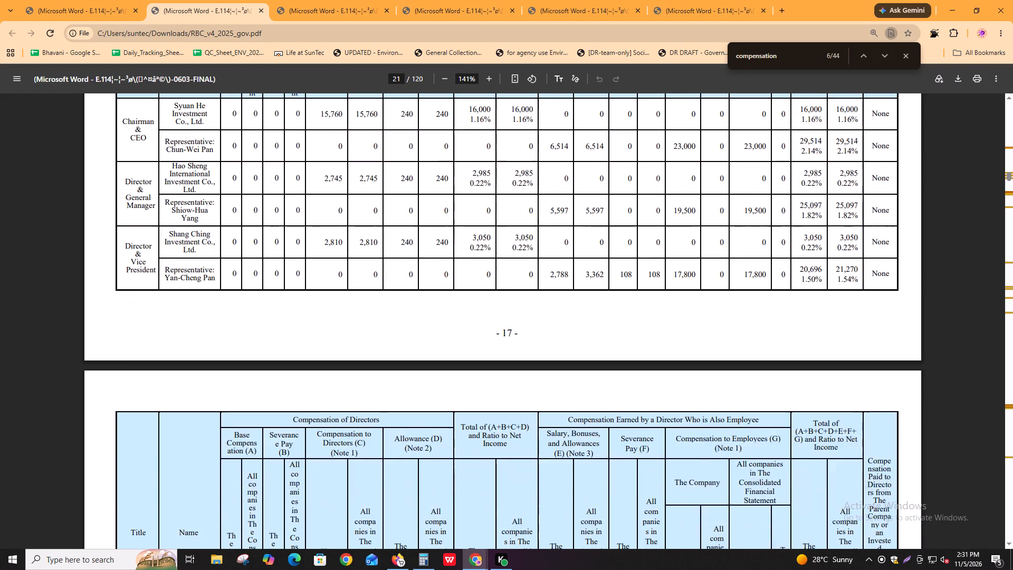
{"action": "scroll", "coordinate": [666, 435], "scroll_direction": "down", "scroll_amount": 3}
{"action": "scroll", "coordinate": [666, 436], "scroll_direction": "up", "scroll_amount": 1}
{"action": "scroll", "coordinate": [666, 436], "scroll_direction": "down", "scroll_amount": 6}
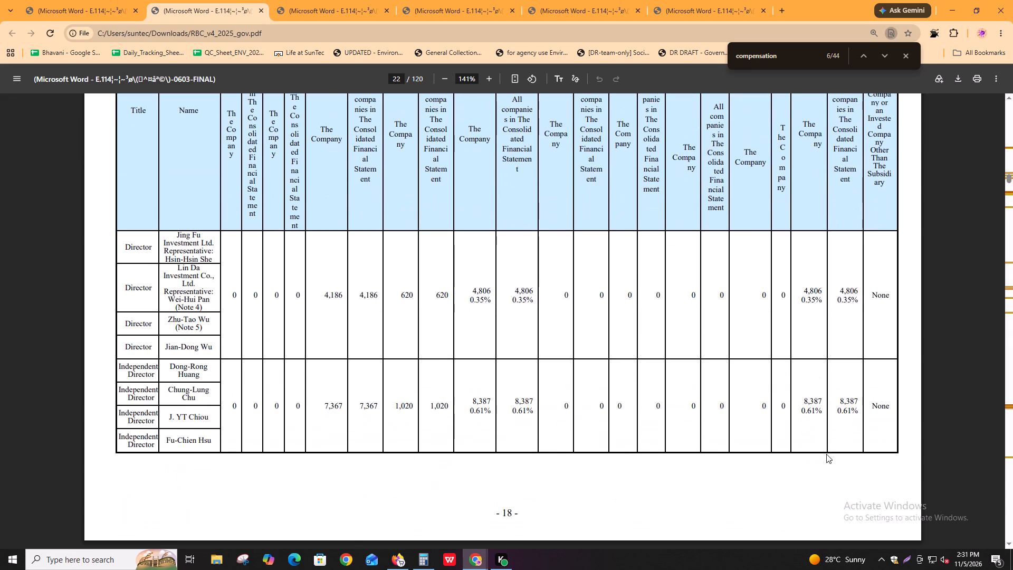
{"action": "scroll", "coordinate": [827, 451], "scroll_direction": "down", "scroll_amount": 9}
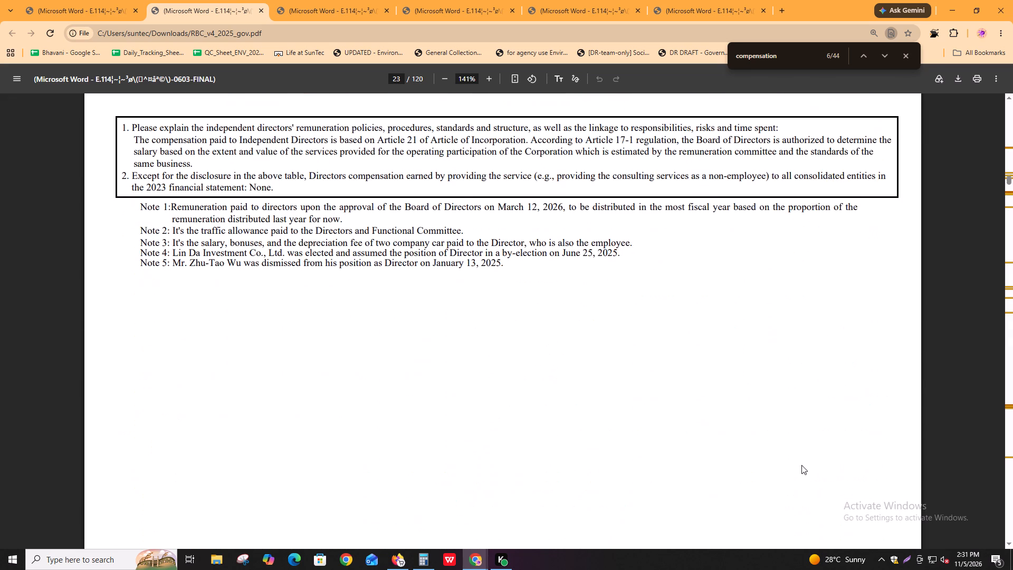
{"action": "scroll", "coordinate": [801, 465], "scroll_direction": "up", "scroll_amount": 2}
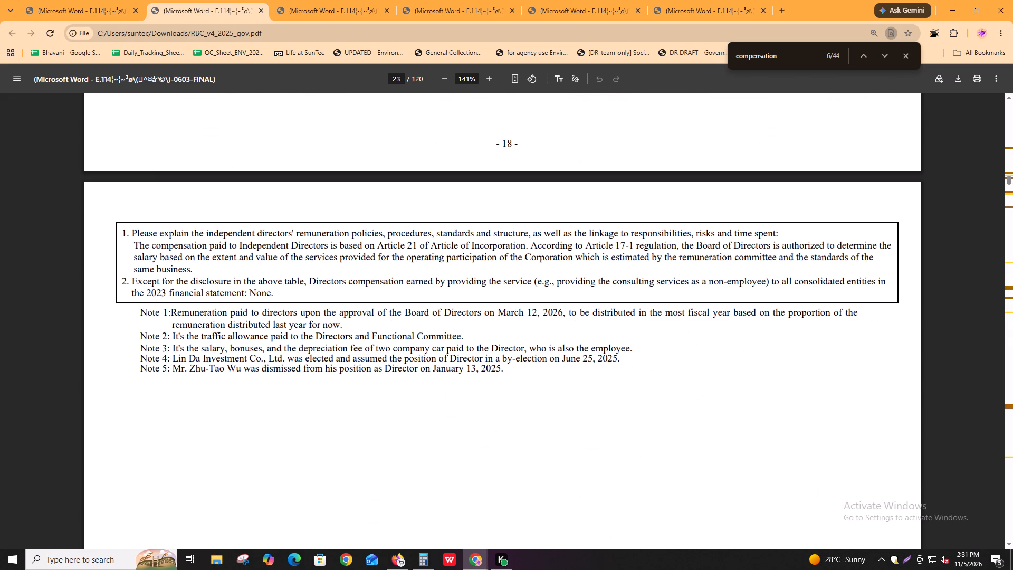
Continue through the "compensation" matches from the directors' remuneration tables to the total remuneration ratio section.
{"action": "key", "text": "alt+Tab"}
{"action": "key", "text": "alt+Tab"}
{"action": "key", "text": "ctrl+f"}
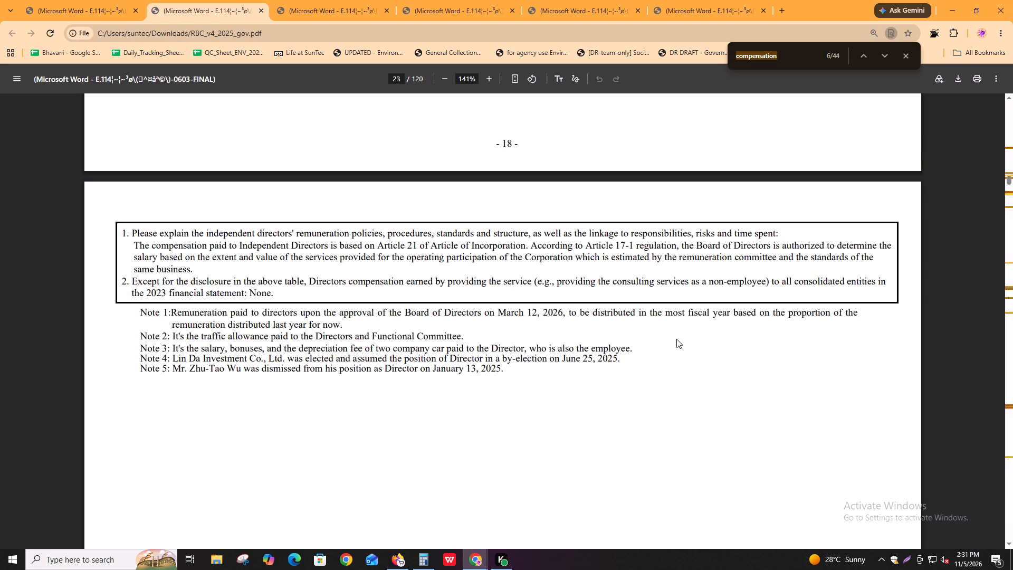
{"action": "key", "text": "Return"}
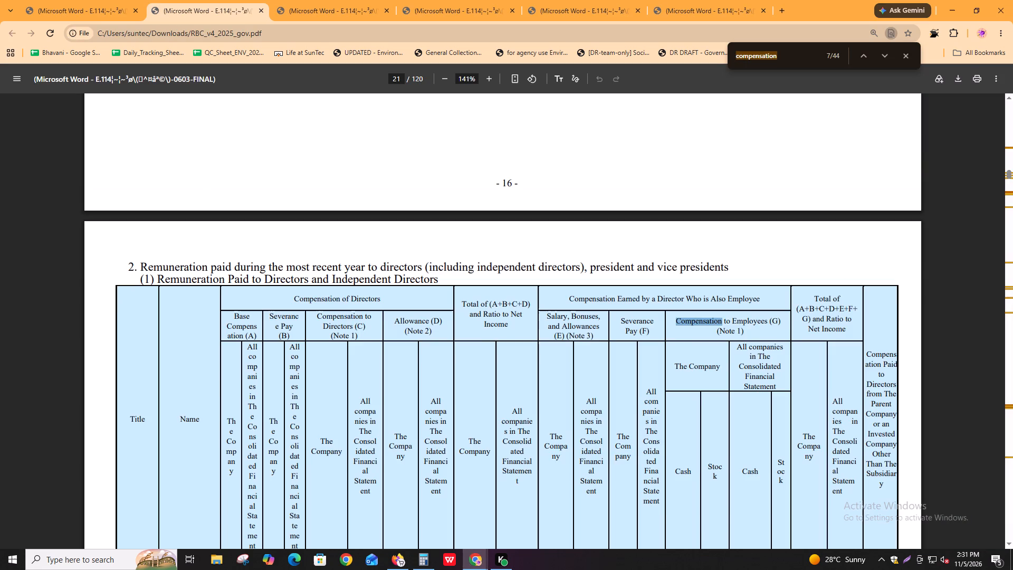
{"action": "key", "text": "Return"}
{"action": "key", "text": "Return"}
{"action": "key", "text": "Return"}
{"action": "key", "text": "Return"}
{"action": "key", "text": "Return"}
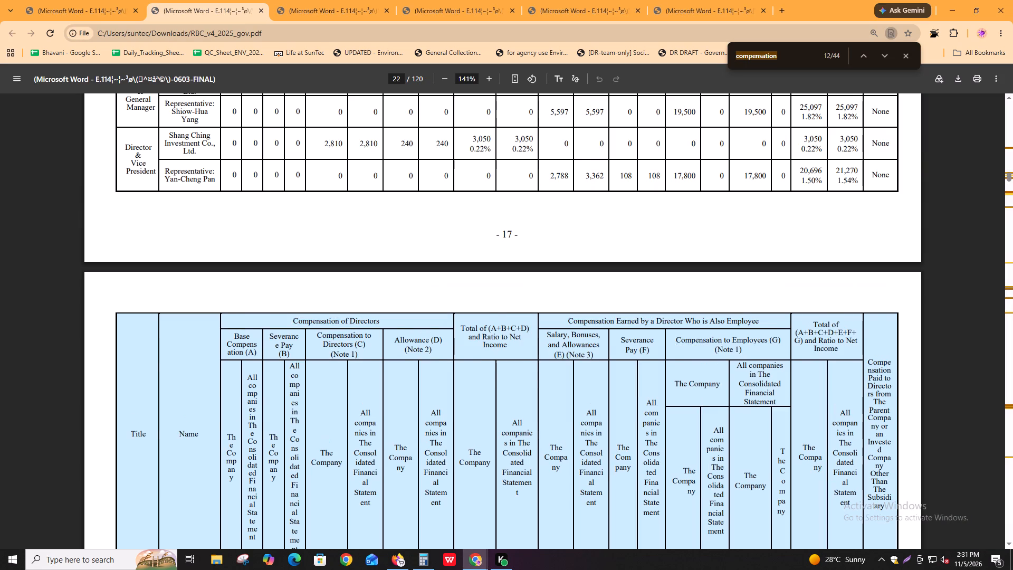
{"action": "key", "text": "Return"}
{"action": "key", "text": "Return"}
Search the annual report for "highest" and go through its matches.
{"action": "key", "text": "ctrl+f"}
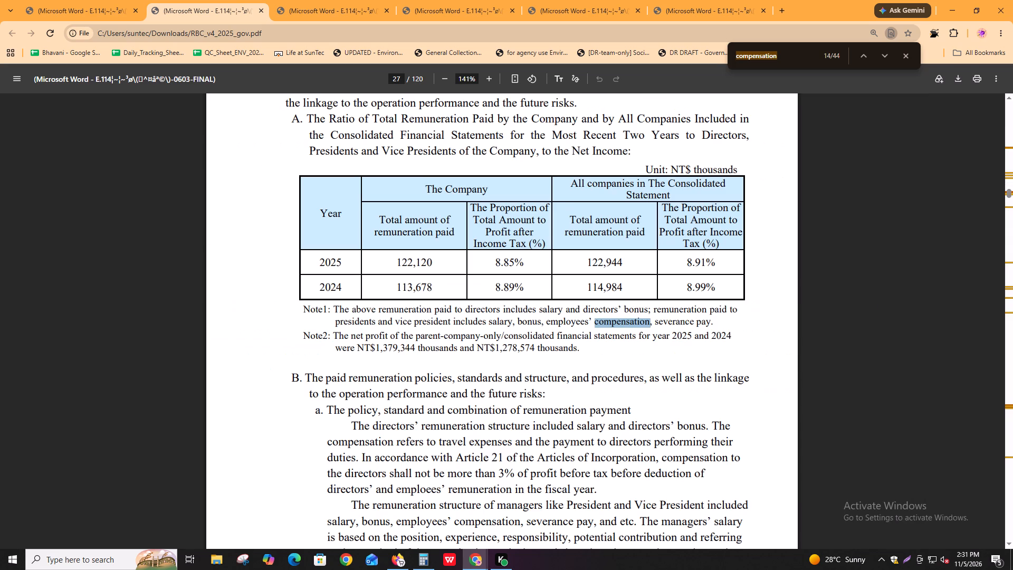
{"action": "type", "text": "highest"}
{"action": "key", "text": "Return"}
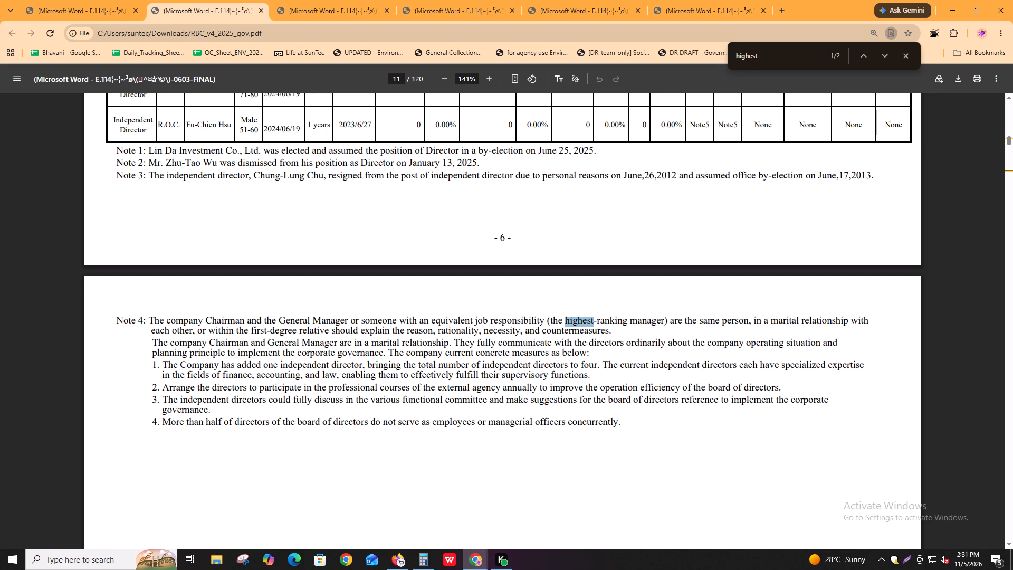
{"action": "key", "text": "Return"}
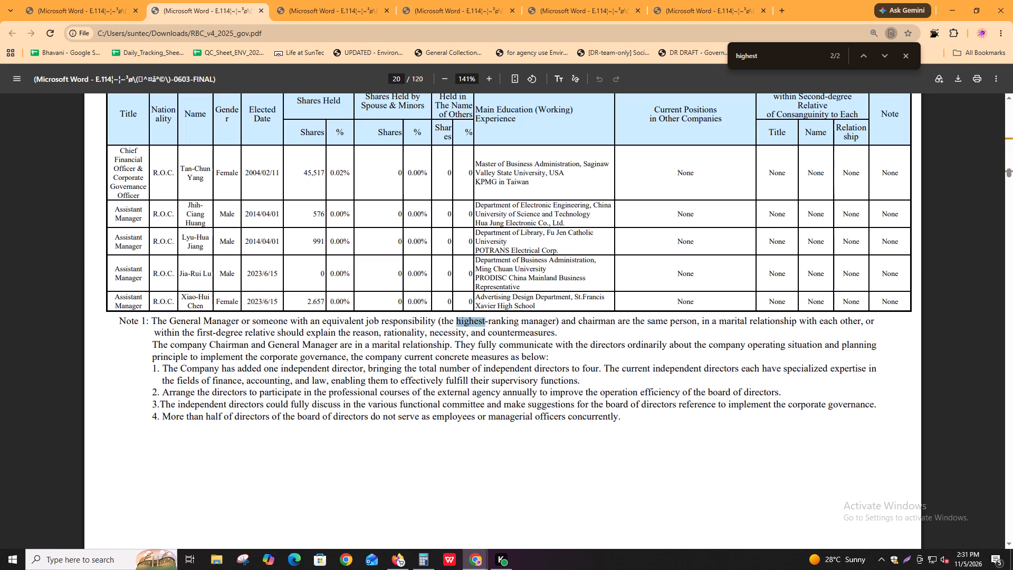
{"action": "key", "text": "Return"}
{"action": "key", "text": "Return"}
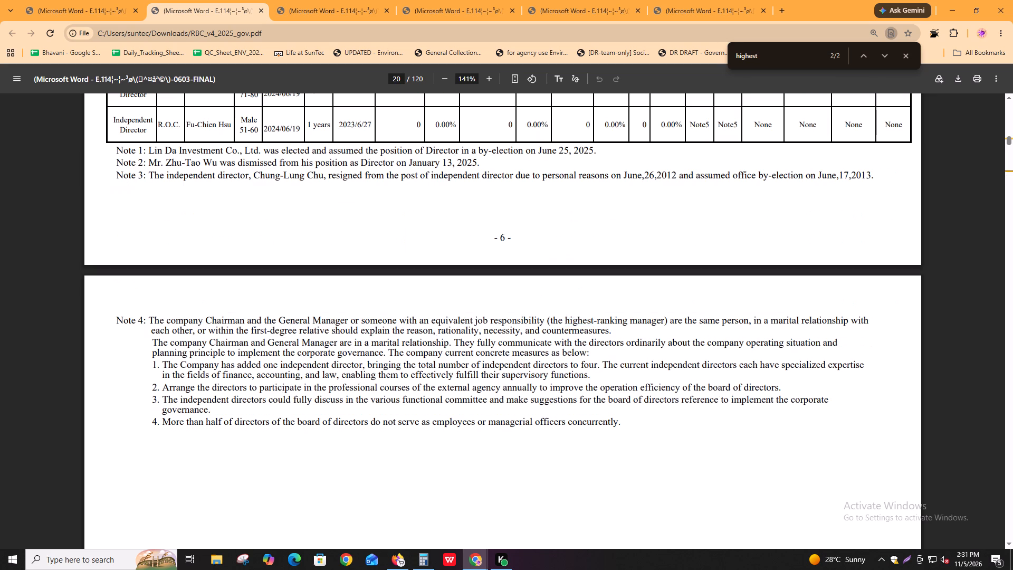
{"action": "key", "text": "Return"}
{"action": "key", "text": "Return"}
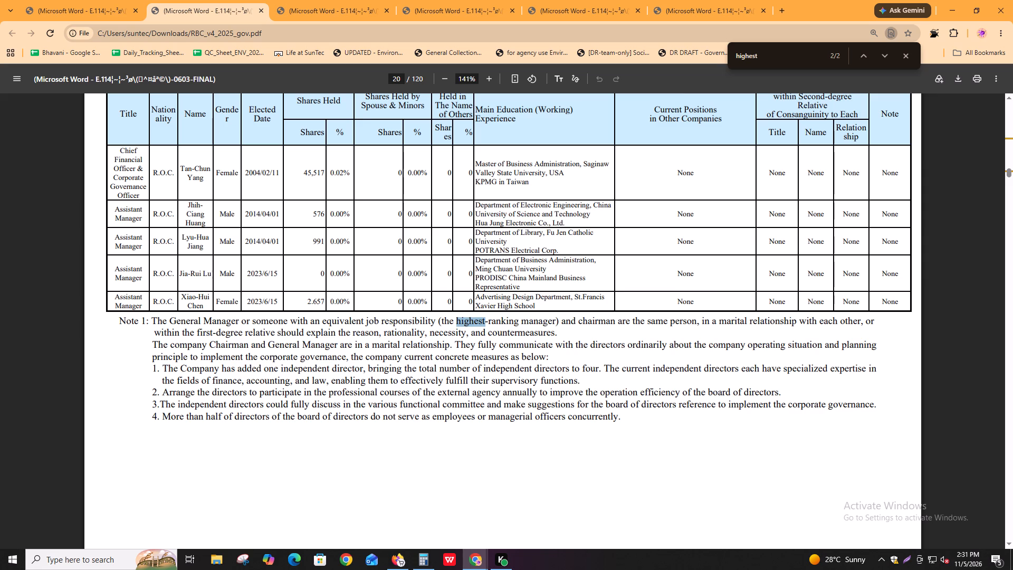
Look through the report pages before the last "highest" match, from the management team tables to the board independence section.
{"action": "scroll", "coordinate": [714, 286], "scroll_direction": "up", "scroll_amount": 7}
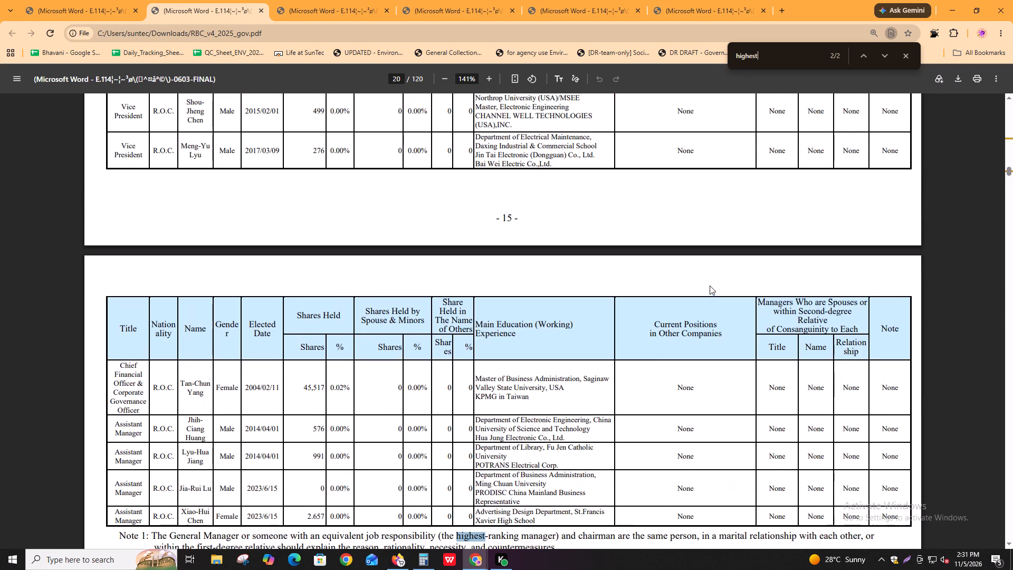
{"action": "scroll", "coordinate": [710, 286], "scroll_direction": "up", "scroll_amount": 12}
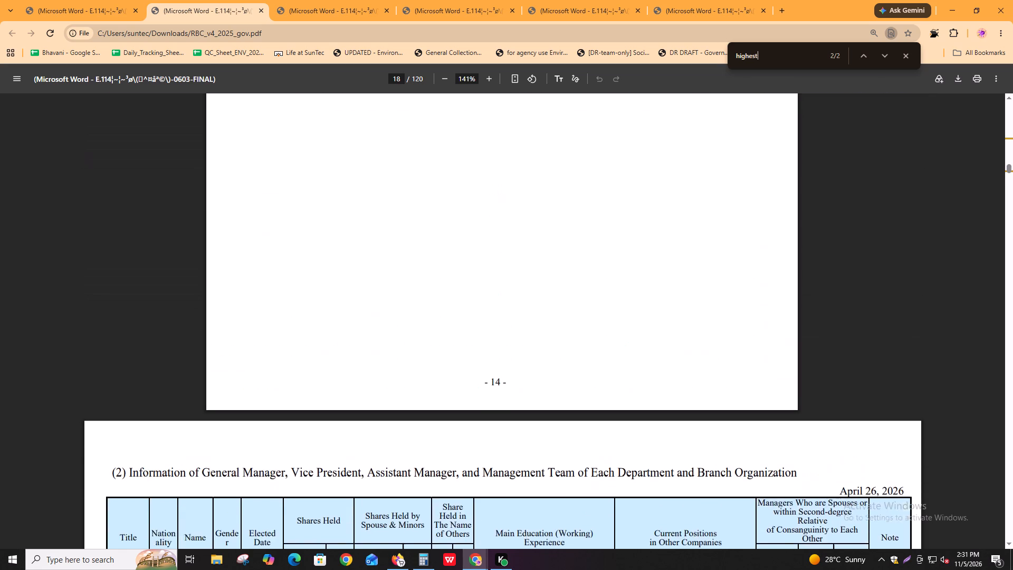
{"action": "scroll", "coordinate": [710, 285], "scroll_direction": "up", "scroll_amount": 9}
{"action": "scroll", "coordinate": [719, 287], "scroll_direction": "down", "scroll_amount": 3}
{"action": "scroll", "coordinate": [770, 275], "scroll_direction": "down", "scroll_amount": 1}
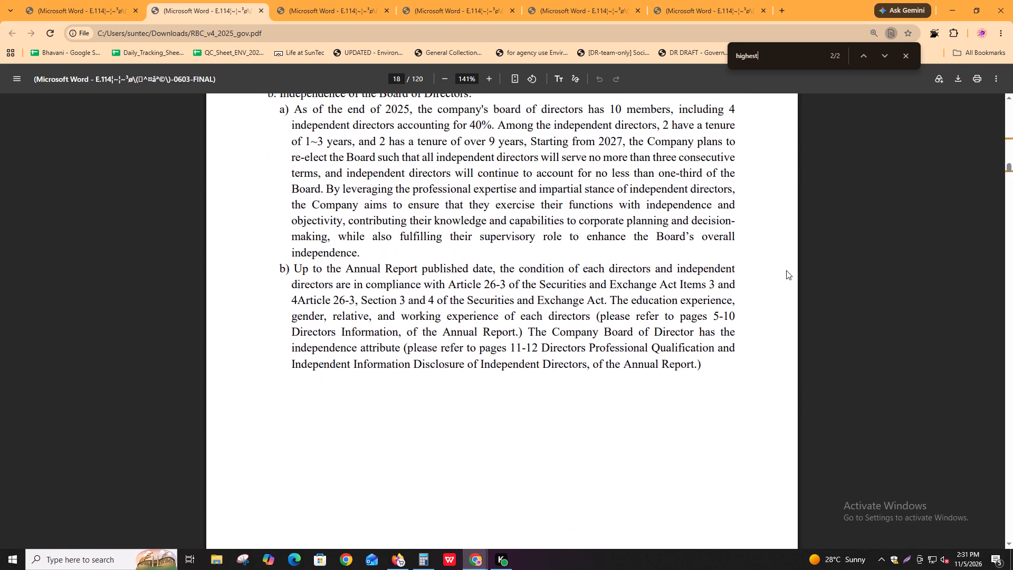
In Igloo, expand the ceo_annual_compensation field, jump to its AI Copilot source tag and examine the General Manager and Vice President remuneration table.
{"action": "key", "text": "alt+Tab"}
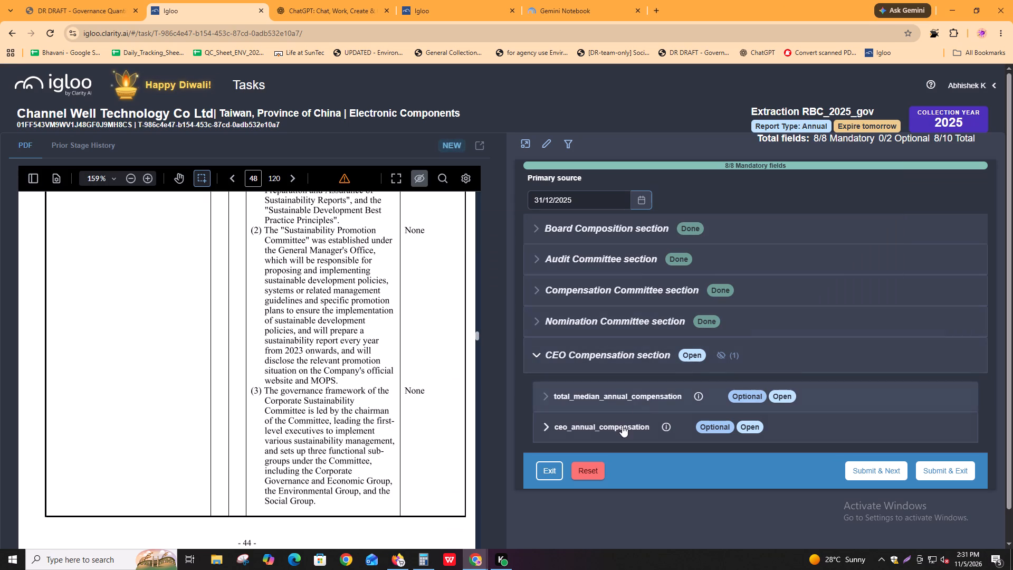
{"action": "left_click", "coordinate": [622, 425]}
{"action": "scroll", "coordinate": [622, 425], "scroll_direction": "down", "scroll_amount": 5}
{"action": "left_click", "coordinate": [645, 399]}
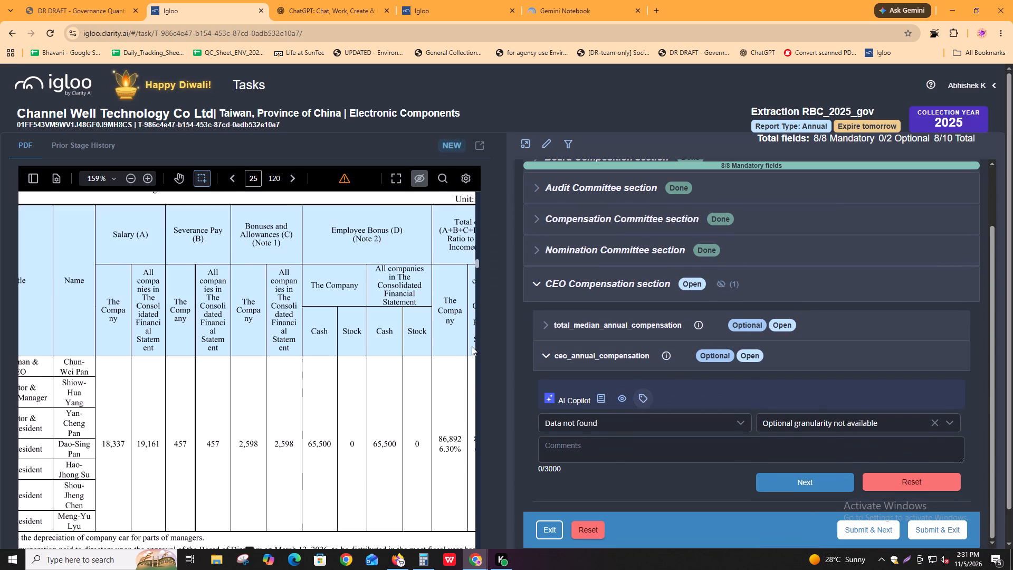
{"action": "scroll", "coordinate": [373, 436], "scroll_direction": "down", "scroll_amount": 2, "text": "ctrl"}
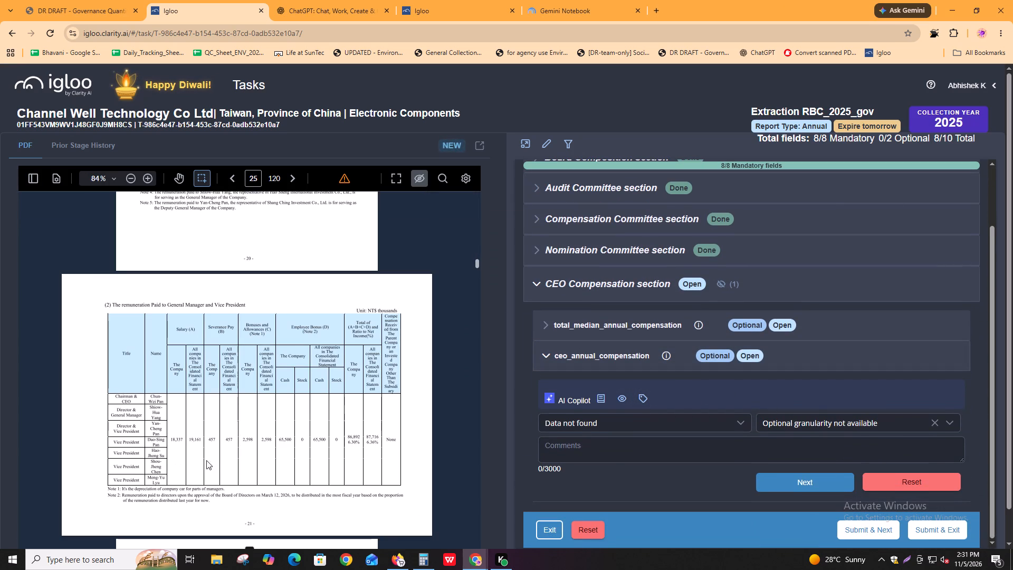
{"action": "scroll", "coordinate": [155, 460], "scroll_direction": "up", "scroll_amount": 2, "text": "ctrl"}
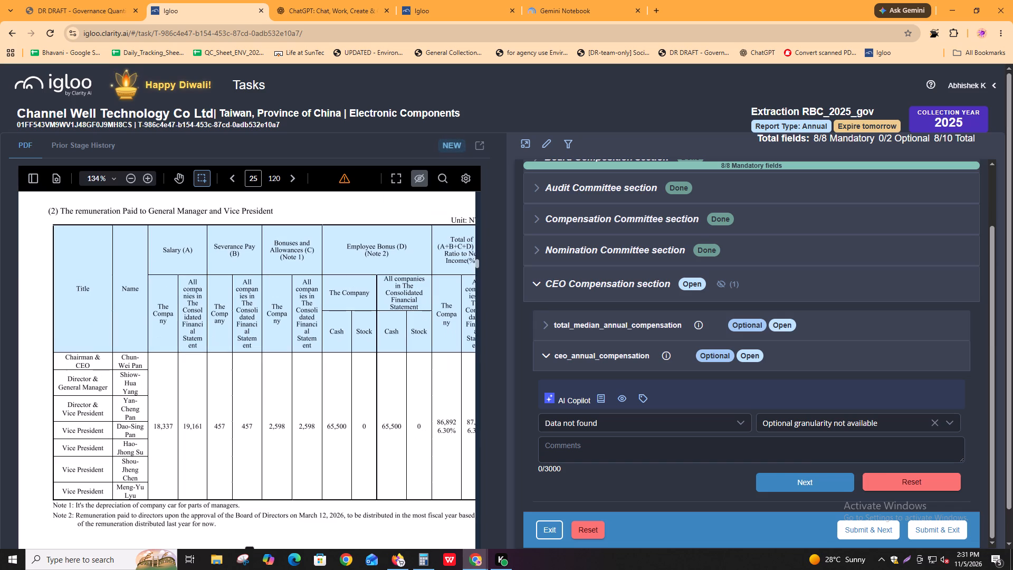
{"action": "scroll", "coordinate": [155, 460], "scroll_direction": "up", "scroll_amount": 3}
{"action": "scroll", "coordinate": [163, 459], "scroll_direction": "down", "scroll_amount": 3}
{"action": "scroll", "coordinate": [270, 519], "scroll_direction": "down", "scroll_amount": 1, "text": "shift"}
Switch back to the annual report, search for "ceo" and go through the matches to the Chairman & CEO rows of the directors' remuneration table.
{"action": "key", "text": "alt+Tab"}
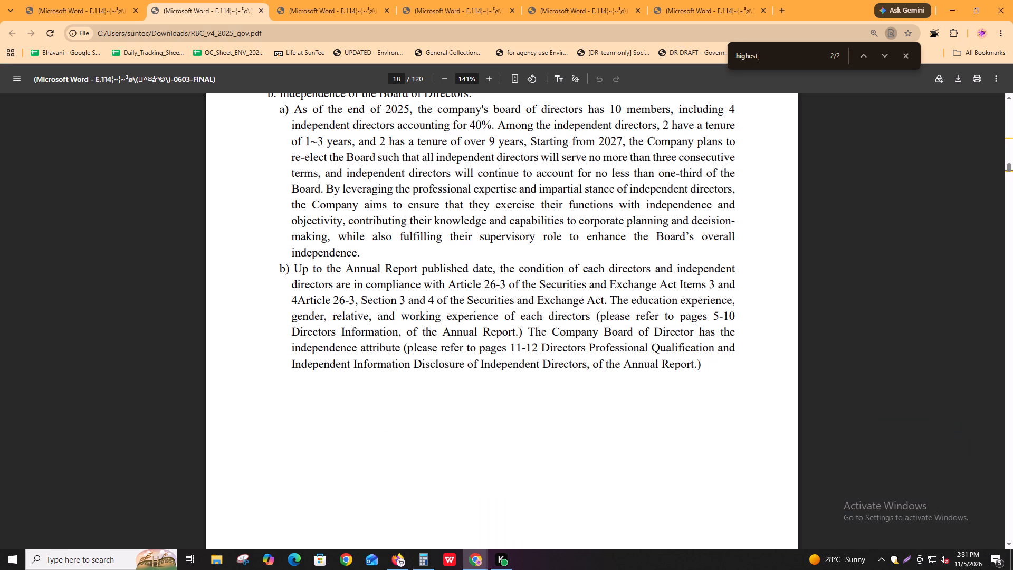
{"action": "key", "text": "ctrl+f"}
{"action": "type", "text": "sala"}
{"action": "key", "text": "BackSpace"}
{"action": "key", "text": "BackSpace"}
{"action": "key", "text": "BackSpace"}
{"action": "key", "text": "BackSpace"}
{"action": "key", "text": "BackSpace"}
{"action": "key", "text": "BackSpace"}
{"action": "key", "text": "BackSpace"}
{"action": "key", "text": "BackSpace"}
{"action": "key", "text": "BackSpace"}
{"action": "key", "text": "BackSpace"}
{"action": "key", "text": "BackSpace"}
{"action": "key", "text": "BackSpace"}
{"action": "key", "text": "BackSpace"}
{"action": "key", "text": "BackSpace"}
{"action": "key", "text": "BackSpace"}
{"action": "key", "text": "BackSpace"}
{"action": "key", "text": "BackSpace"}
{"action": "key", "text": "BackSpace"}
{"action": "type", "text": "ceo"}
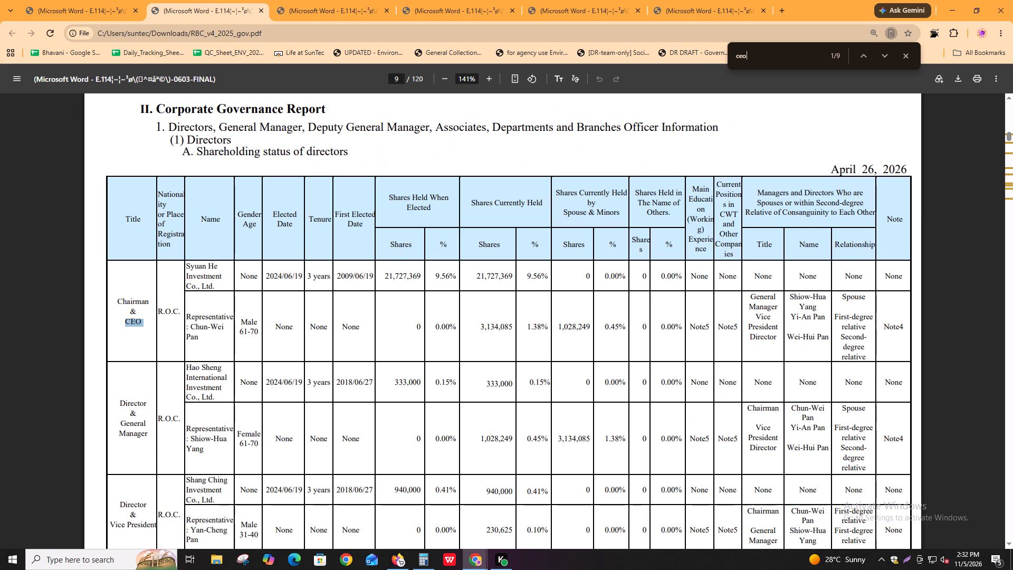
{"action": "key", "text": "Return"}
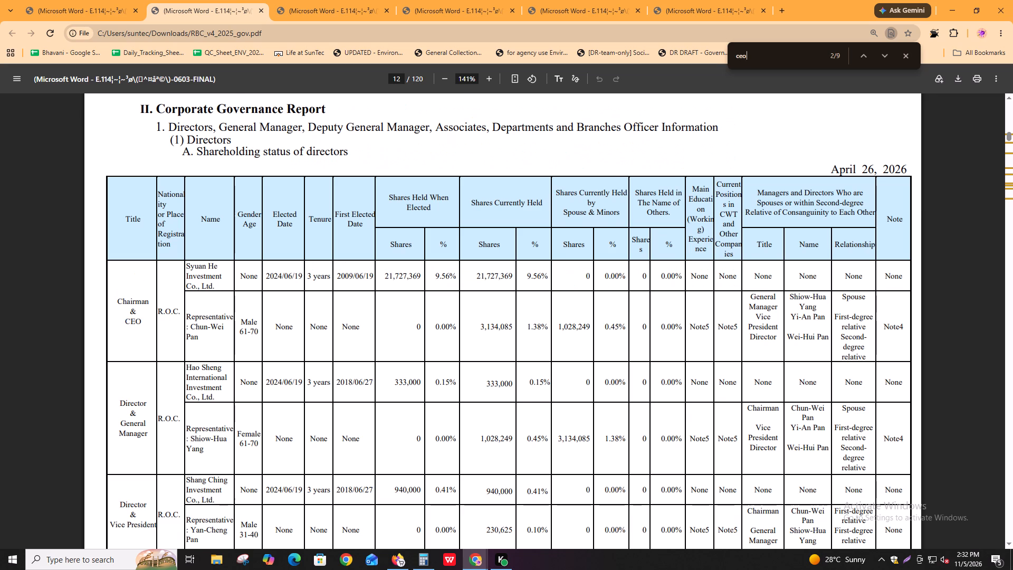
{"action": "key", "text": "Return"}
{"action": "key", "text": "Return"}
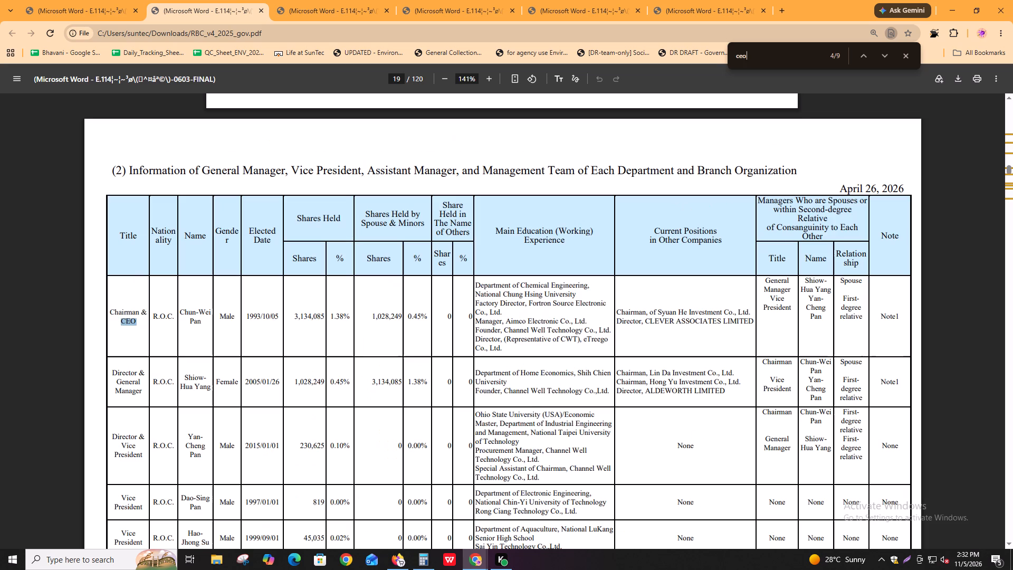
{"action": "key", "text": "Return"}
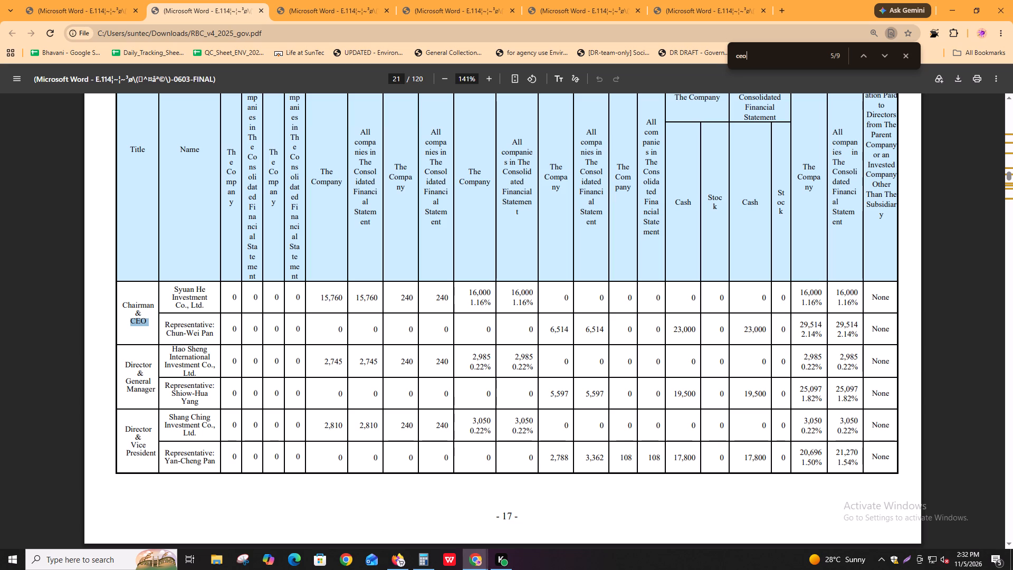
Examine the directors' remuneration table and its continuation on the following page, highlighting consolidated total amounts including the Chairman & CEO investment company's.
{"action": "left_click_drag", "start_coordinate": [832, 393], "coordinate": [861, 390]}
{"action": "left_click", "coordinate": [861, 390]}
{"action": "scroll", "coordinate": [842, 464], "scroll_direction": "down", "scroll_amount": 8}
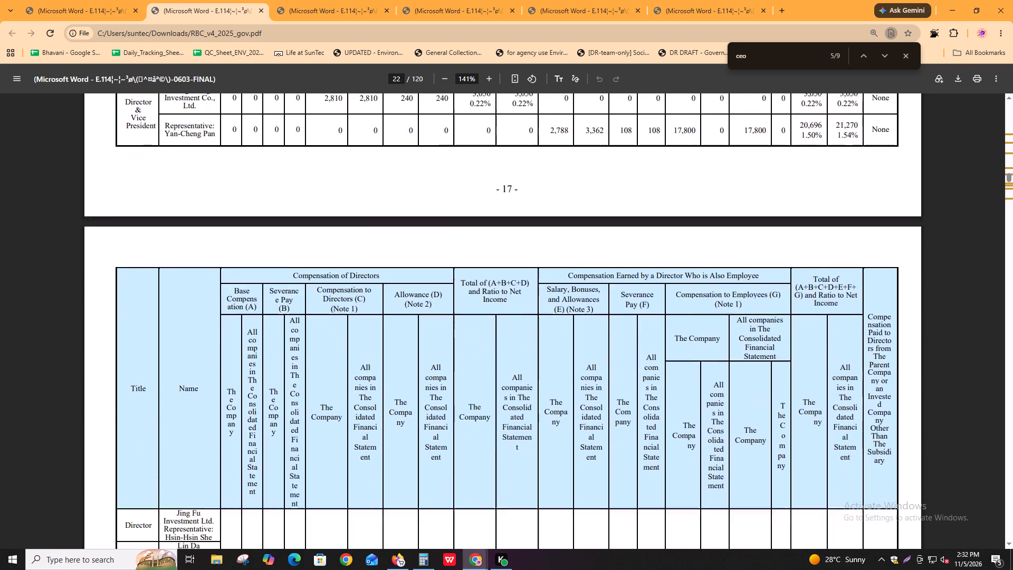
{"action": "scroll", "coordinate": [854, 481], "scroll_direction": "down", "scroll_amount": 2}
{"action": "scroll", "coordinate": [857, 453], "scroll_direction": "up", "scroll_amount": 2}
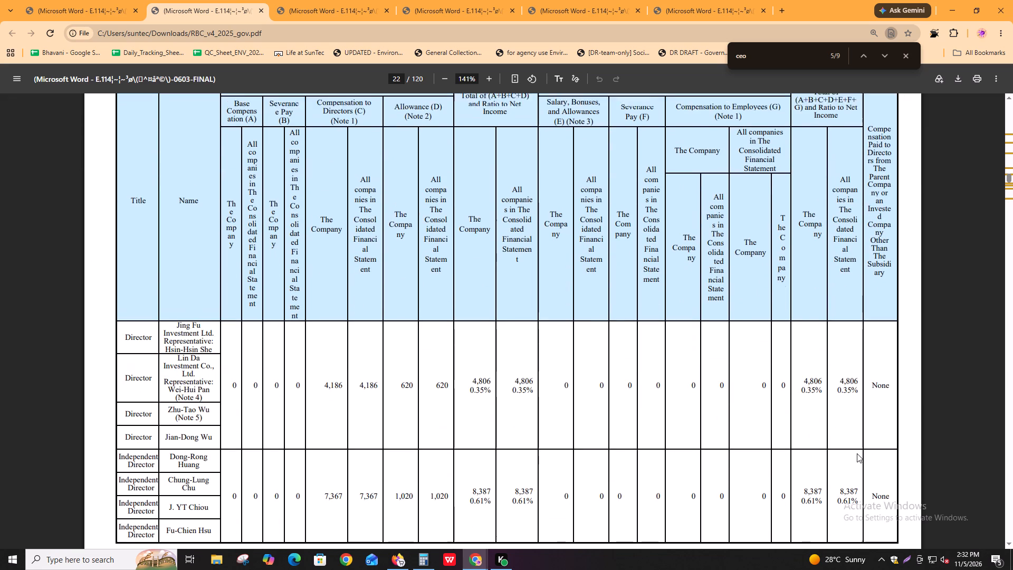
{"action": "scroll", "coordinate": [857, 453], "scroll_direction": "down", "scroll_amount": 4}
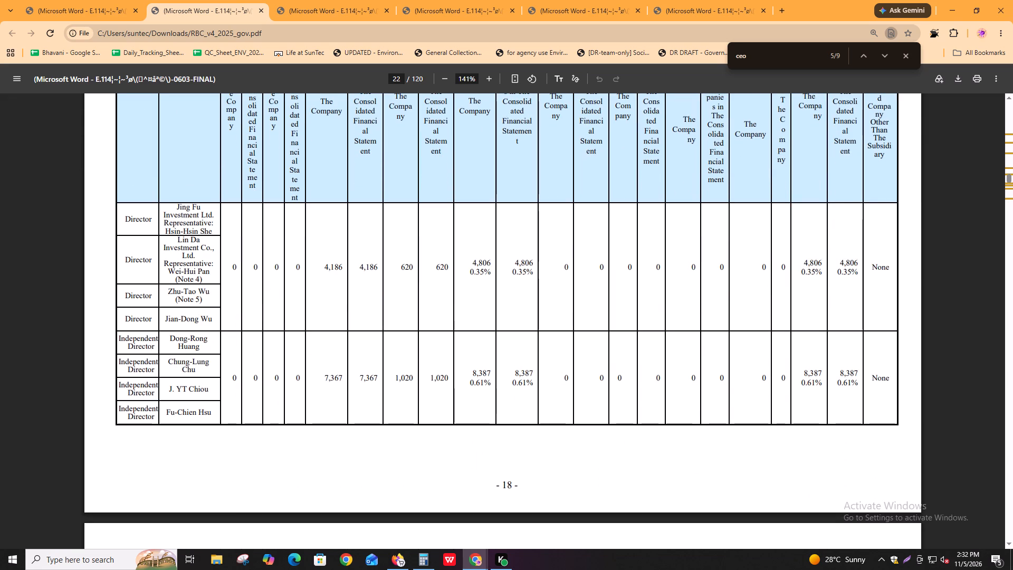
{"action": "scroll", "coordinate": [274, 362], "scroll_direction": "up", "scroll_amount": 4}
{"action": "scroll", "coordinate": [284, 426], "scroll_direction": "up", "scroll_amount": 5}
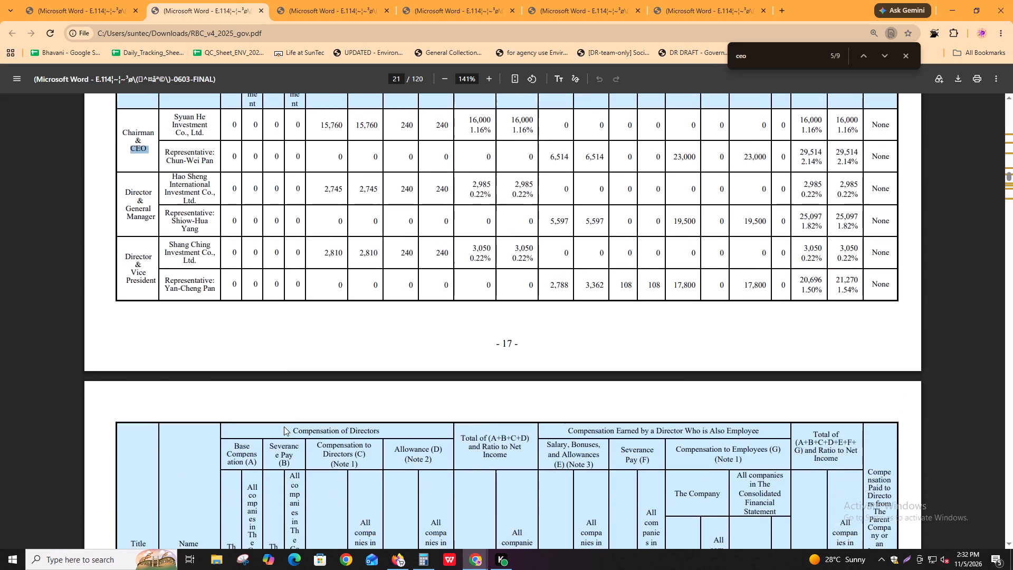
{"action": "scroll", "coordinate": [284, 426], "scroll_direction": "up", "scroll_amount": 4}
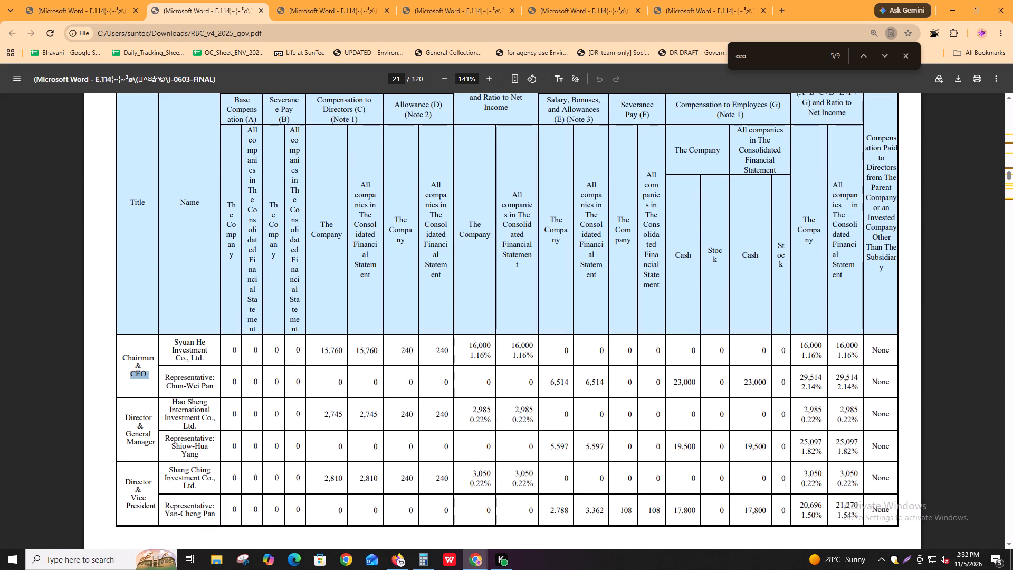
{"action": "left_click_drag", "start_coordinate": [834, 346], "coordinate": [853, 345]}
{"action": "left_click", "coordinate": [853, 345]}
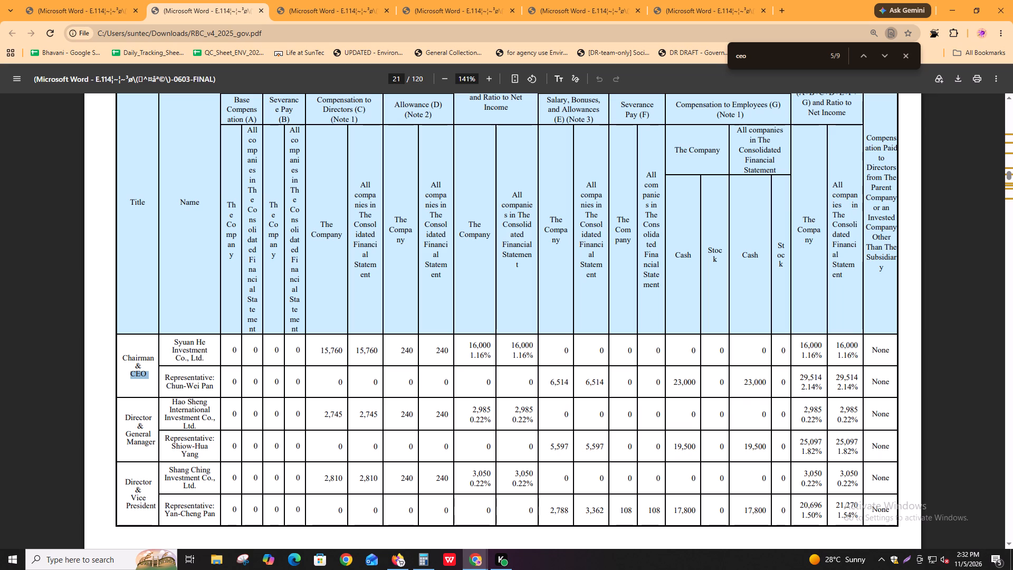
In Igloo, open the AI Copilot explanation for ceo_annual_compensation and read its source table, total and conversion reasoning.
{"action": "key", "text": "alt+Tab"}
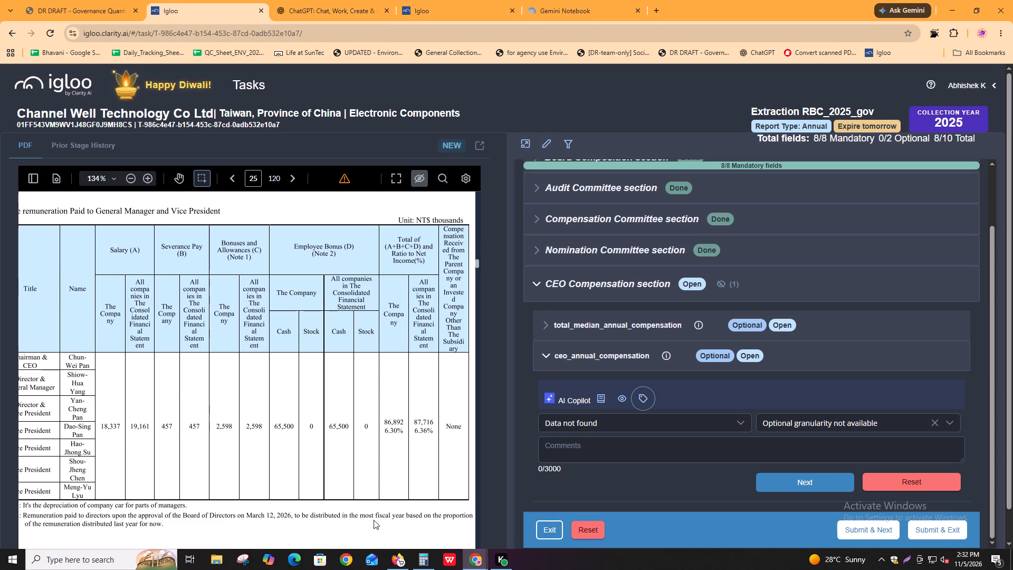
{"action": "left_click", "coordinate": [598, 393]}
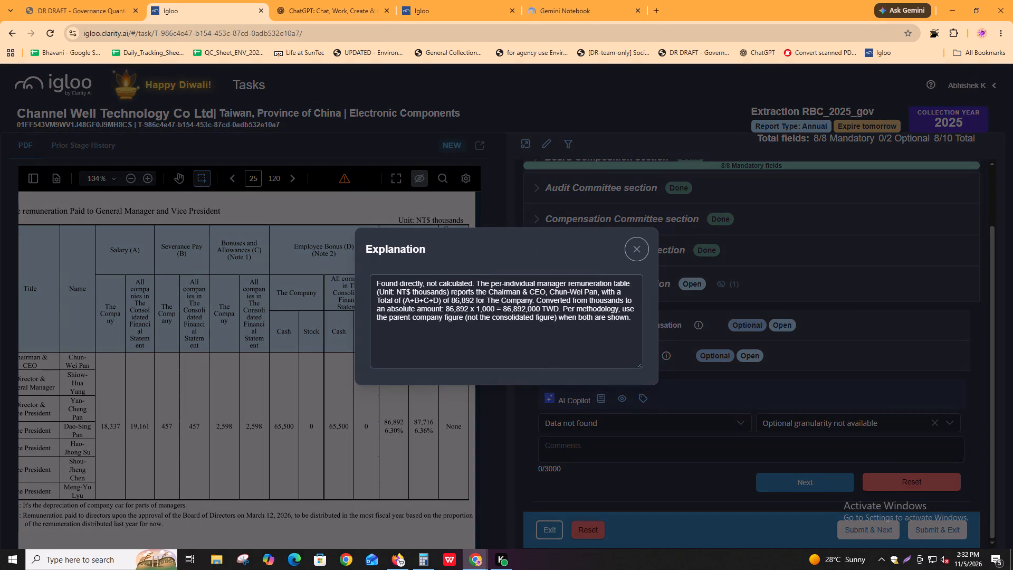
{"action": "left_click_drag", "start_coordinate": [489, 309], "coordinate": [525, 308]}
{"action": "left_click", "coordinate": [525, 308]}
{"action": "left_click", "coordinate": [519, 309]}
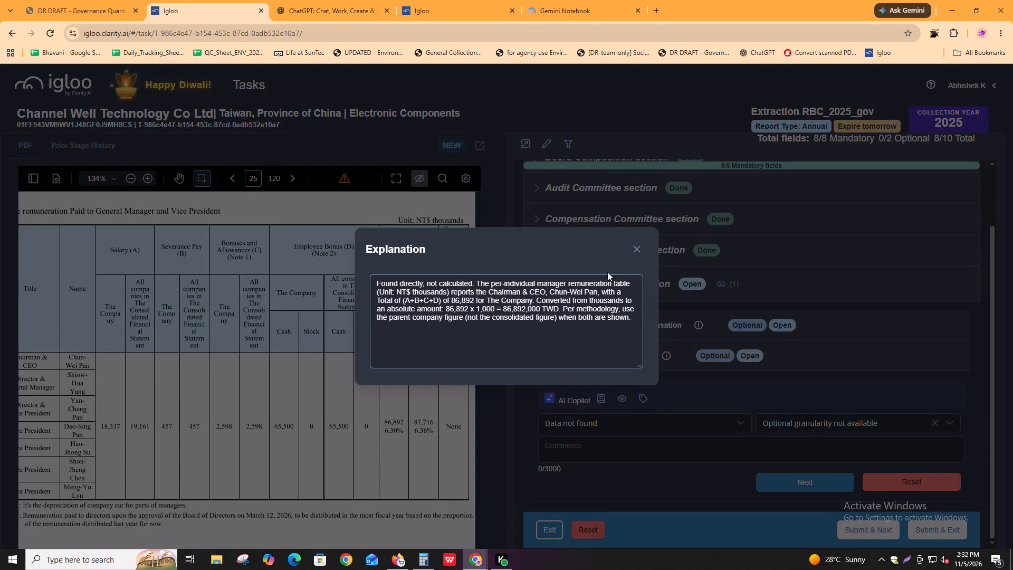
{"action": "left_click_drag", "start_coordinate": [414, 288], "coordinate": [498, 285]}
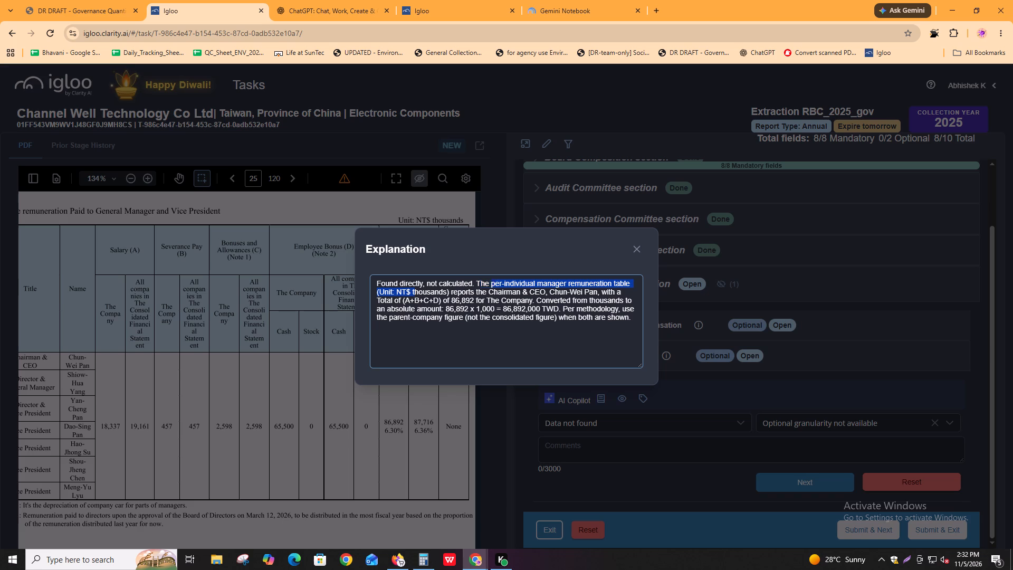
{"action": "left_click_drag", "start_coordinate": [498, 285], "coordinate": [620, 285]}
{"action": "left_click", "coordinate": [620, 285]}
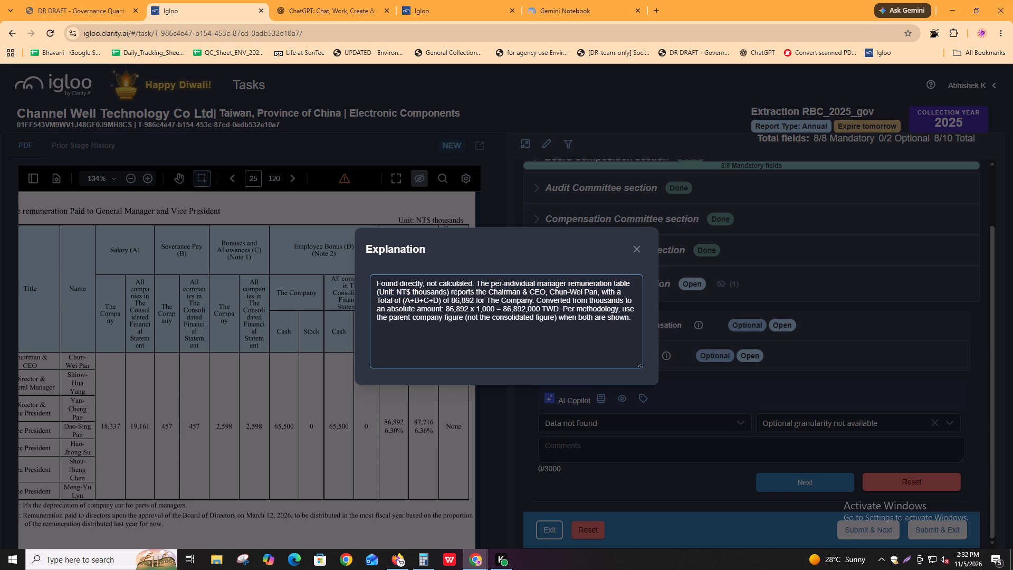
{"action": "left_click_drag", "start_coordinate": [506, 287], "coordinate": [619, 284]}
{"action": "left_click", "coordinate": [619, 284]}
{"action": "left_click_drag", "start_coordinate": [454, 296], "coordinate": [615, 304]}
{"action": "left_click", "coordinate": [615, 304]}
{"action": "left_click_drag", "start_coordinate": [437, 299], "coordinate": [640, 304]}
{"action": "left_click", "coordinate": [640, 304]}
Compare the AI Copilot explanation with the report's directors' remuneration table and close the explanation.
{"action": "key", "text": "alt+Tab"}
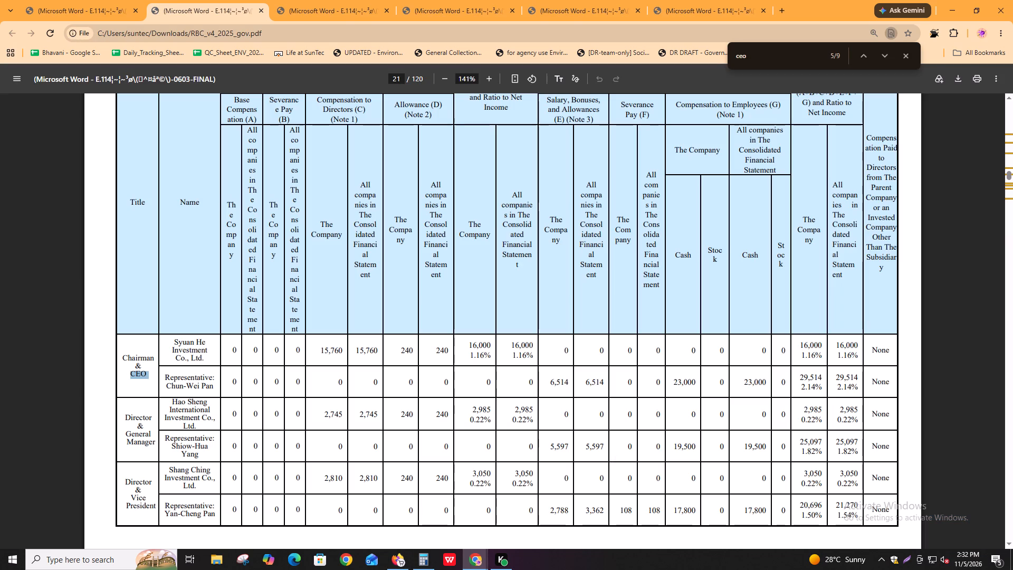
{"action": "key", "text": "alt+Tab"}
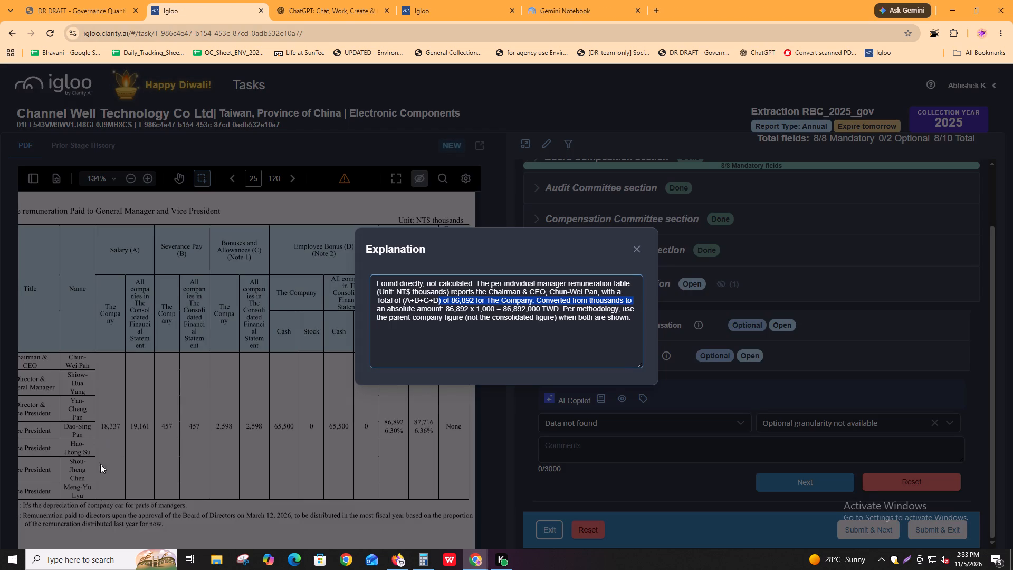
{"action": "left_click", "coordinate": [560, 311]}
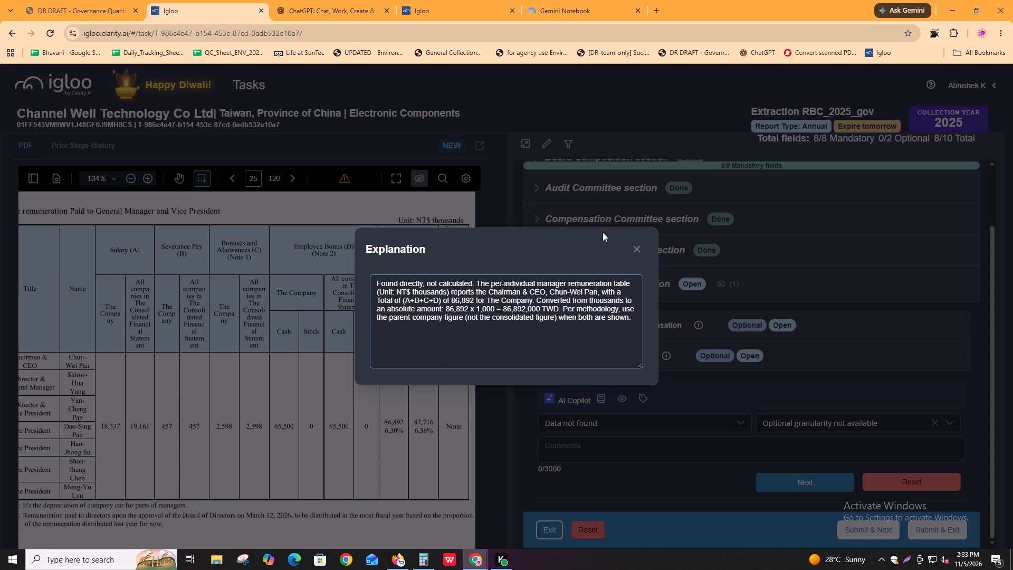
{"action": "left_click", "coordinate": [635, 246]}
{"action": "key", "text": "alt+Tab"}
{"action": "key", "text": "alt+Tab"}
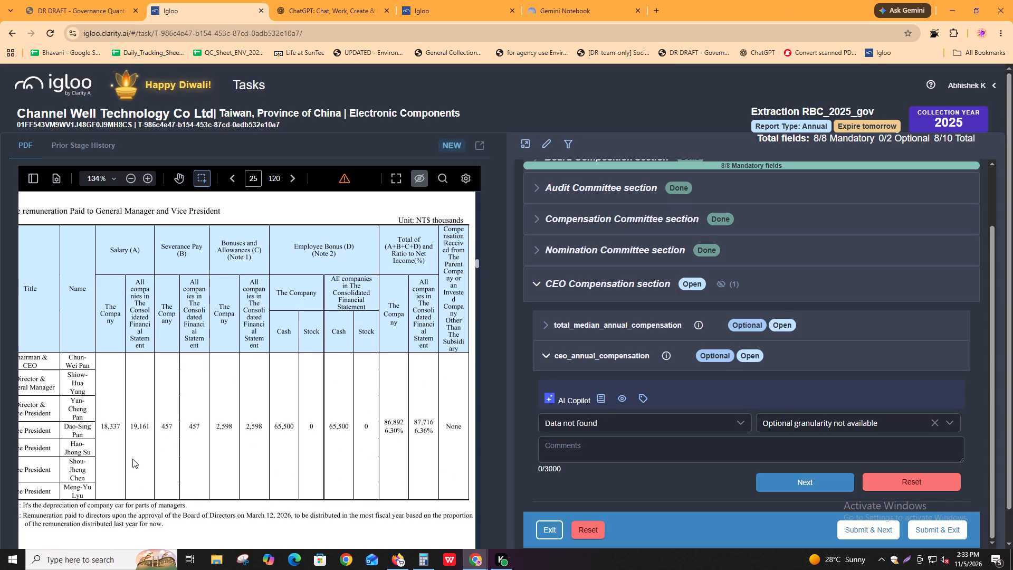
{"action": "scroll", "coordinate": [129, 460], "scroll_direction": "up", "scroll_amount": 2, "text": "shift"}
{"action": "scroll", "coordinate": [129, 460], "scroll_direction": "down", "scroll_amount": 1, "text": "shift"}
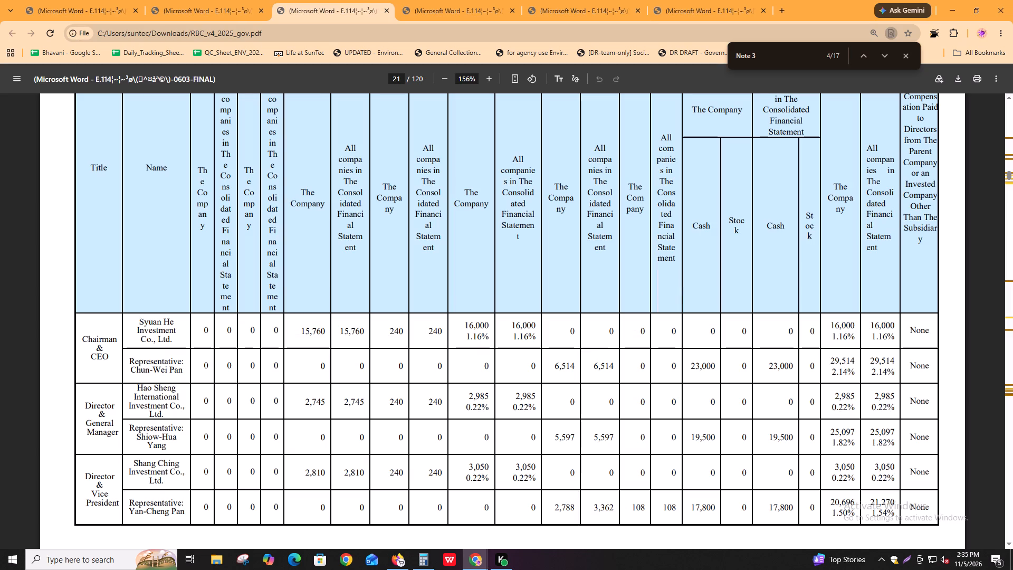
{"action": "left_click_drag", "start_coordinate": [87, 351], "coordinate": [126, 353]}
{"action": "left_click", "coordinate": [126, 353]}
{"action": "left_click_drag", "start_coordinate": [862, 365], "coordinate": [885, 367]}
{"action": "left_click", "coordinate": [885, 367]}
{"action": "scroll", "coordinate": [432, 398], "scroll_direction": "up", "scroll_amount": 3}
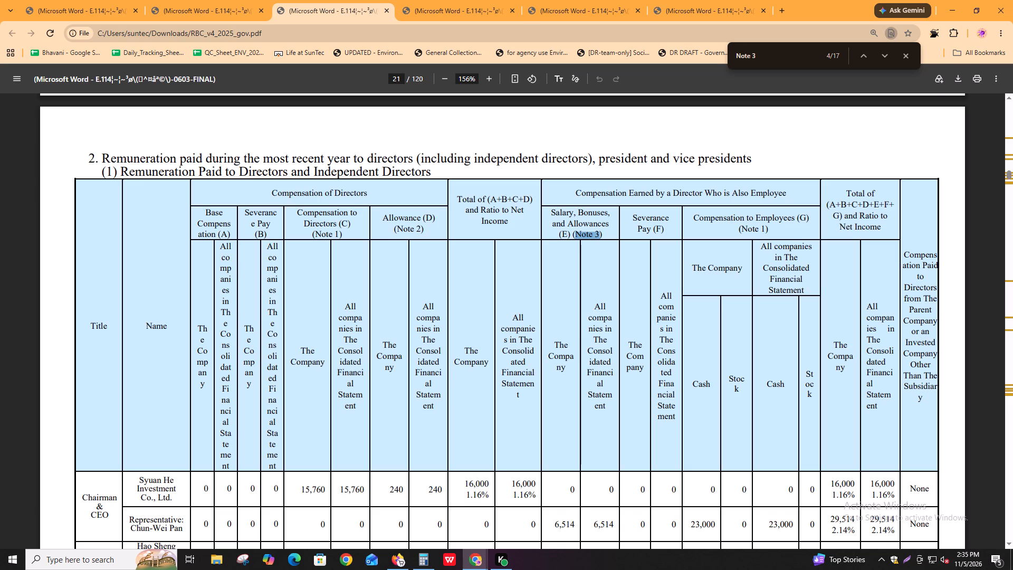
Switch back to Igloo's open ceo_annual_compensation field in the CEO Compensation section.
{"action": "key", "text": "alt+Tab"}
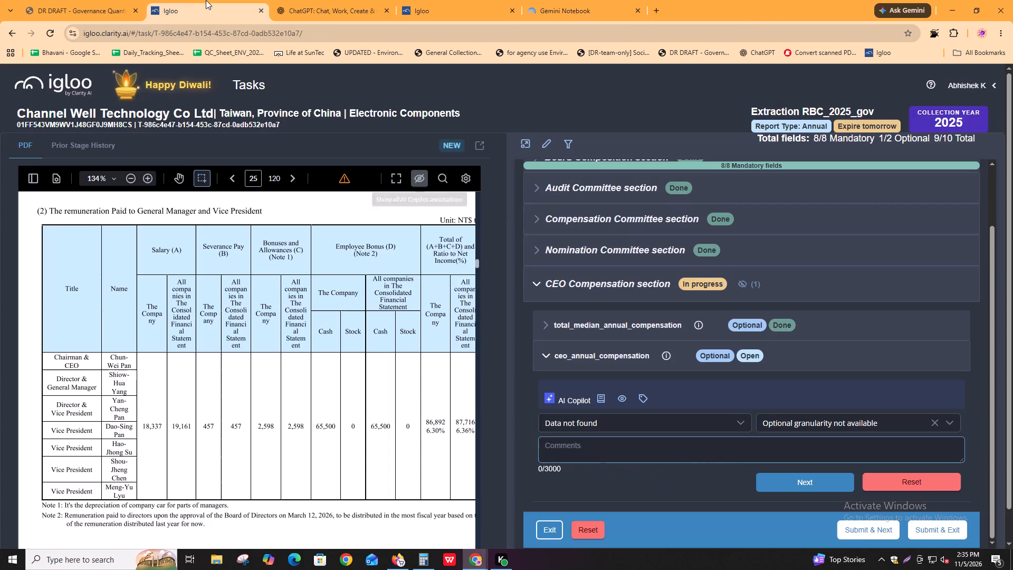
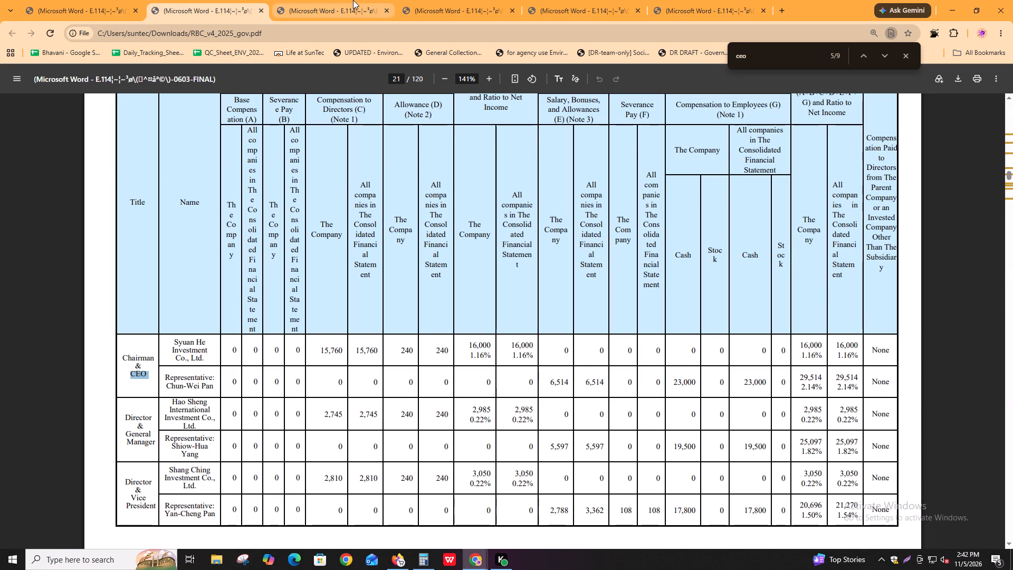
Switch to the annual report copy searched for "Note 3" and examine the directors' remuneration table's total columns against the Chairman & CEO rows.
{"action": "left_click", "coordinate": [353, 0]}
{"action": "scroll", "coordinate": [605, 451], "scroll_direction": "down", "scroll_amount": 1}
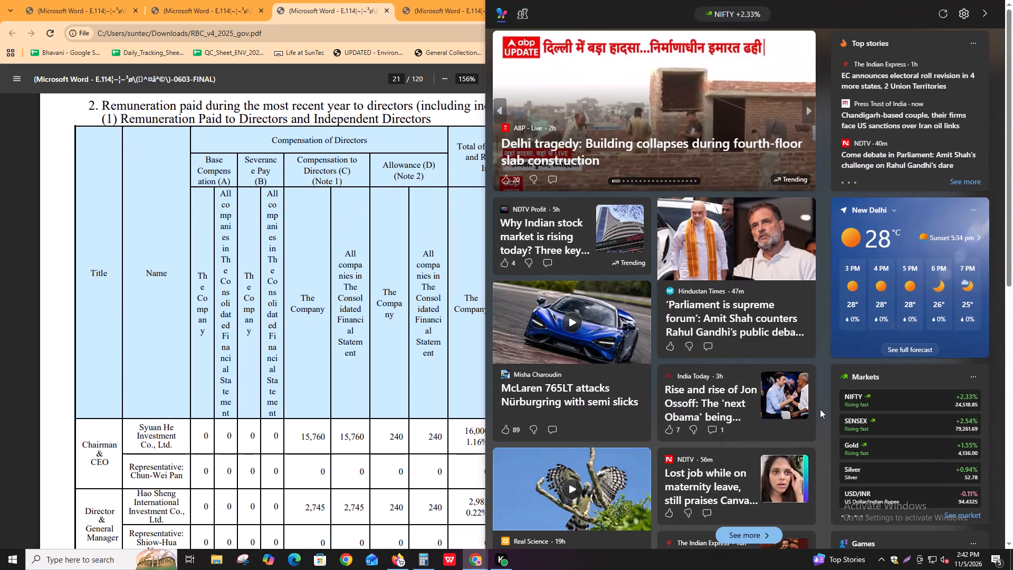
{"action": "left_click", "coordinate": [211, 367]}
{"action": "left_click_drag", "start_coordinate": [267, 369], "coordinate": [353, 375]}
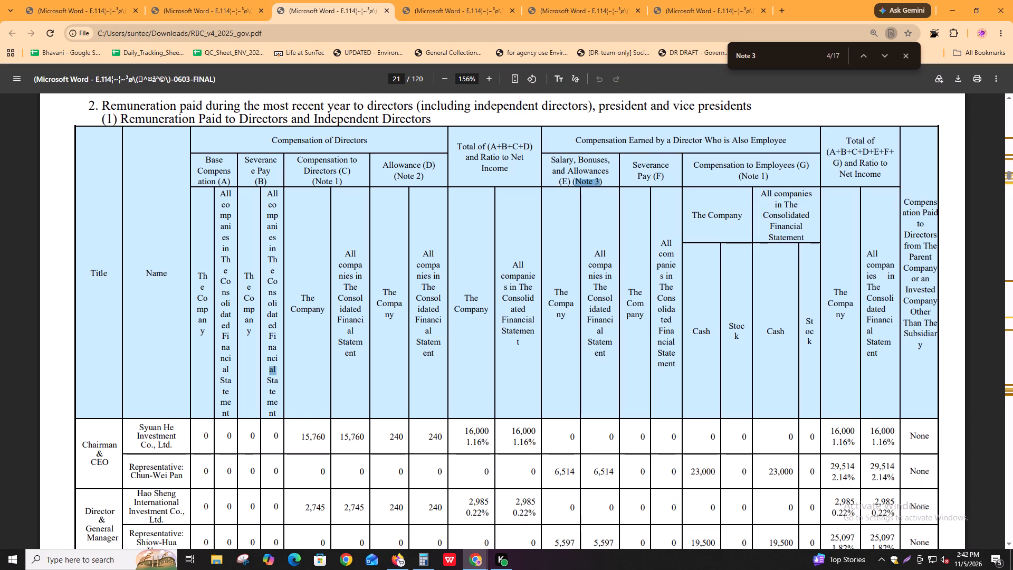
{"action": "left_click_drag", "start_coordinate": [353, 375], "coordinate": [417, 374]}
{"action": "left_click_drag", "start_coordinate": [419, 374], "coordinate": [824, 348]}
{"action": "left_click_drag", "start_coordinate": [825, 347], "coordinate": [836, 345]}
{"action": "double_click", "coordinate": [880, 342]}
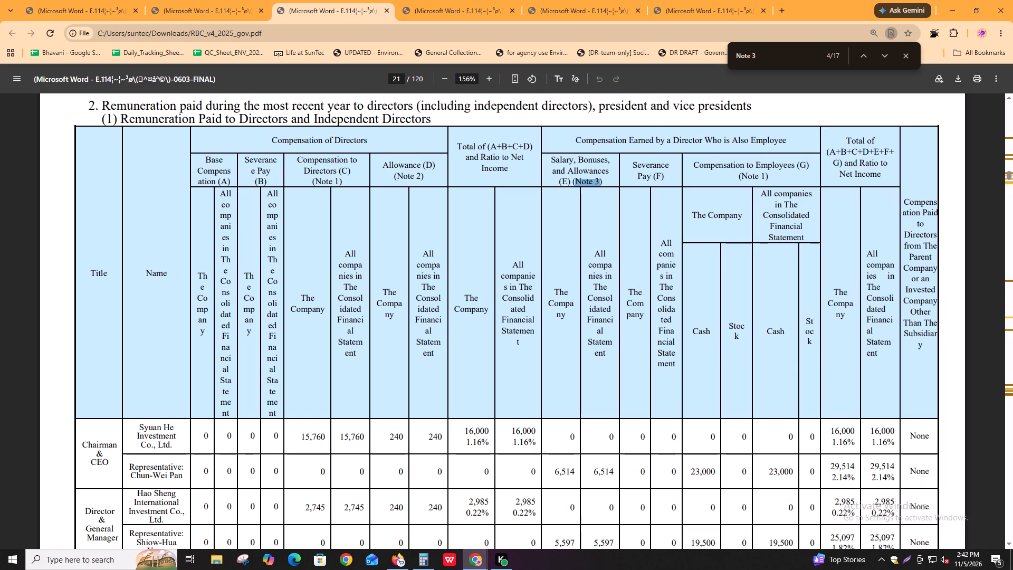
{"action": "triple_click", "coordinate": [876, 341]}
{"action": "triple_click", "coordinate": [874, 341]}
{"action": "triple_click", "coordinate": [874, 341]}
{"action": "double_click", "coordinate": [873, 339]}
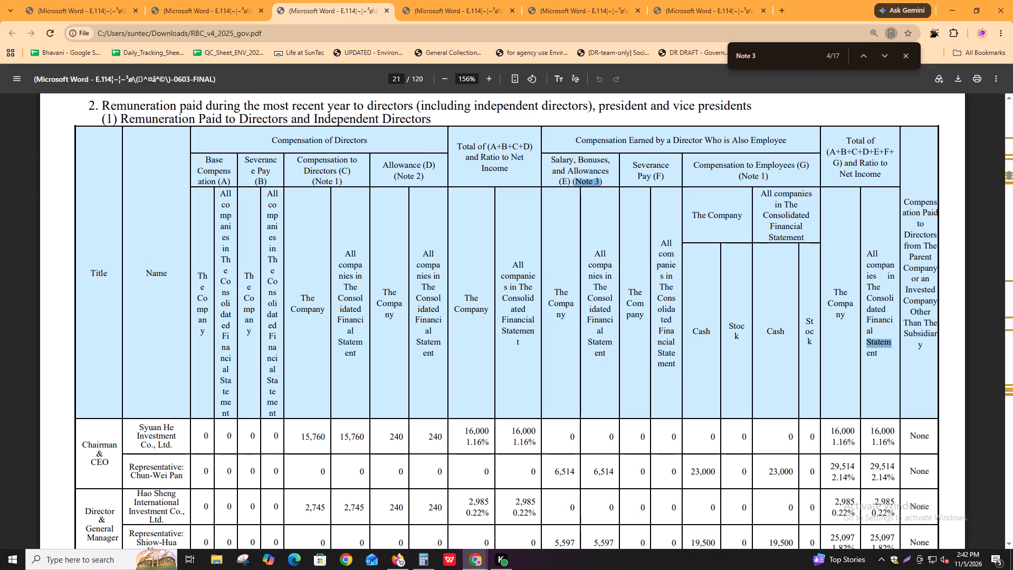
{"action": "triple_click", "coordinate": [875, 348]}
{"action": "double_click", "coordinate": [875, 348]}
{"action": "triple_click", "coordinate": [875, 353]}
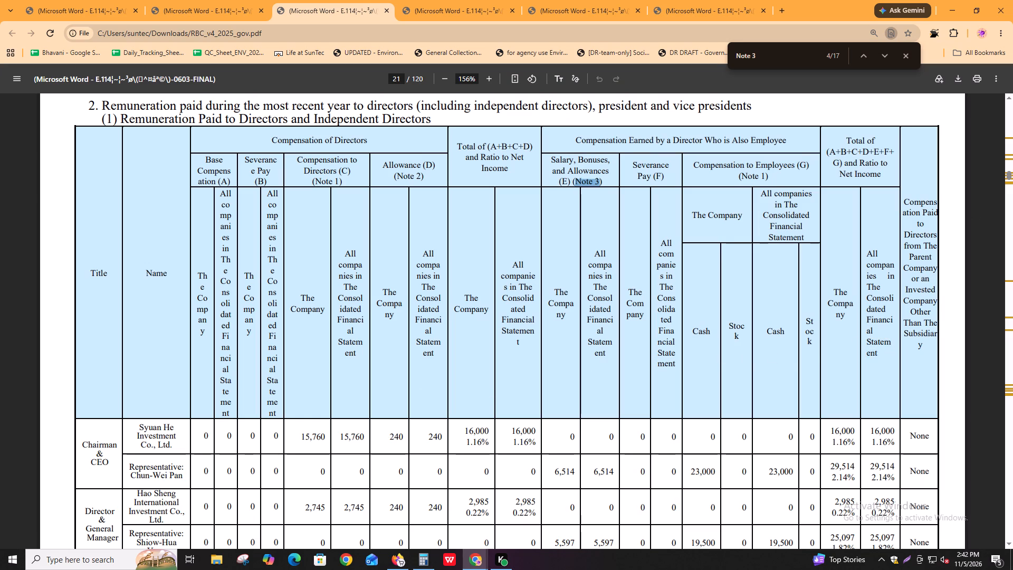
{"action": "double_click", "coordinate": [875, 353]}
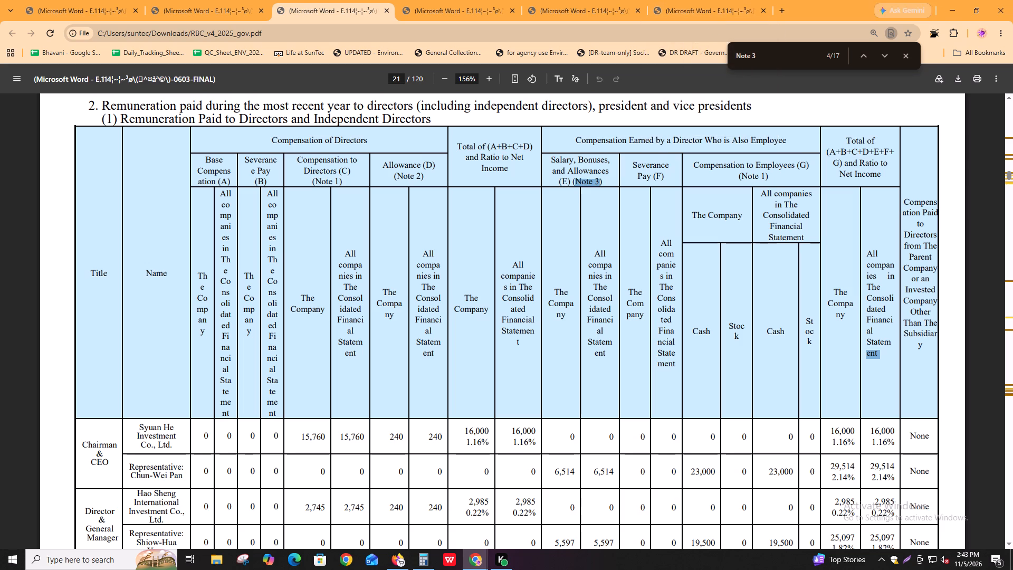
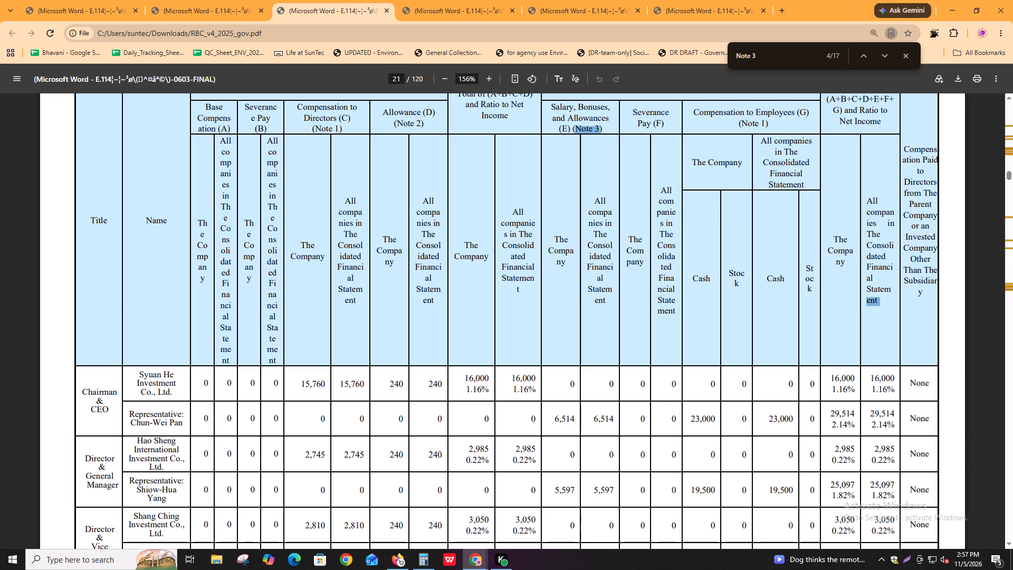
{"action": "scroll", "coordinate": [295, 415], "scroll_direction": "up", "scroll_amount": 2}
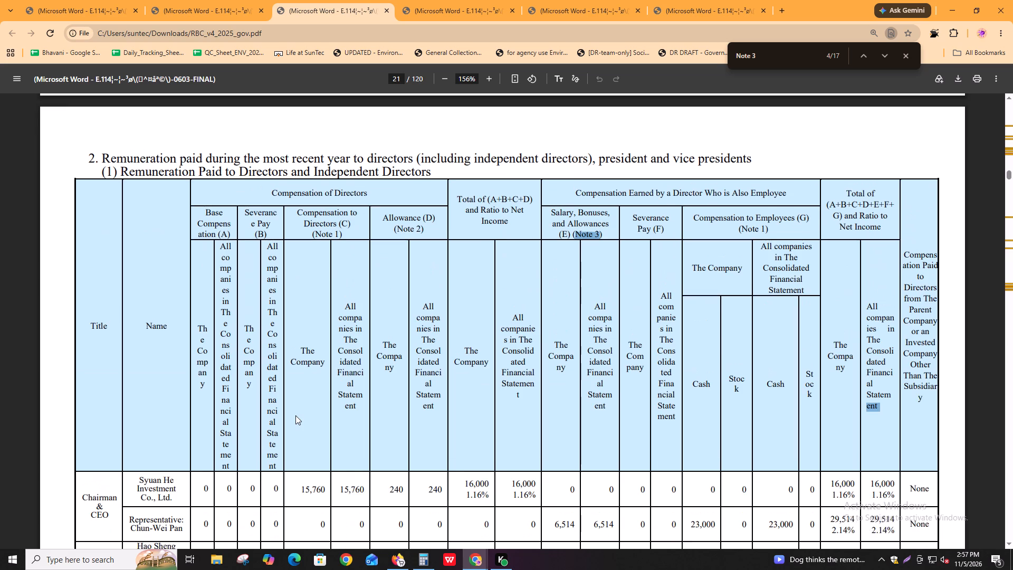
{"action": "scroll", "coordinate": [295, 415], "scroll_direction": "up", "scroll_amount": 1}
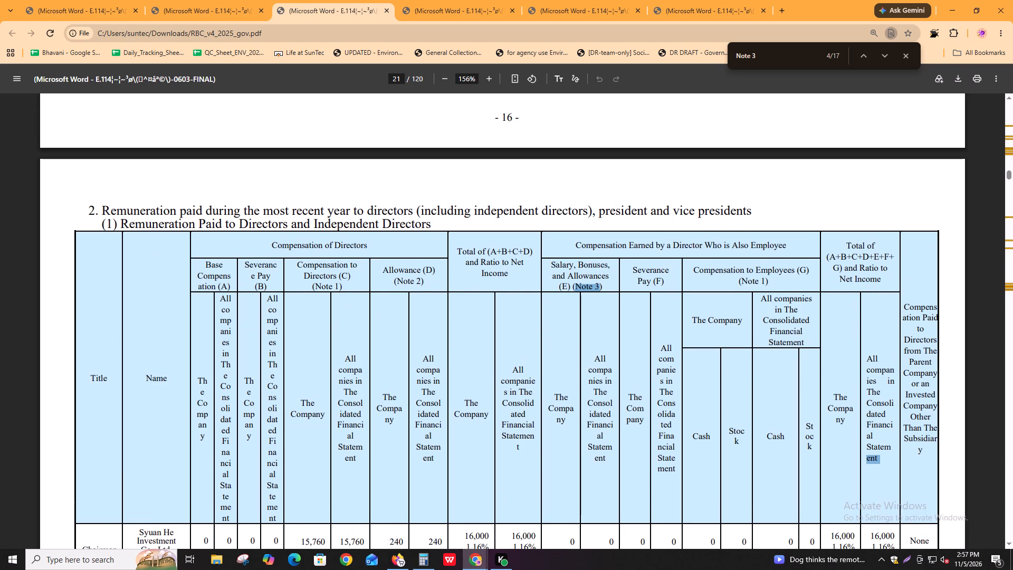
{"action": "scroll", "coordinate": [822, 365], "scroll_direction": "down", "scroll_amount": 1}
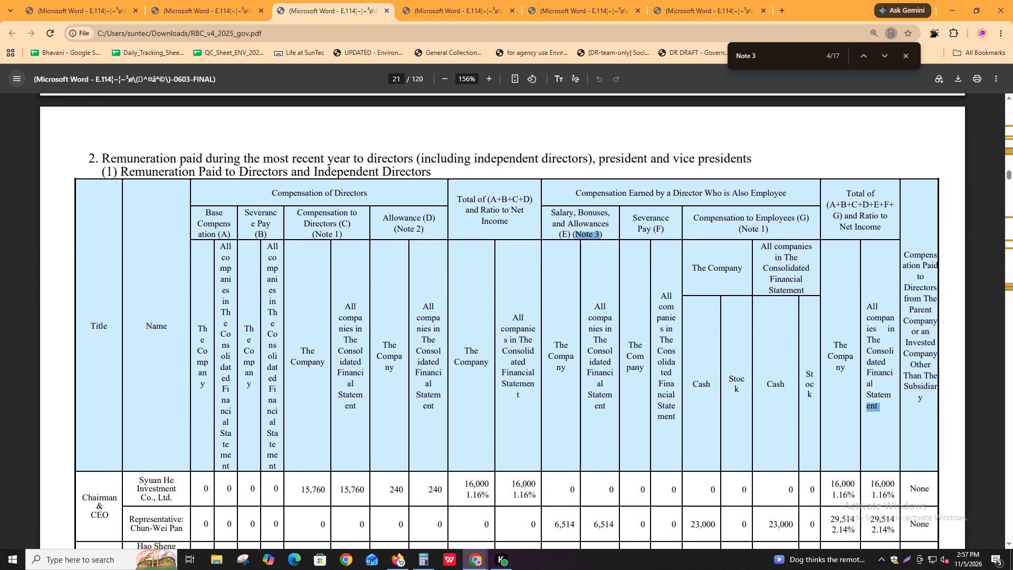
{"action": "scroll", "coordinate": [421, 286], "scroll_direction": "down", "scroll_amount": 4}
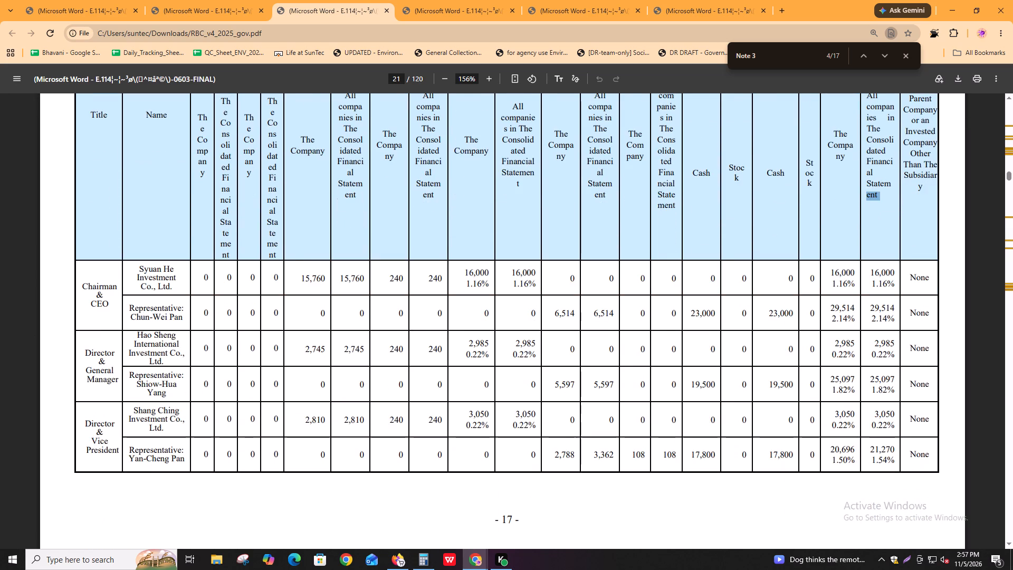
{"action": "scroll", "coordinate": [93, 279], "scroll_direction": "up", "scroll_amount": 1, "text": "ctrl"}
{"action": "scroll", "coordinate": [97, 331], "scroll_direction": "up", "scroll_amount": 2}
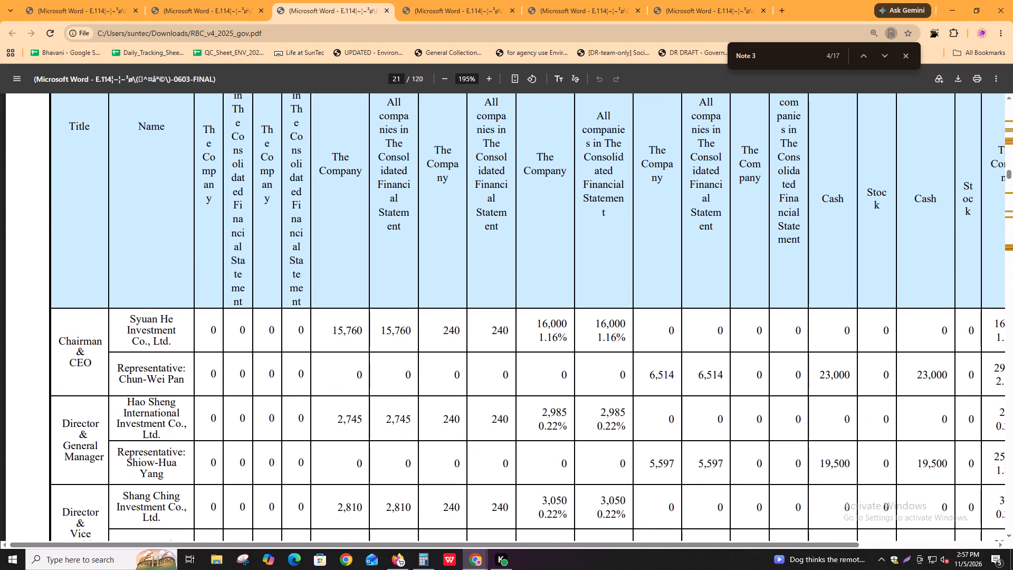
{"action": "left_click_drag", "start_coordinate": [129, 370], "coordinate": [173, 382]}
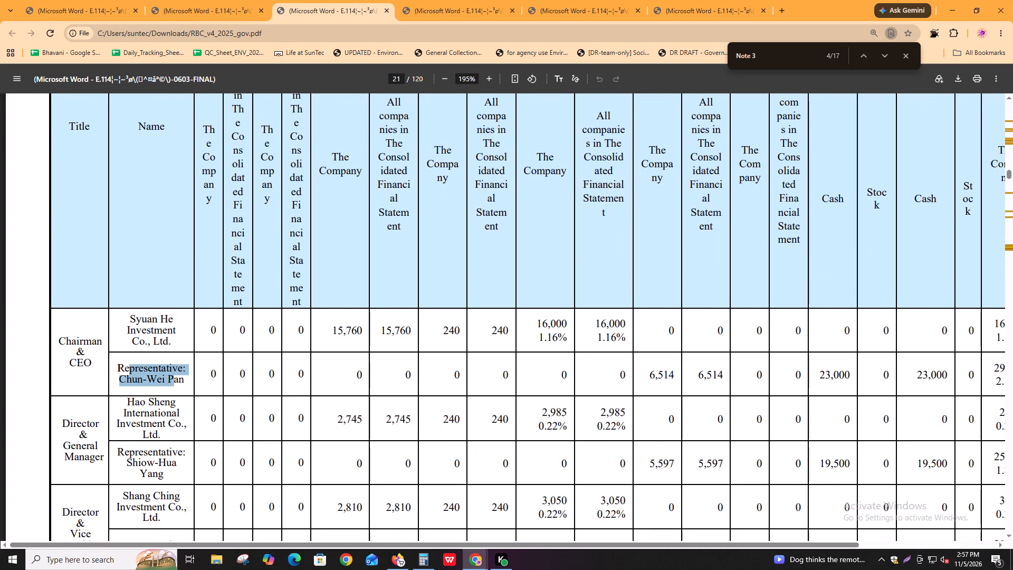
{"action": "left_click_drag", "start_coordinate": [173, 382], "coordinate": [174, 382]}
{"action": "scroll", "coordinate": [670, 398], "scroll_direction": "down", "scroll_amount": 8, "text": "shift"}
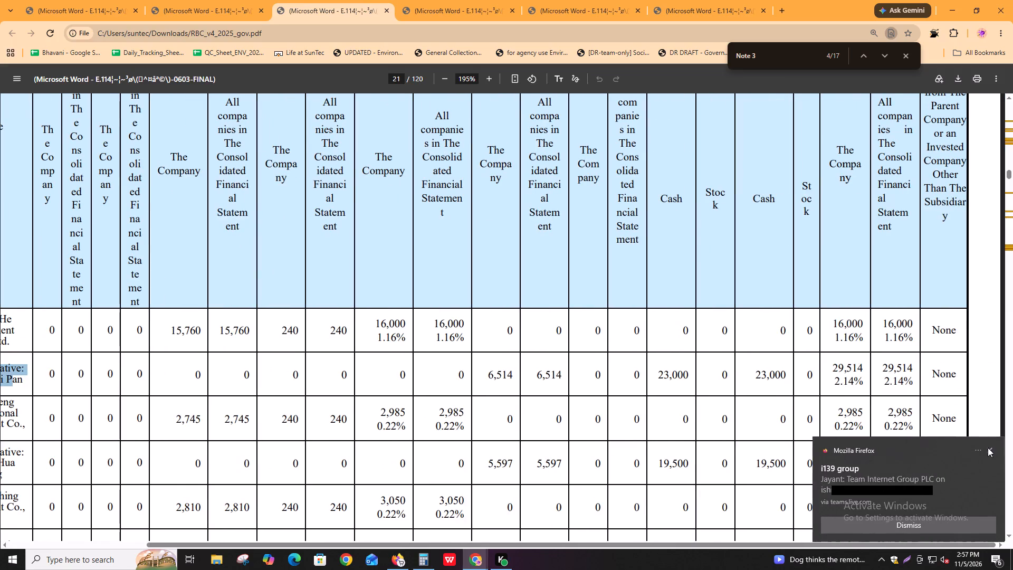
{"action": "left_click", "coordinate": [988, 448]}
{"action": "scroll", "coordinate": [908, 472], "scroll_direction": "down", "scroll_amount": 3}
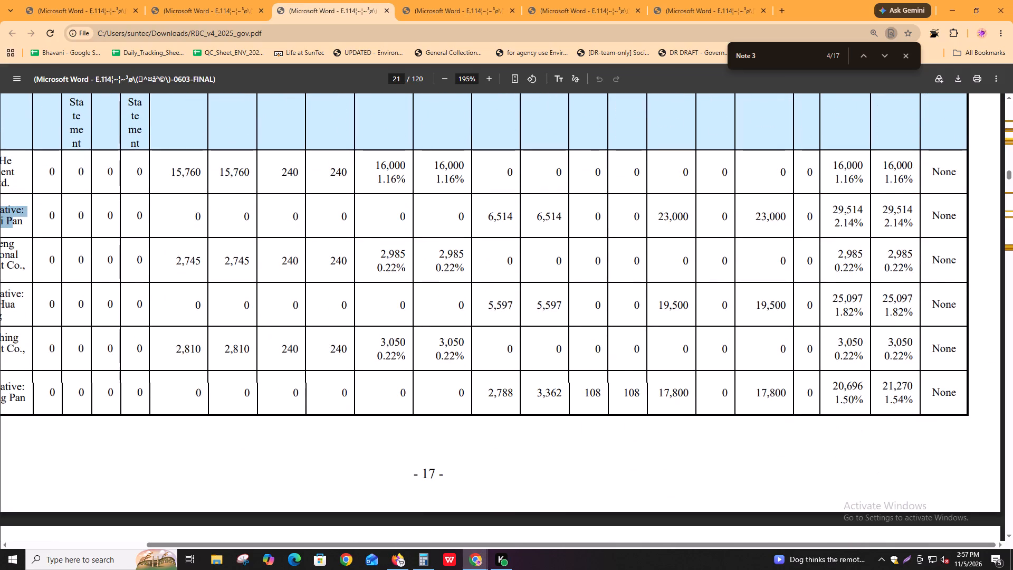
Return to the Channel Well Technology task in Igloo with ceo_annual_compensation open, and start switching to another open window.
{"action": "key", "text": "alt+Tab"}
{"action": "left_click", "coordinate": [183, 0]}
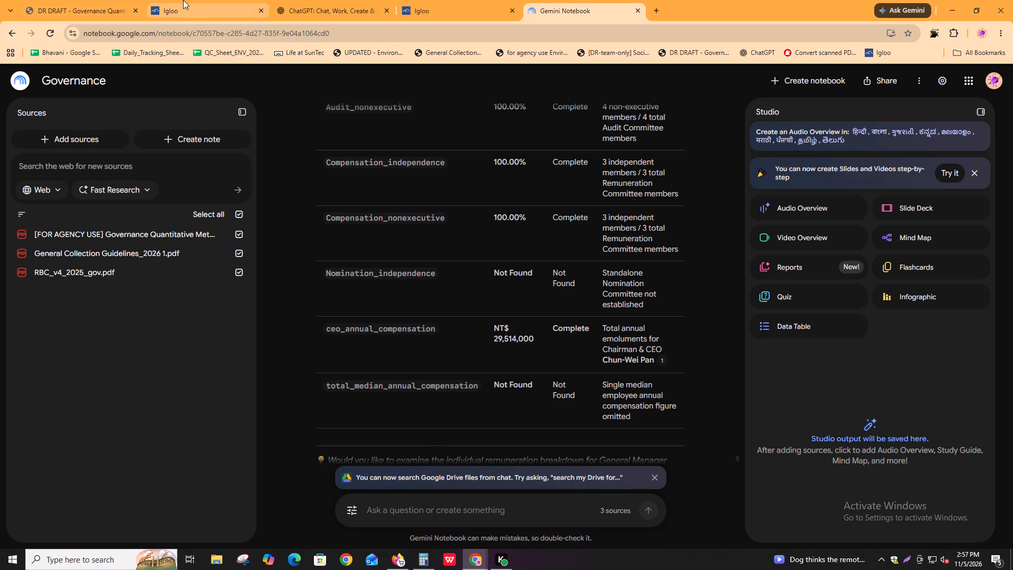
{"action": "key", "text": "alt+Tab"}
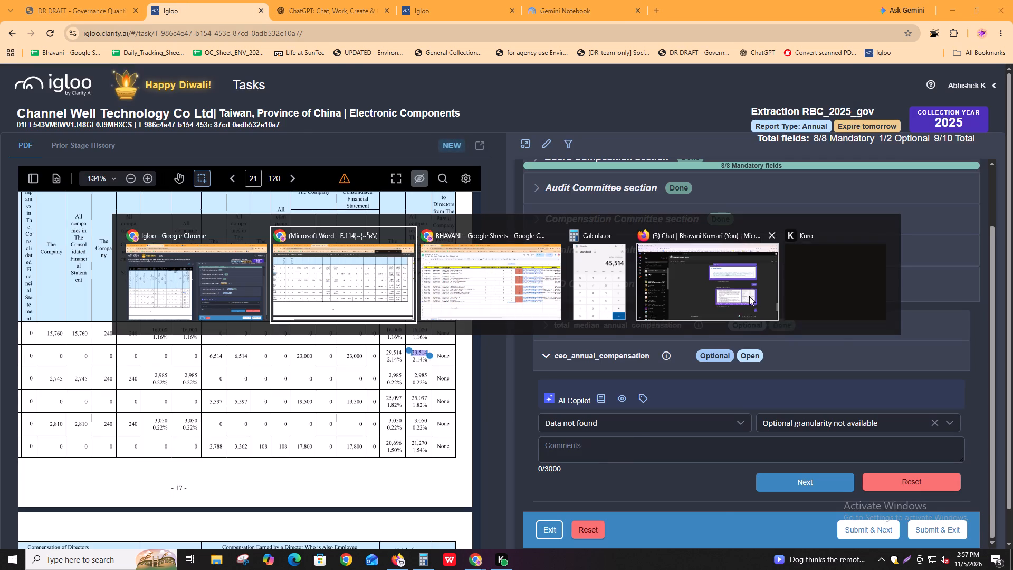
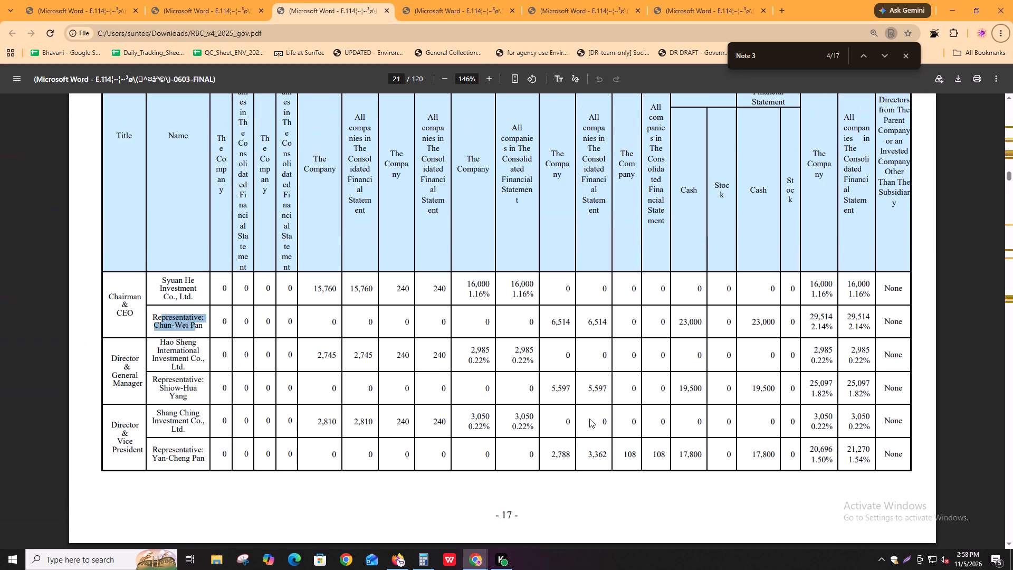
Examine the directors' remuneration tables on pages 21 and 22 of the PDF, including the final consolidated total columns.
{"action": "scroll", "coordinate": [498, 433], "scroll_direction": "down", "scroll_amount": 11}
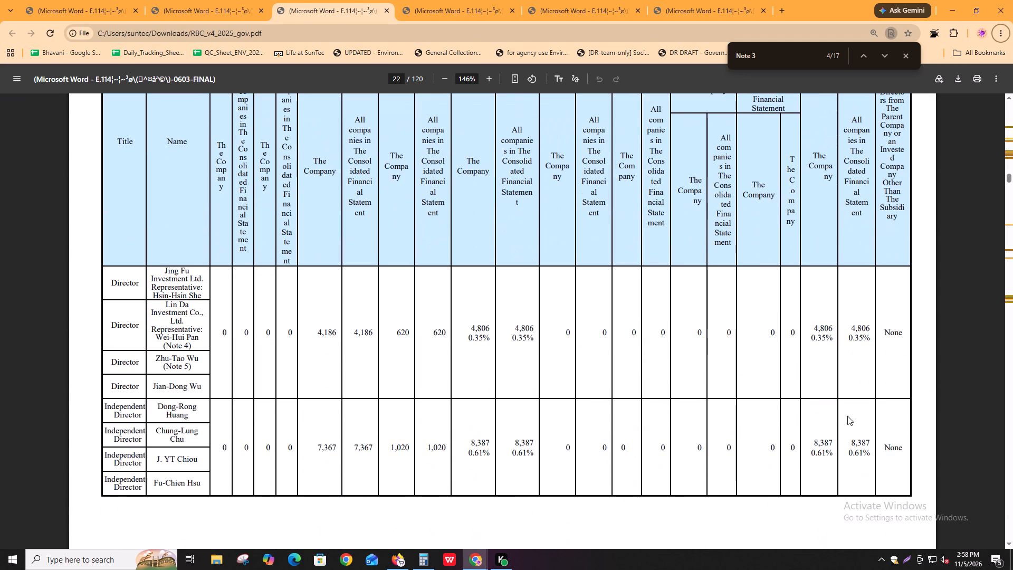
{"action": "scroll", "coordinate": [844, 408], "scroll_direction": "up", "scroll_amount": 3}
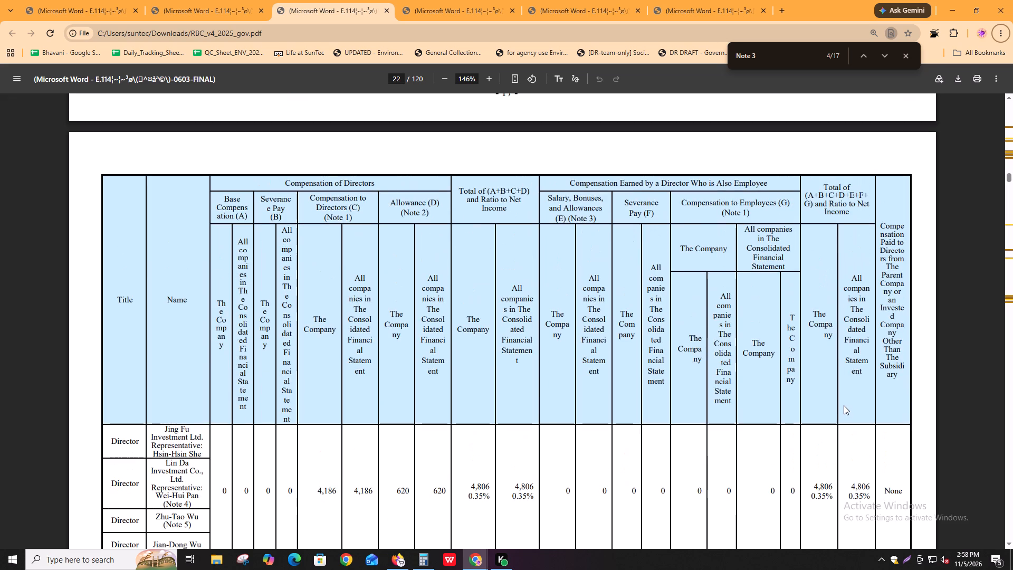
{"action": "scroll", "coordinate": [885, 458], "scroll_direction": "up", "scroll_amount": 7}
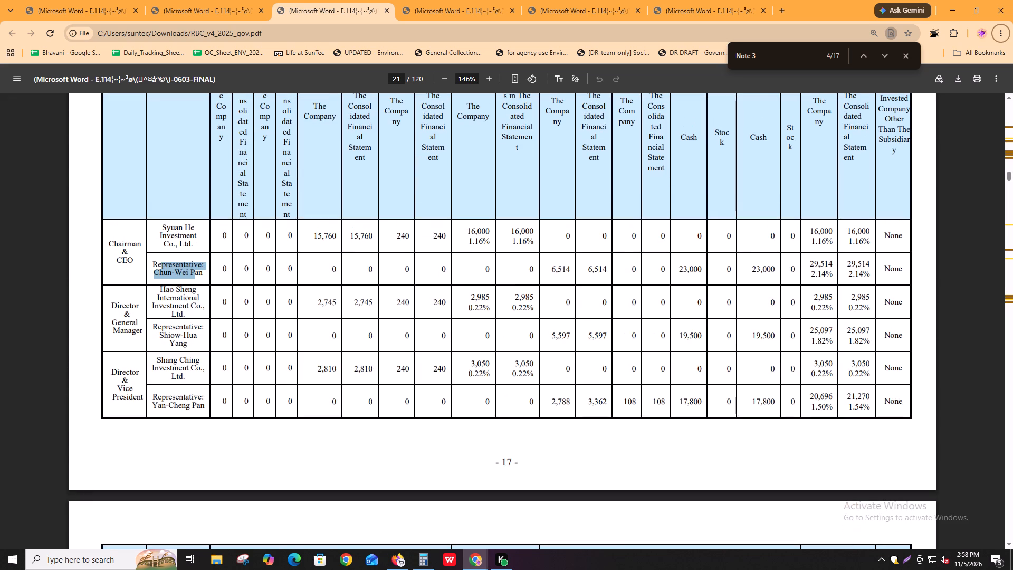
{"action": "left_click_drag", "start_coordinate": [846, 389], "coordinate": [862, 391]}
{"action": "left_click", "coordinate": [862, 391]}
{"action": "left_click_drag", "start_coordinate": [840, 390], "coordinate": [847, 390]}
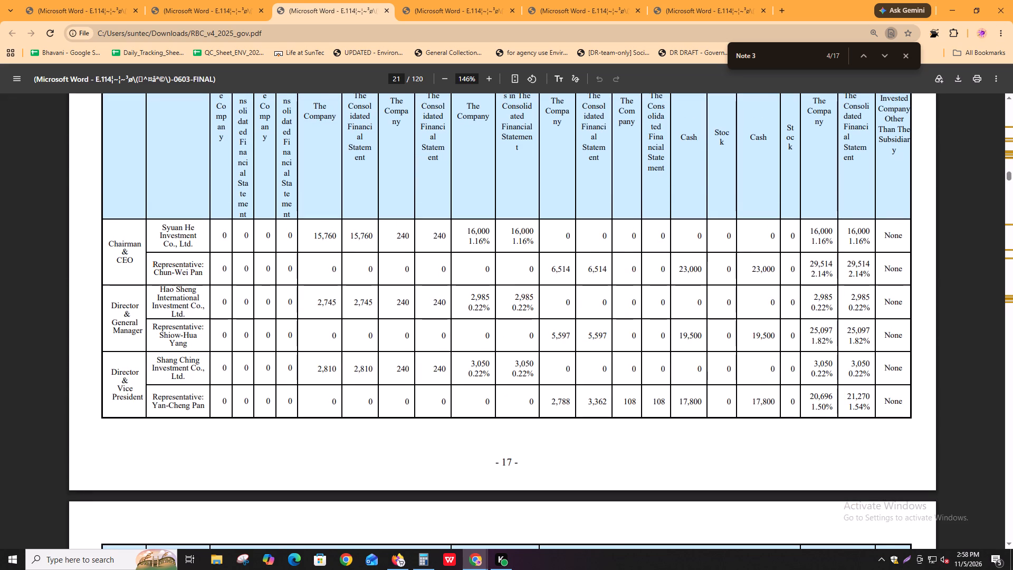
{"action": "left_click_drag", "start_coordinate": [847, 390], "coordinate": [859, 390]}
{"action": "left_click", "coordinate": [117, 339]}
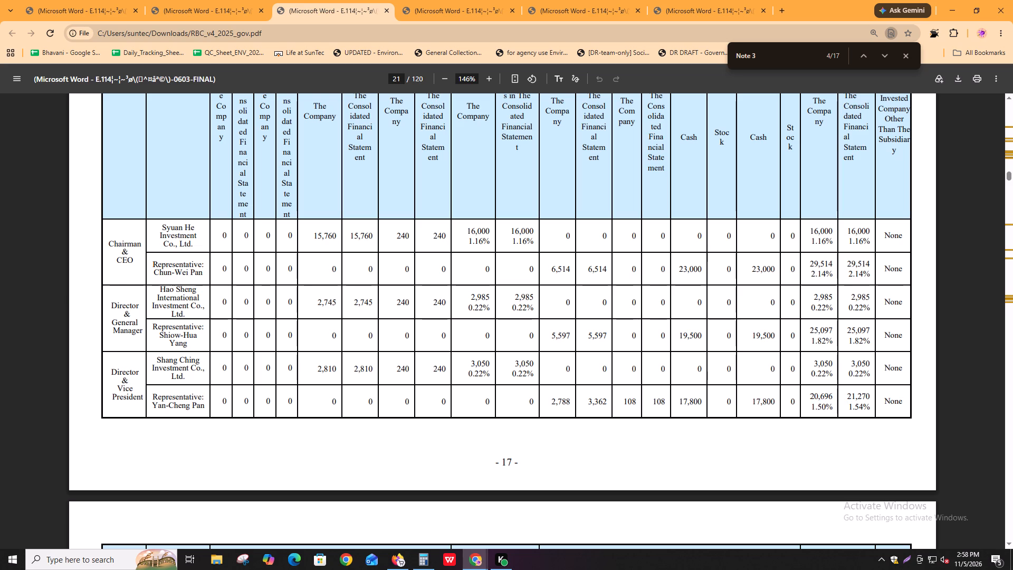
Search RBC_v4_2025_gov.pdf for the Chairman & CEO representative's name, copied from the page 21 remuneration table.
{"action": "left_click_drag", "start_coordinate": [153, 271], "coordinate": [205, 275]}
{"action": "key", "text": "ctrl+c"}
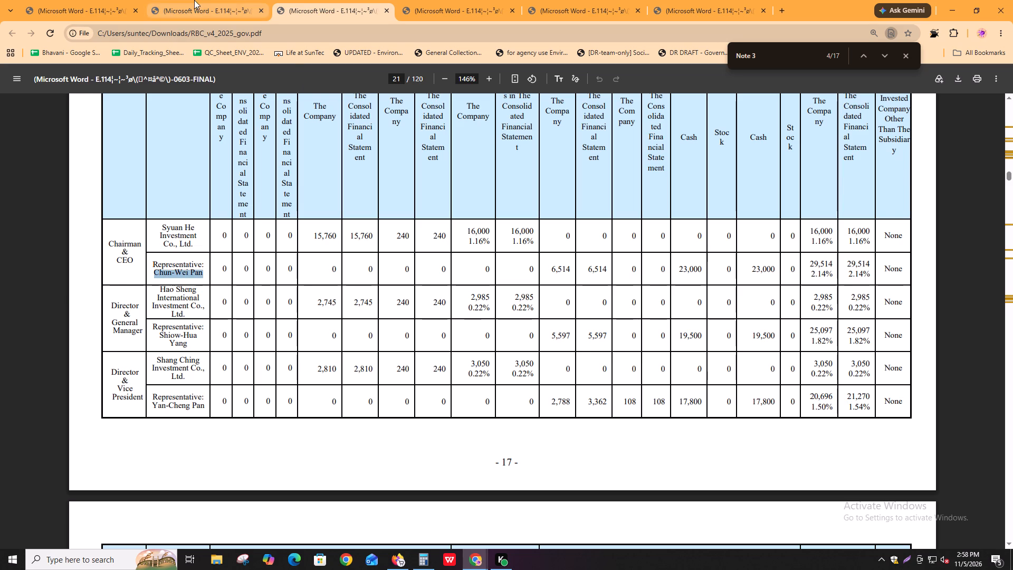
{"action": "left_click", "coordinate": [194, 0]}
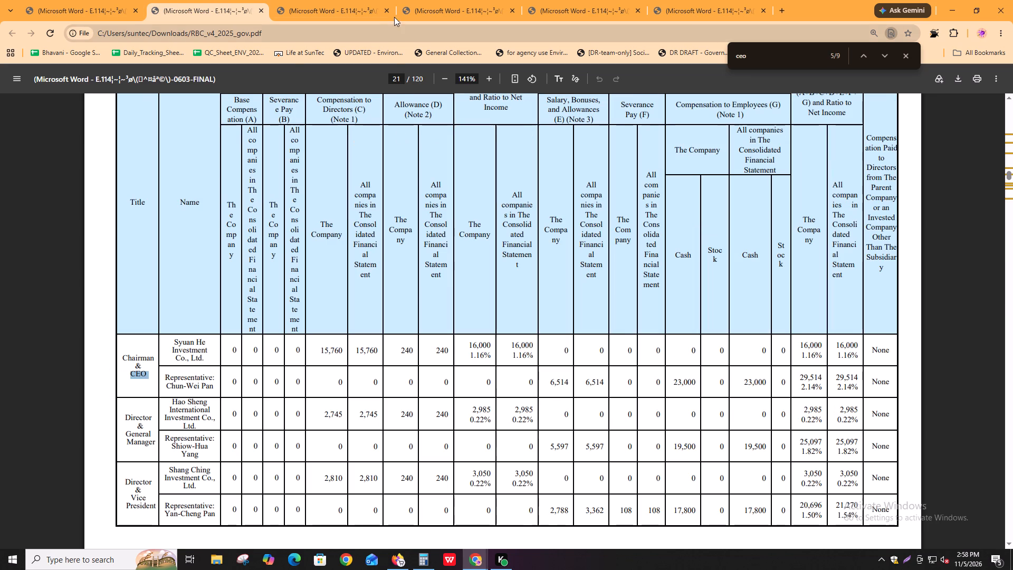
{"action": "left_click", "coordinate": [370, 0]}
{"action": "key", "text": "ctrl+f"}
{"action": "key", "text": "ctrl+v"}
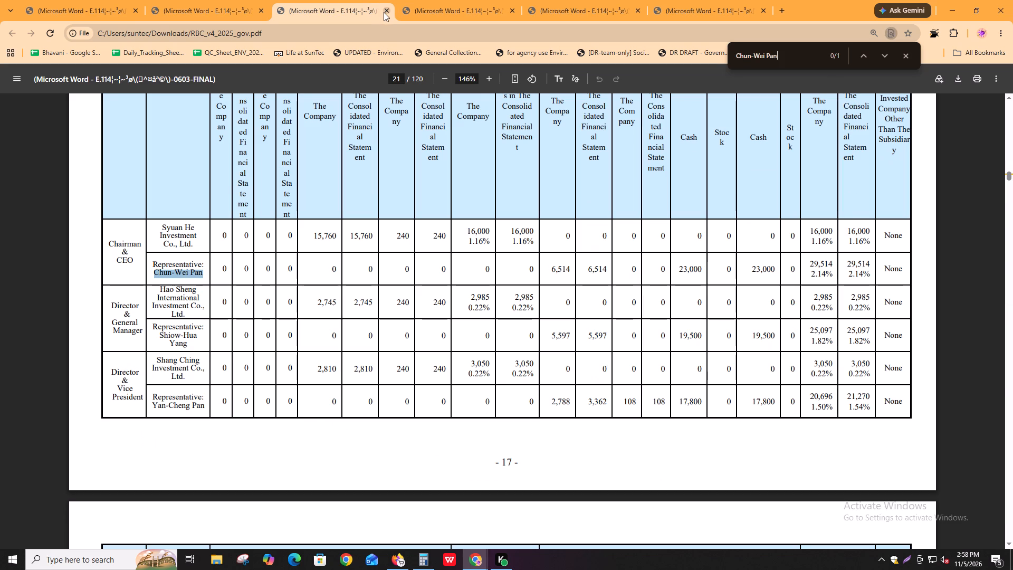
{"action": "key", "text": "Return"}
{"action": "key", "text": "shift+Return"}
{"action": "key", "text": "Return"}
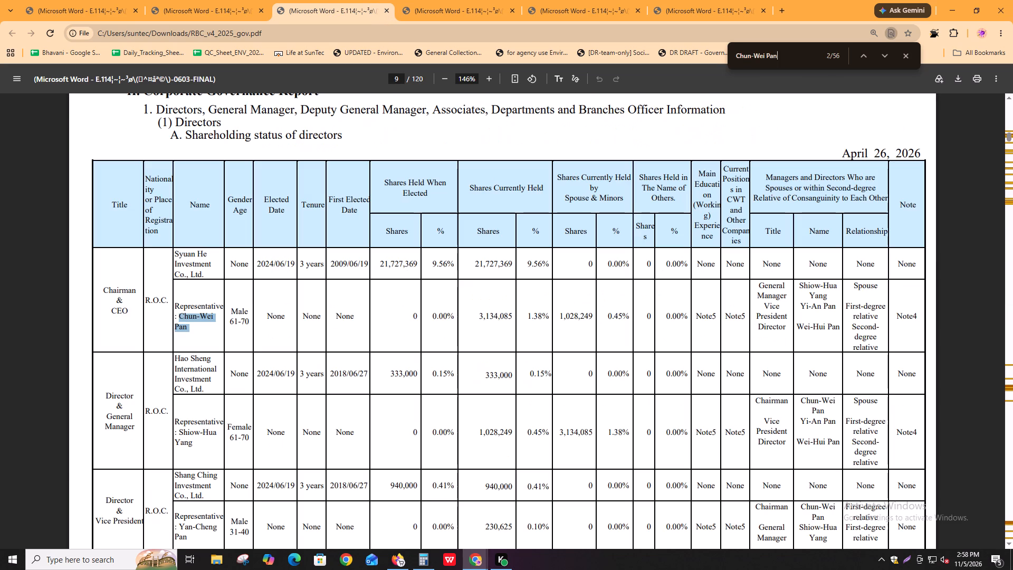
Go through the name matches in the directors' shareholding, corporate shareholder and professional qualification tables on pages 9 to 15.
{"action": "key", "text": "Return"}
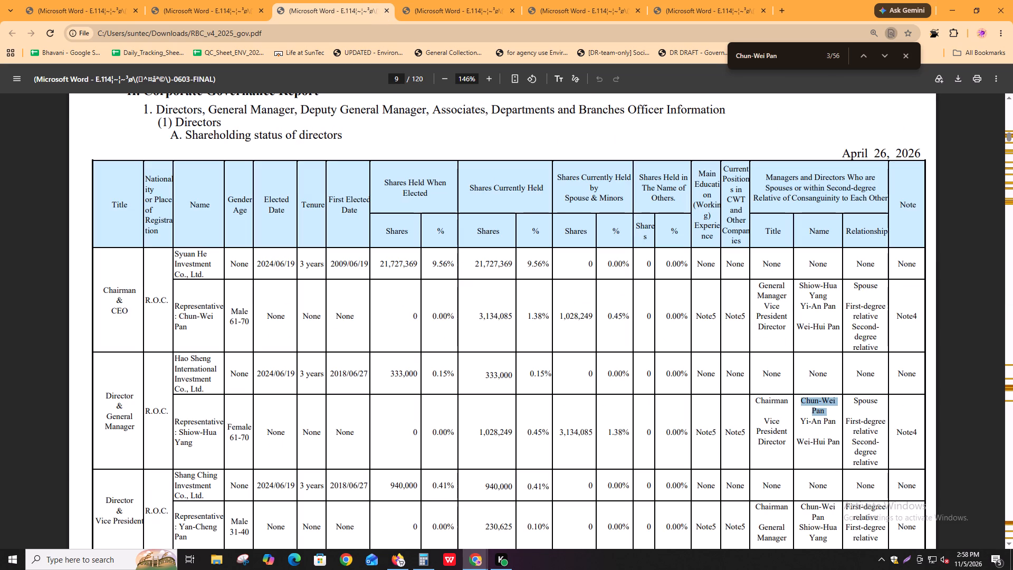
{"action": "key", "text": "Return"}
{"action": "key", "text": "Return"}
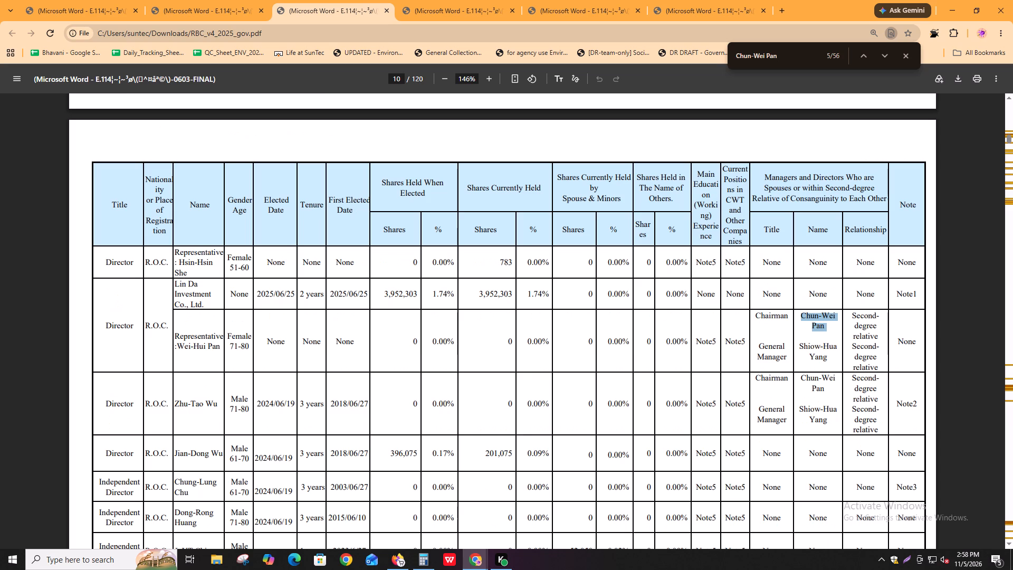
{"action": "key", "text": "Return"}
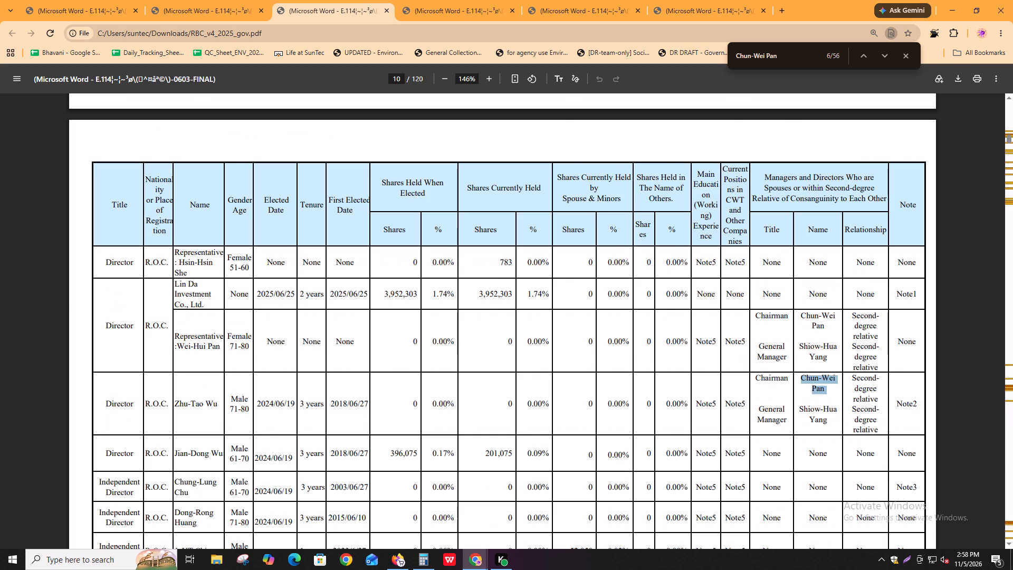
{"action": "key", "text": "Return"}
{"action": "key", "text": "Return"}
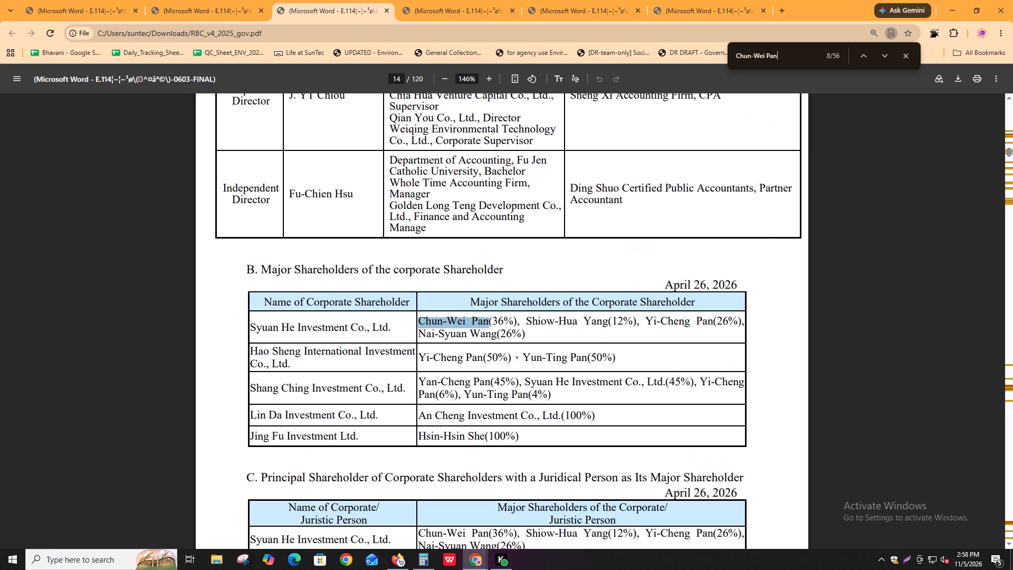
{"action": "key", "text": "Return"}
{"action": "key", "text": "Return"}
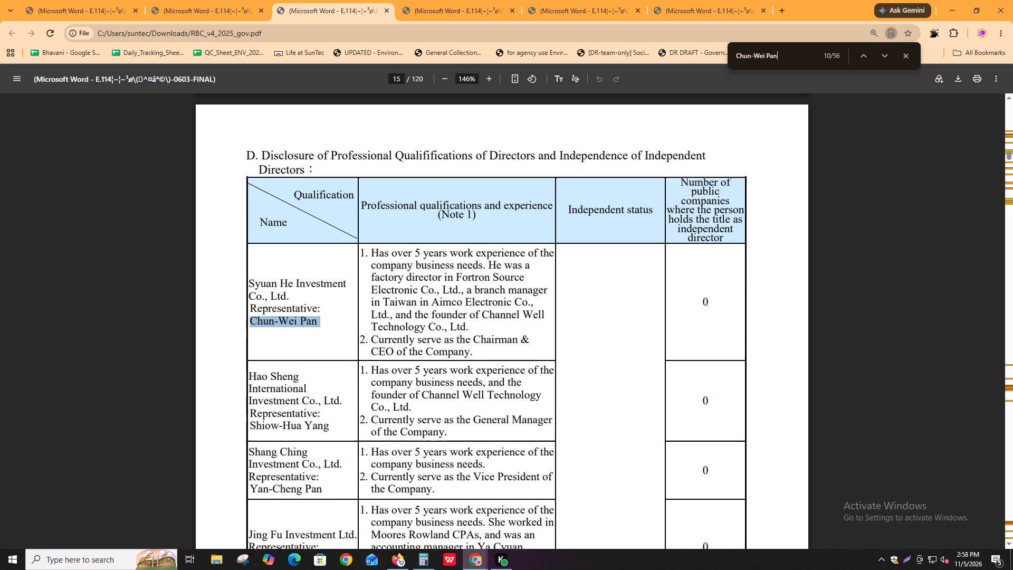
{"action": "key", "text": "shift+Return"}
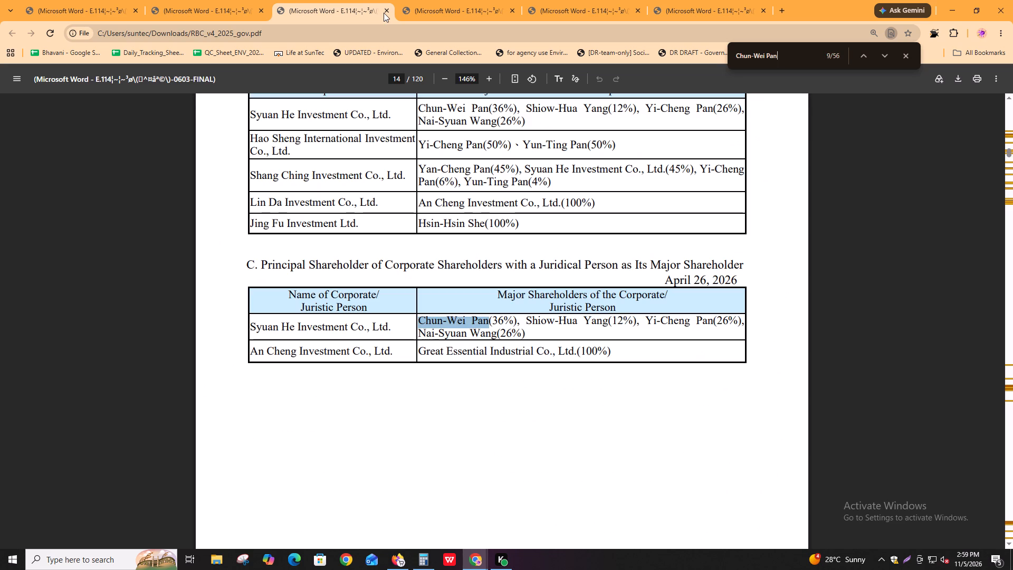
Continue through the name matches in the page 17 diversification and page 19 management tables up to the page 21 remuneration table.
{"action": "key", "text": "Return"}
{"action": "key", "text": "Return"}
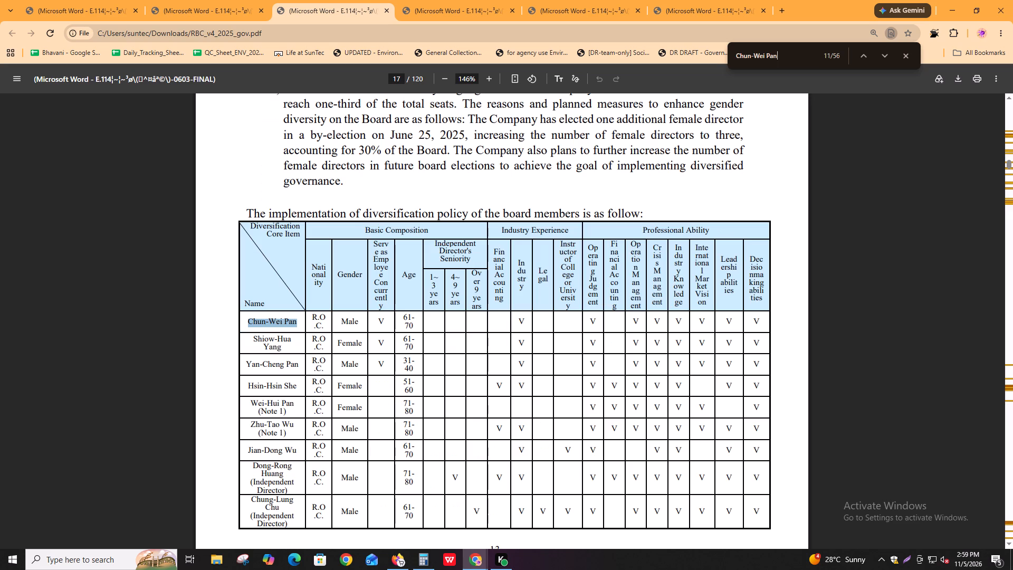
{"action": "key", "text": "Return"}
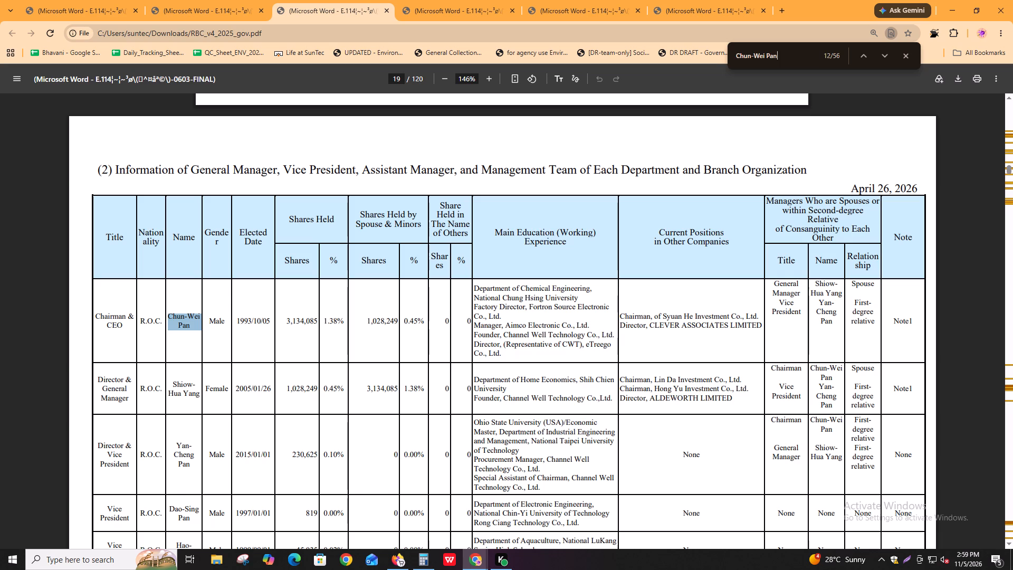
{"action": "key", "text": "Return"}
{"action": "key", "text": "Return"}
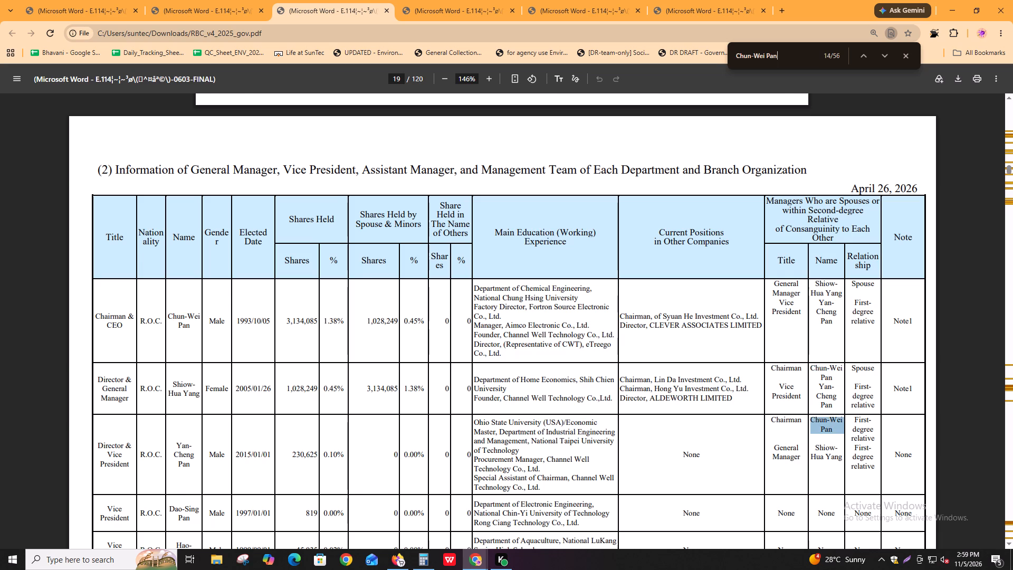
{"action": "key", "text": "Return"}
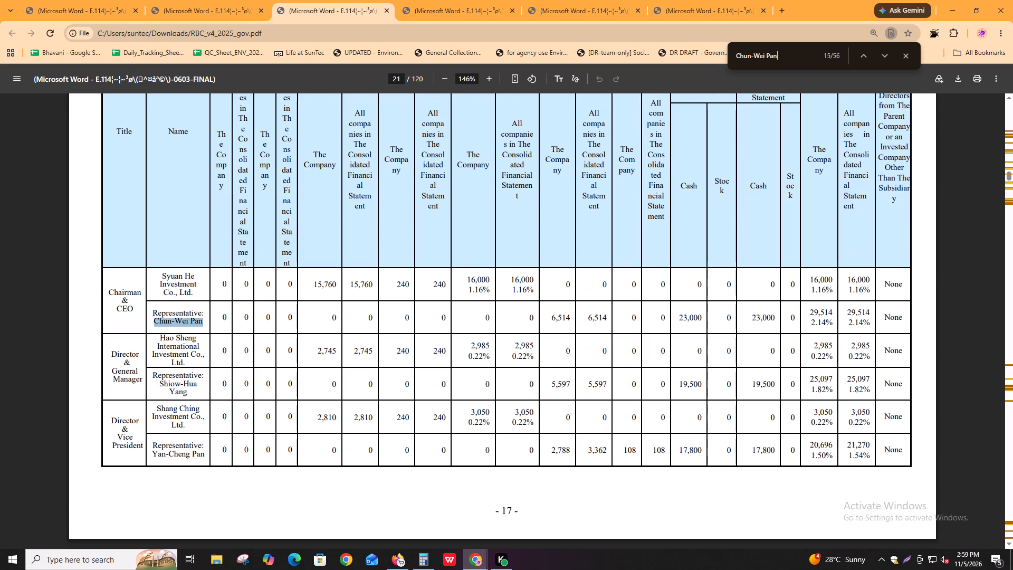
Check the CEO representative's remuneration range on page 24 and read Note 3 below the table on what the remuneration is for.
{"action": "key", "text": "Return"}
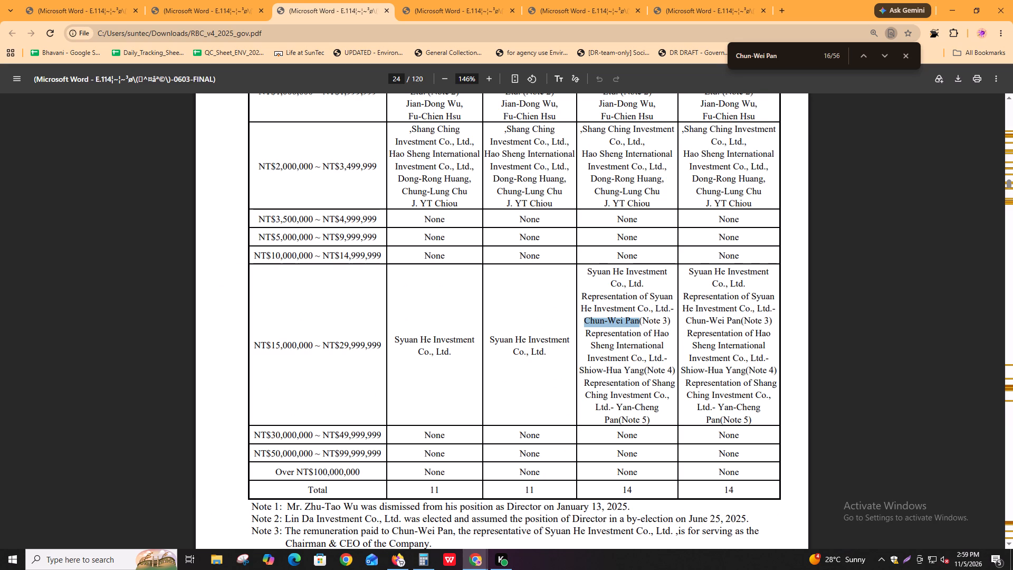
{"action": "scroll", "coordinate": [372, 33], "scroll_direction": "down", "scroll_amount": 2}
{"action": "scroll", "coordinate": [512, 486], "scroll_direction": "down", "scroll_amount": 1}
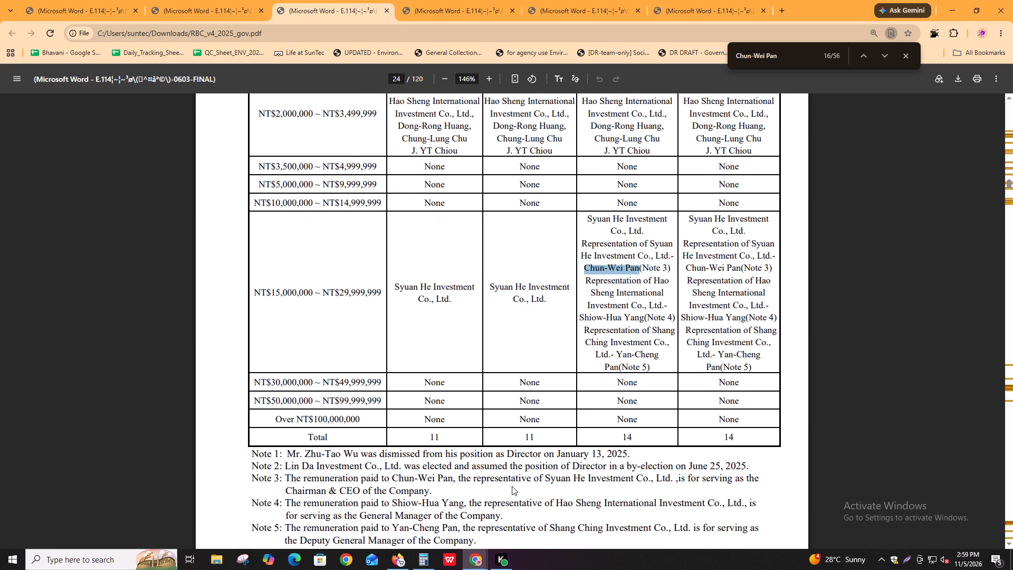
{"action": "scroll", "coordinate": [512, 487], "scroll_direction": "down", "scroll_amount": 3}
{"action": "left_click_drag", "start_coordinate": [328, 328], "coordinate": [700, 323]}
{"action": "left_click", "coordinate": [700, 323]}
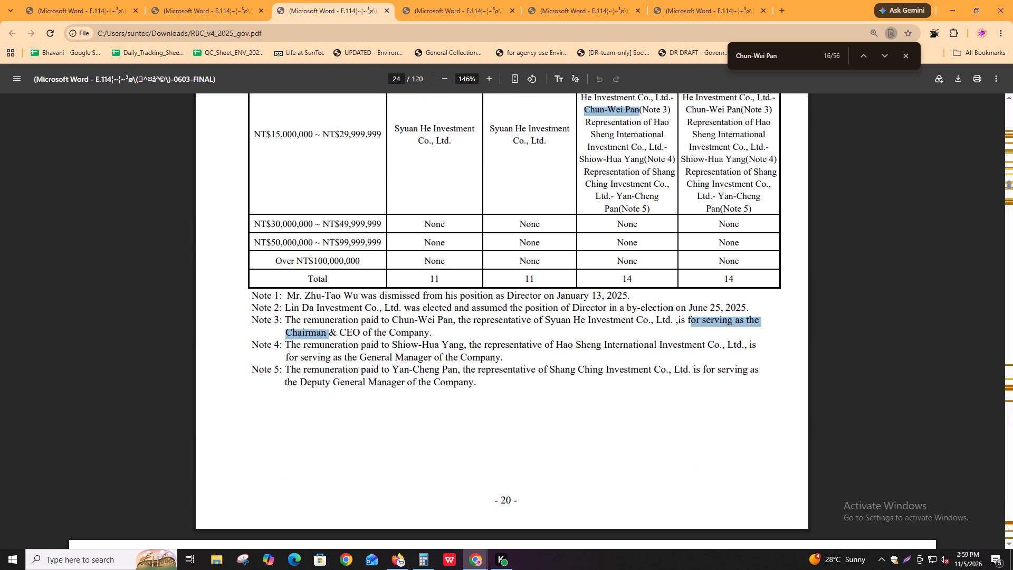
{"action": "scroll", "coordinate": [678, 318], "scroll_direction": "up", "scroll_amount": 4}
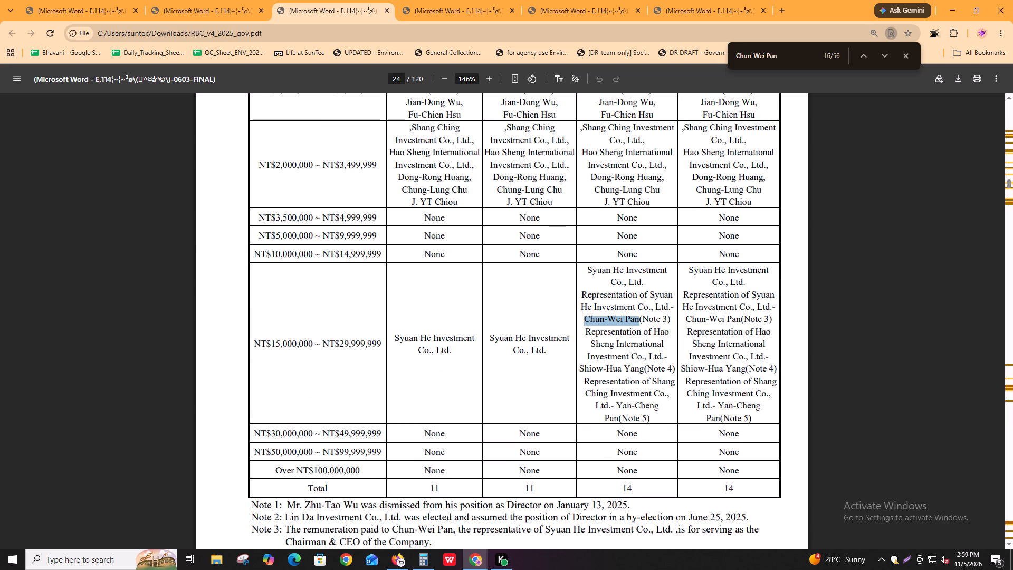
Follow the remaining name matches to the Remuneration Range Table and the Employees' Bonuses Paid to Management Team table on page 26.
{"action": "key", "text": "ctrl+f"}
{"action": "key", "text": "Return"}
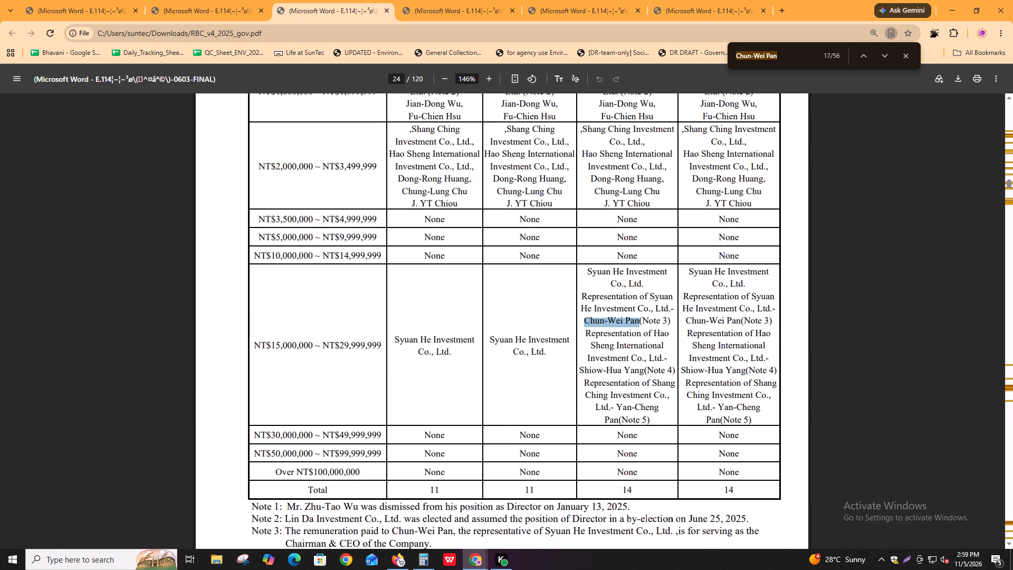
{"action": "key", "text": "Return"}
{"action": "key", "text": "Return"}
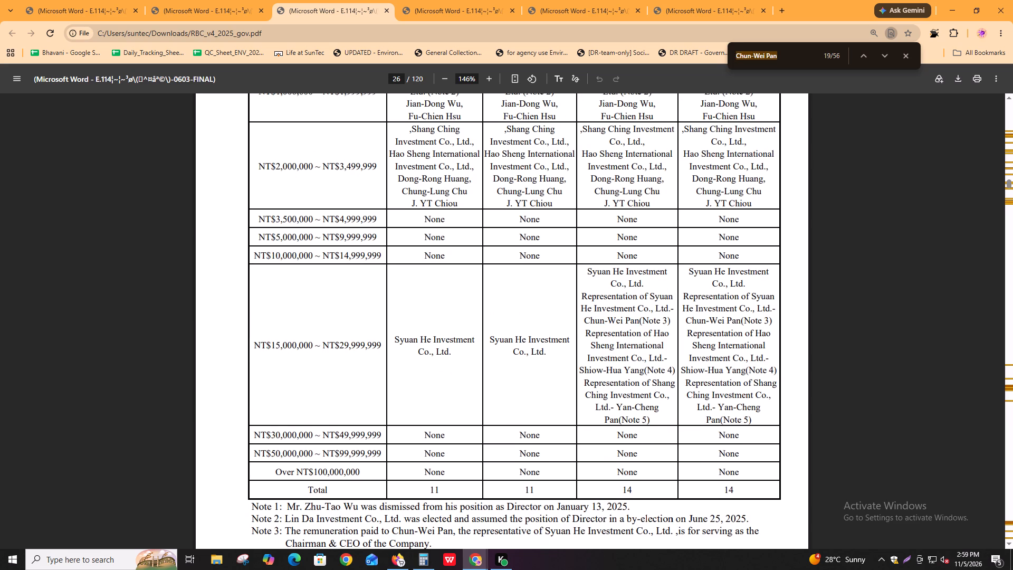
{"action": "key", "text": "Return"}
{"action": "key", "text": "Return"}
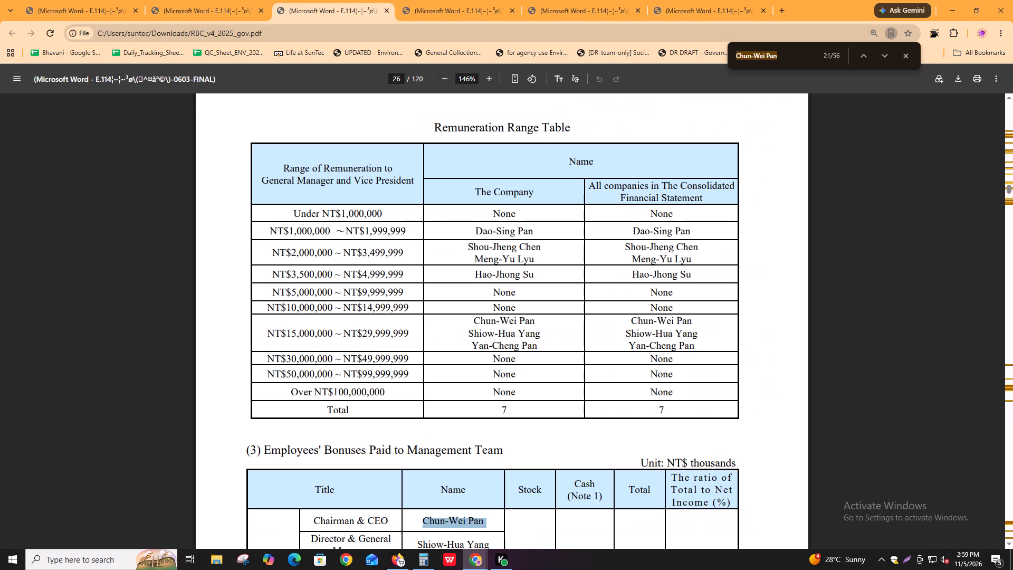
{"action": "key", "text": "Return"}
{"action": "key", "text": "shift+Return"}
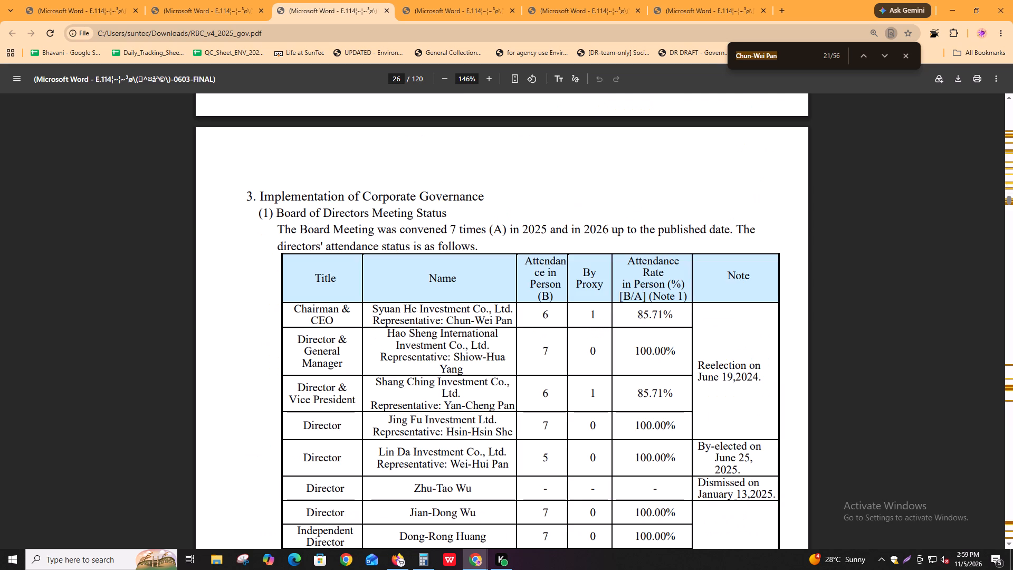
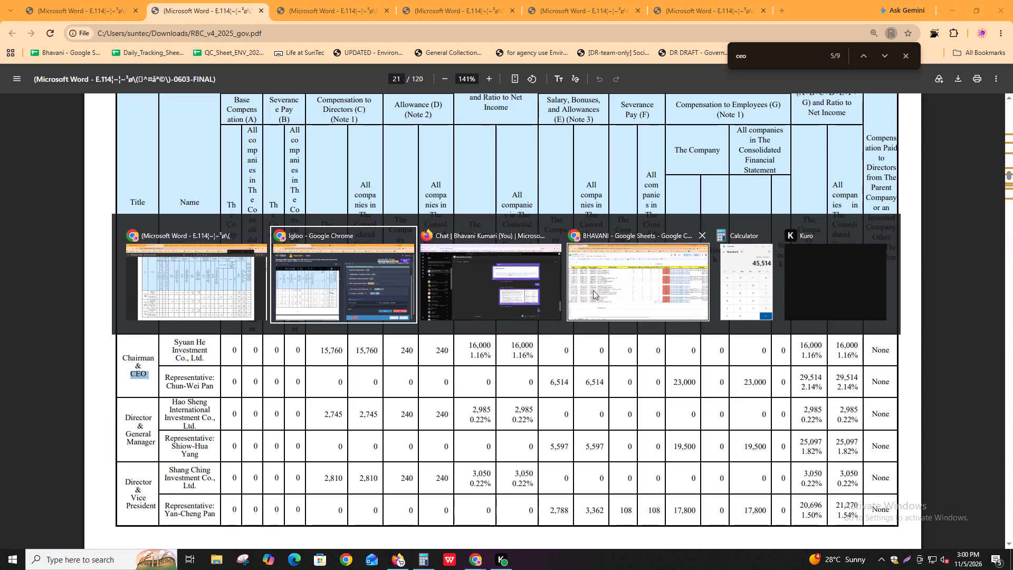
Switch to the annual report PDF and copy the Chairman & CEO representative's 29,514 total remuneration for all consolidated companies.
{"action": "left_click", "coordinate": [213, 306], "text": "alt"}
{"action": "left_click_drag", "start_coordinate": [834, 379], "coordinate": [842, 379]}
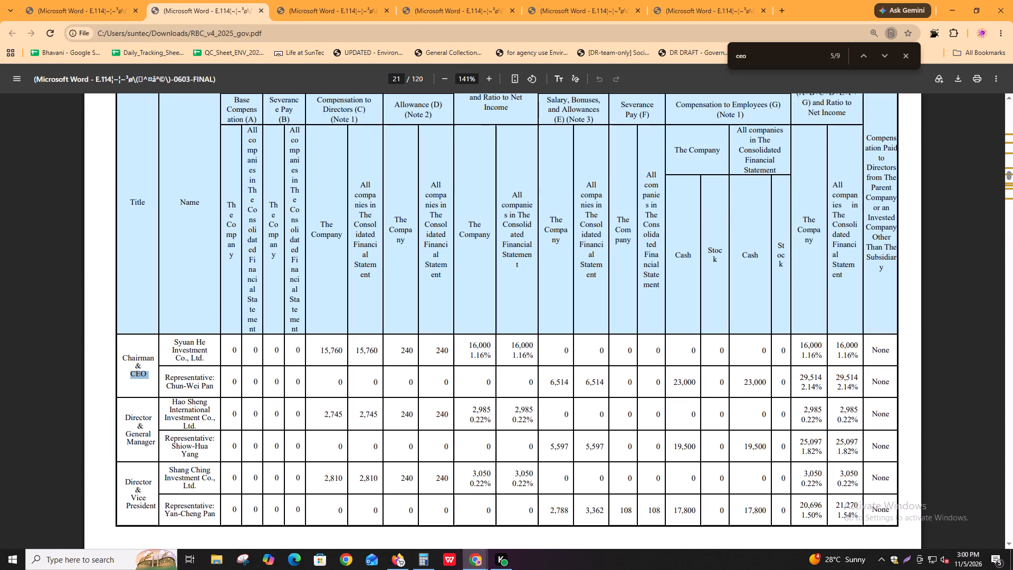
{"action": "left_click_drag", "start_coordinate": [842, 379], "coordinate": [859, 379]}
{"action": "left_click", "coordinate": [853, 378]}
{"action": "left_click_drag", "start_coordinate": [832, 375], "coordinate": [845, 378]}
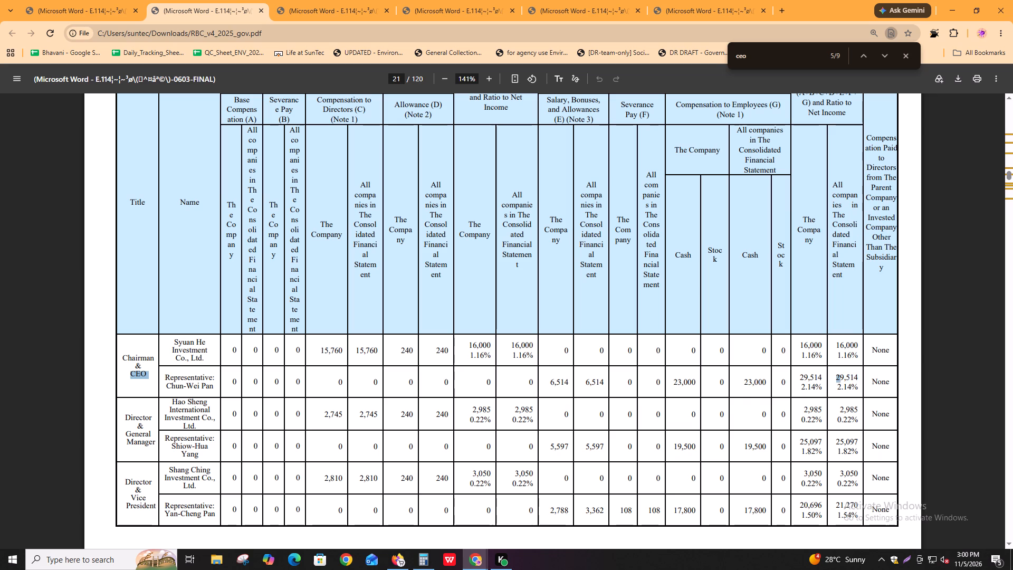
{"action": "left_click_drag", "start_coordinate": [845, 378], "coordinate": [857, 379]}
{"action": "key", "text": "ctrl+c"}
{"action": "key", "text": "ctrl+c"}
{"action": "key", "text": "ctrl+c"}
Search another open copy of the annual report for 29,514 and go through its occurrences.
{"action": "left_click", "coordinate": [345, 0], "text": "ctrl"}
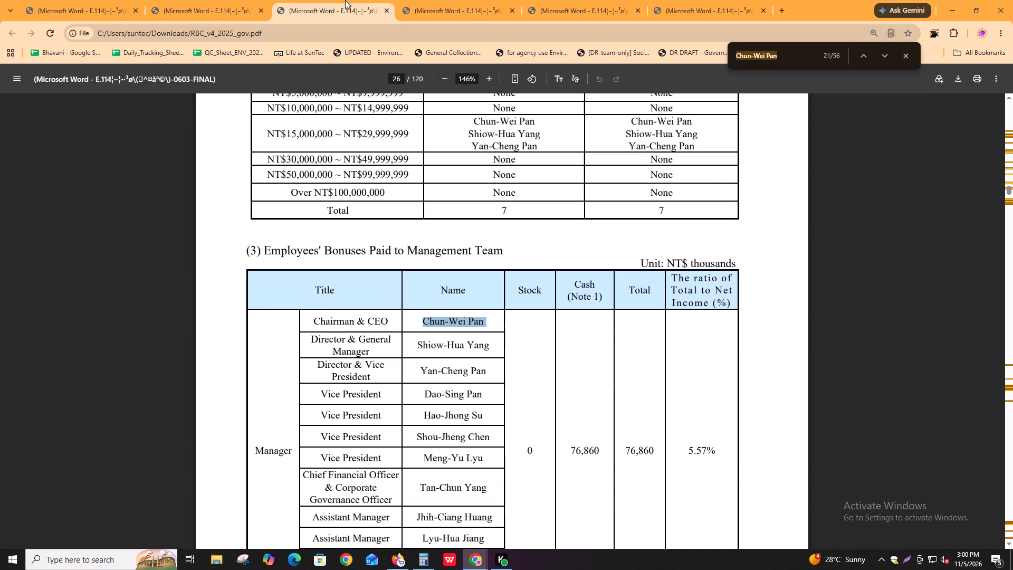
{"action": "left_click", "coordinate": [463, 0]}
{"action": "key", "text": "ctrl+f"}
{"action": "key", "text": "ctrl+v"}
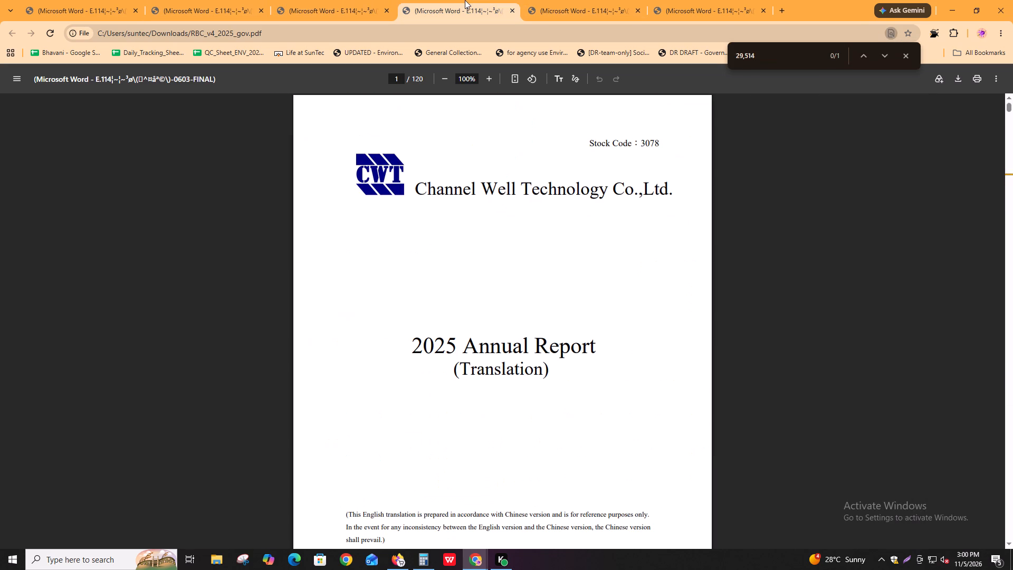
{"action": "key", "text": "Return"}
{"action": "key", "text": "Return"}
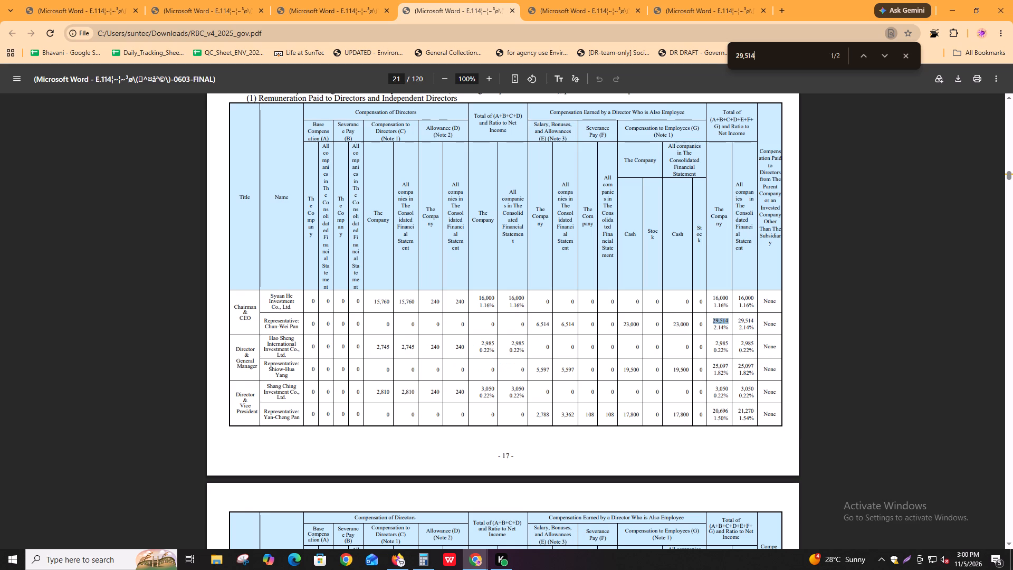
{"action": "key", "text": "Return"}
{"action": "key", "text": "Return"}
{"action": "key", "text": "Return"}
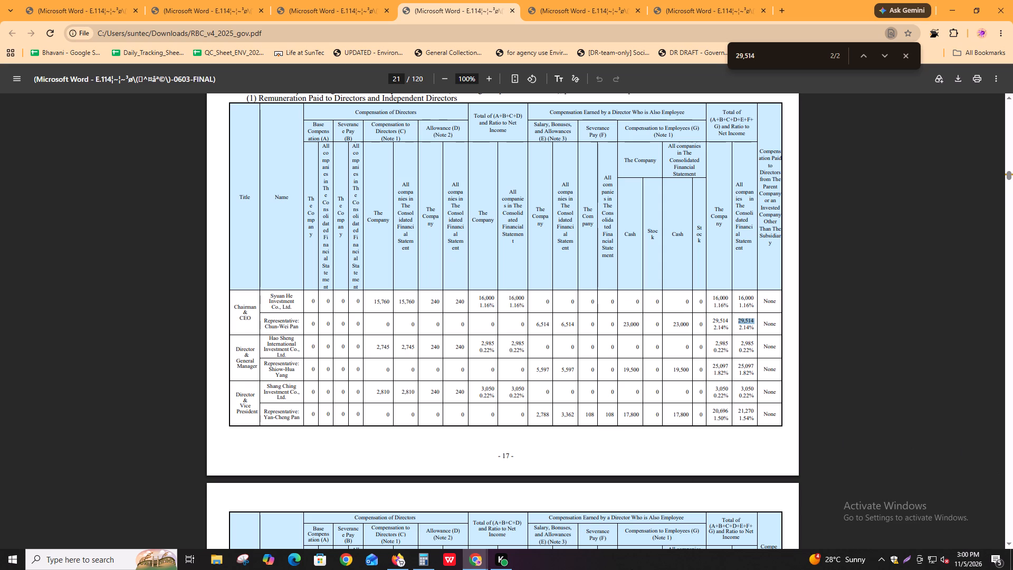
Capture a screen snip of the full directors' remuneration table on report page 17, including its section heading.
{"action": "scroll", "coordinate": [952, 328], "scroll_direction": "up", "scroll_amount": 1}
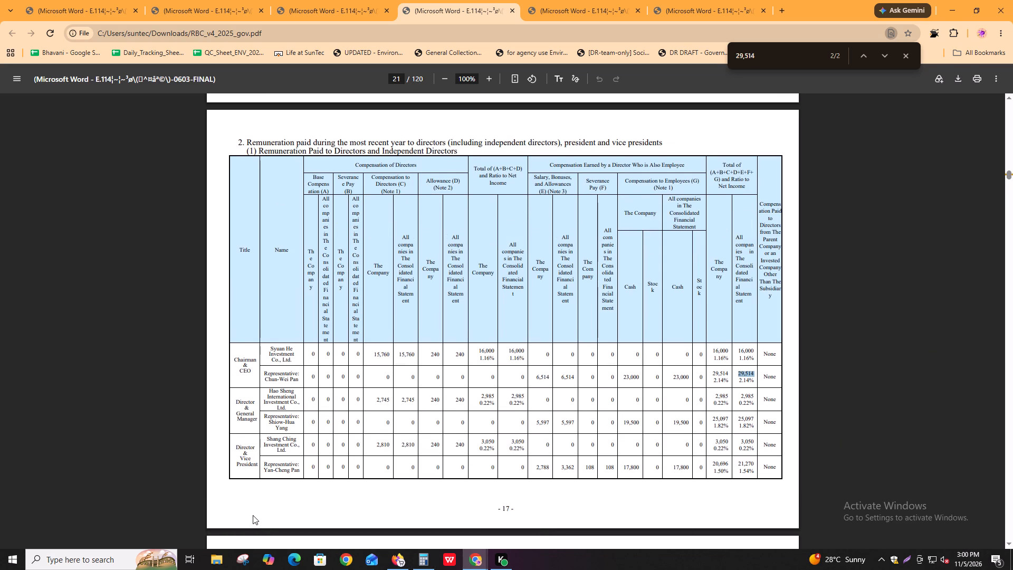
{"action": "key", "text": "shift+super+s"}
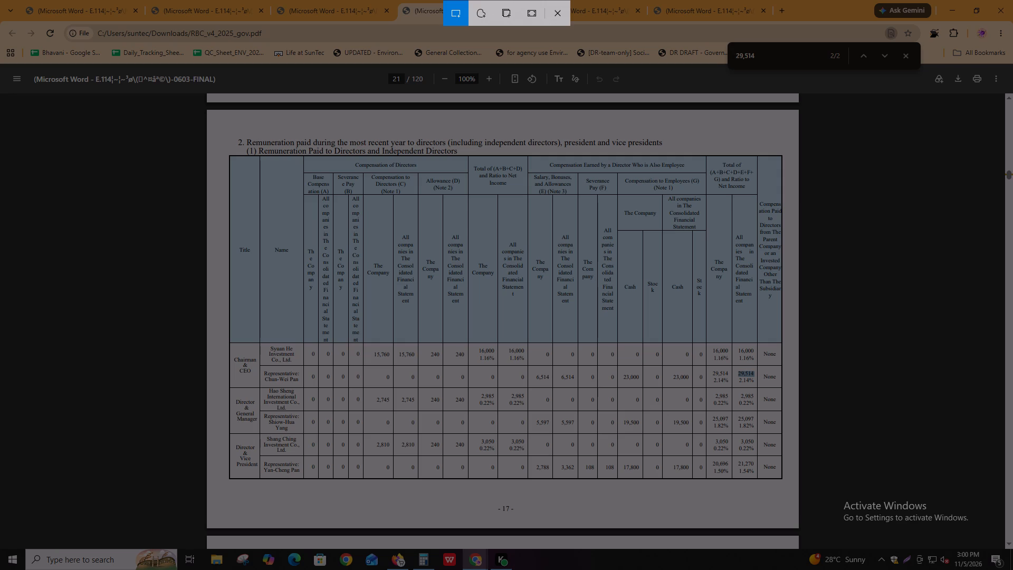
{"action": "left_click_drag", "start_coordinate": [203, 116], "coordinate": [493, 457]}
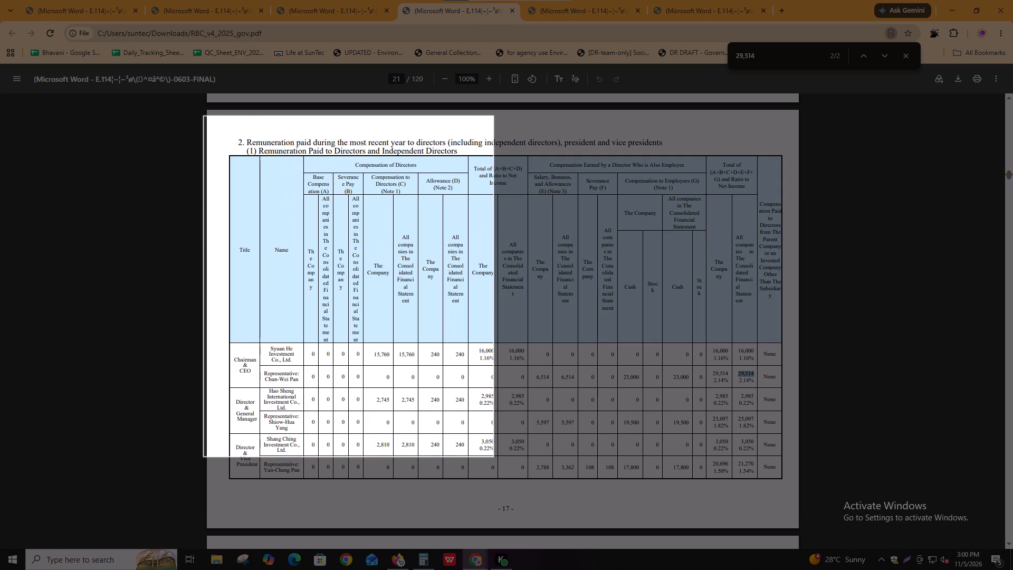
{"action": "left_click_drag", "start_coordinate": [493, 457], "coordinate": [815, 496]}
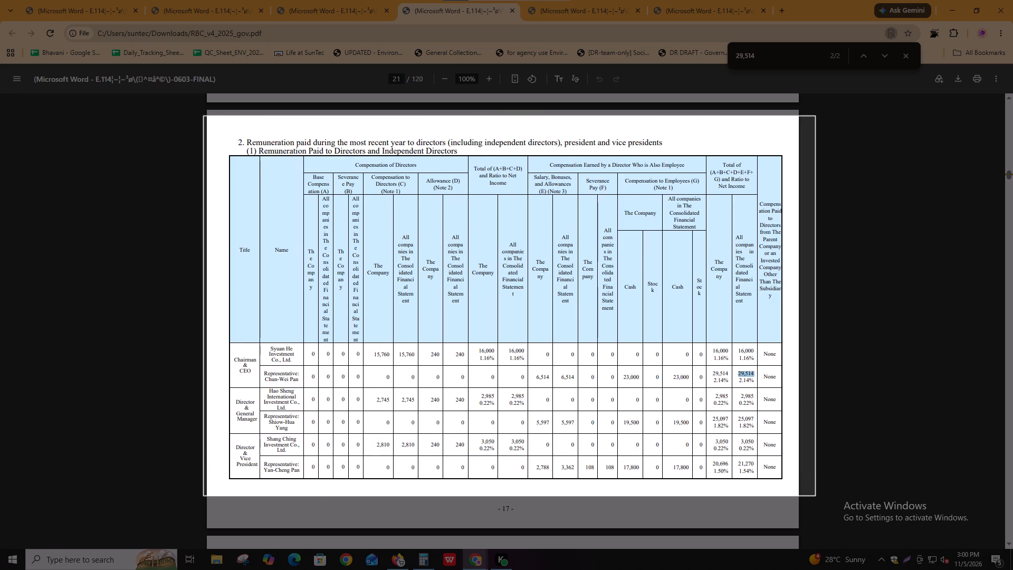
{"action": "left_click_drag", "start_coordinate": [815, 496], "coordinate": [832, 495]}
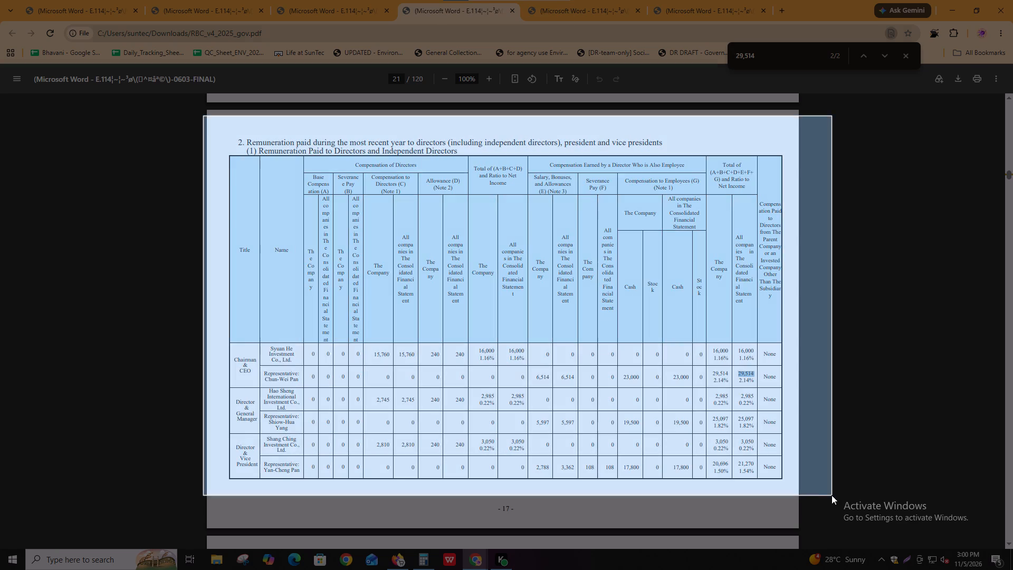
View the captured remuneration table in Snip & Sketch, close it, and return to the Igloo extraction task.
{"action": "key", "text": "alt+Tab"}
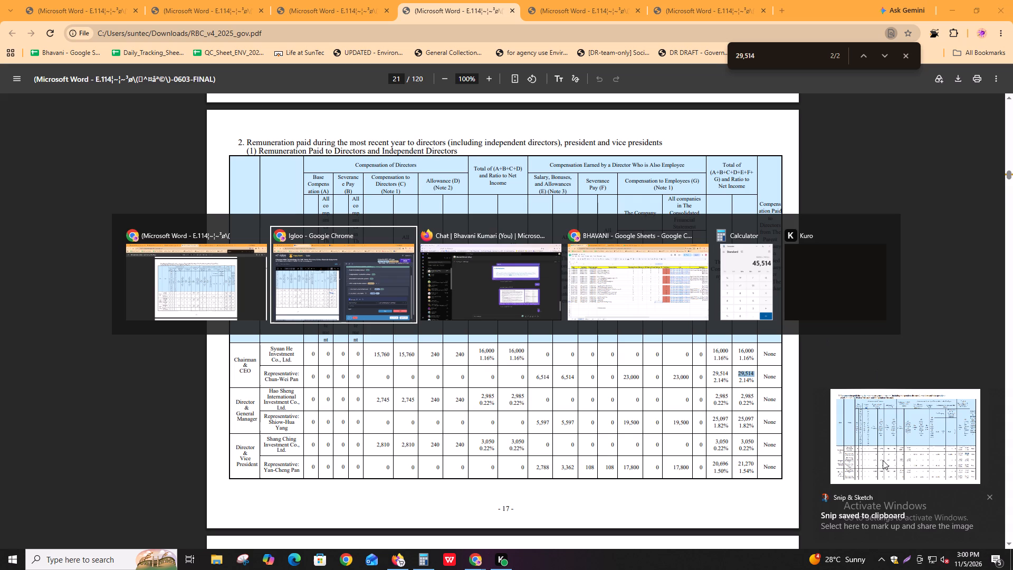
{"action": "left_click", "coordinate": [845, 467]}
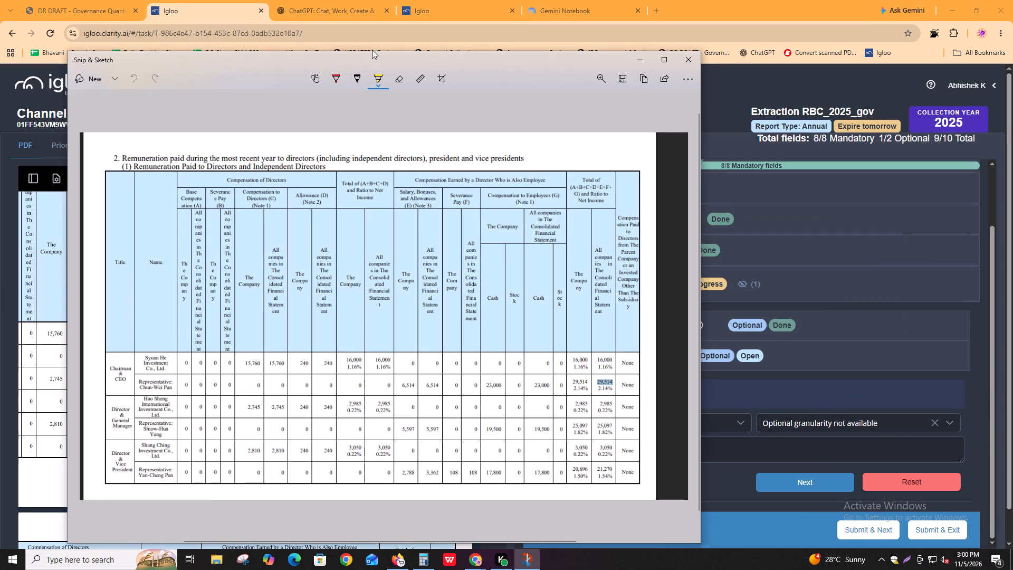
{"action": "left_click", "coordinate": [683, 64]}
{"action": "key", "text": "alt+Tab"}
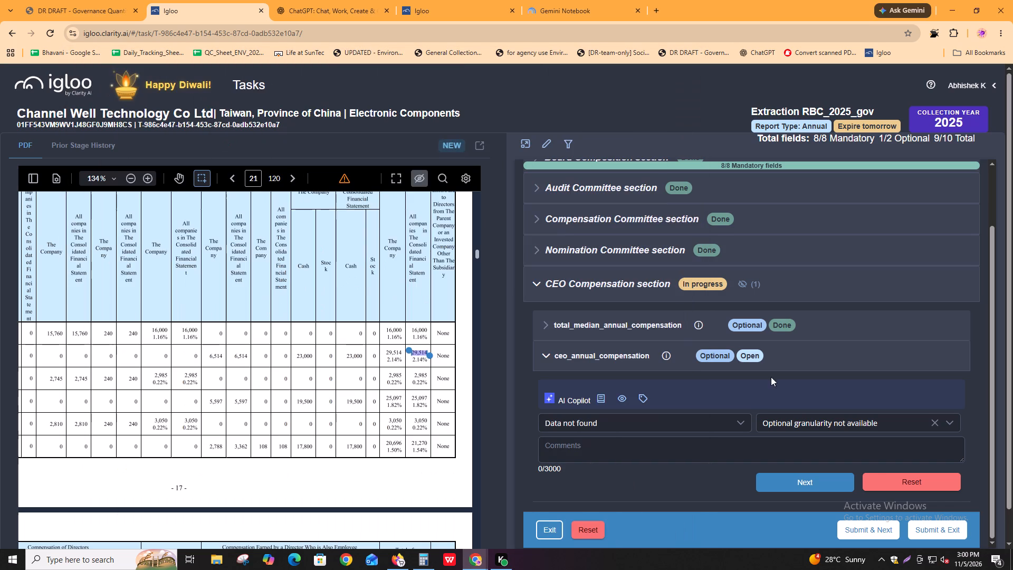
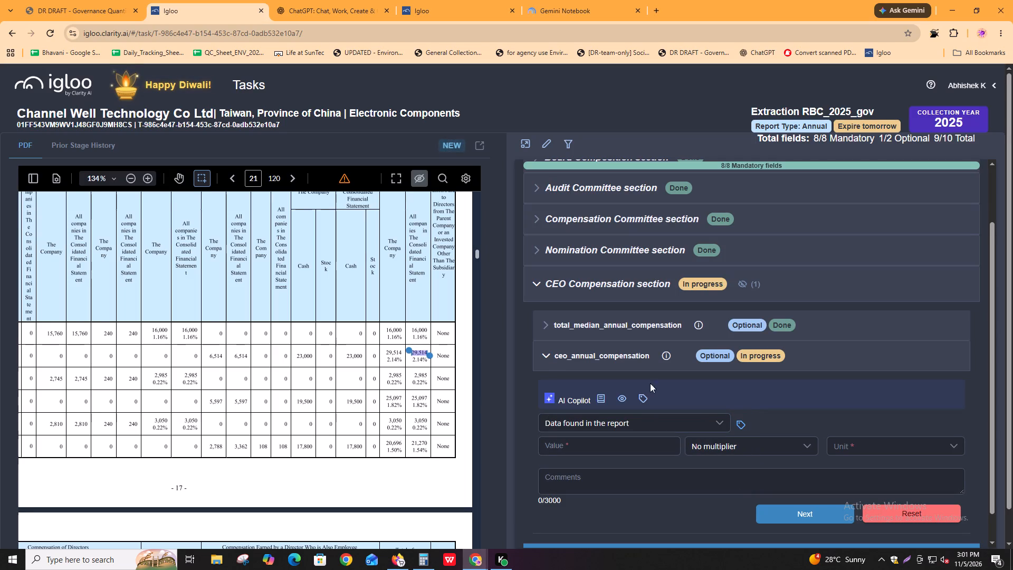
Copy the 29,514 total remuneration from the report and enter it as the ceo_annual_compensation value.
{"action": "key", "text": "ctrl+c"}
{"action": "key", "text": "ctrl+c"}
{"action": "key", "text": "ctrl+c"}
{"action": "key", "text": "ctrl+c"}
{"action": "left_click", "coordinate": [640, 449]}
{"action": "key", "text": "ctrl+v"}
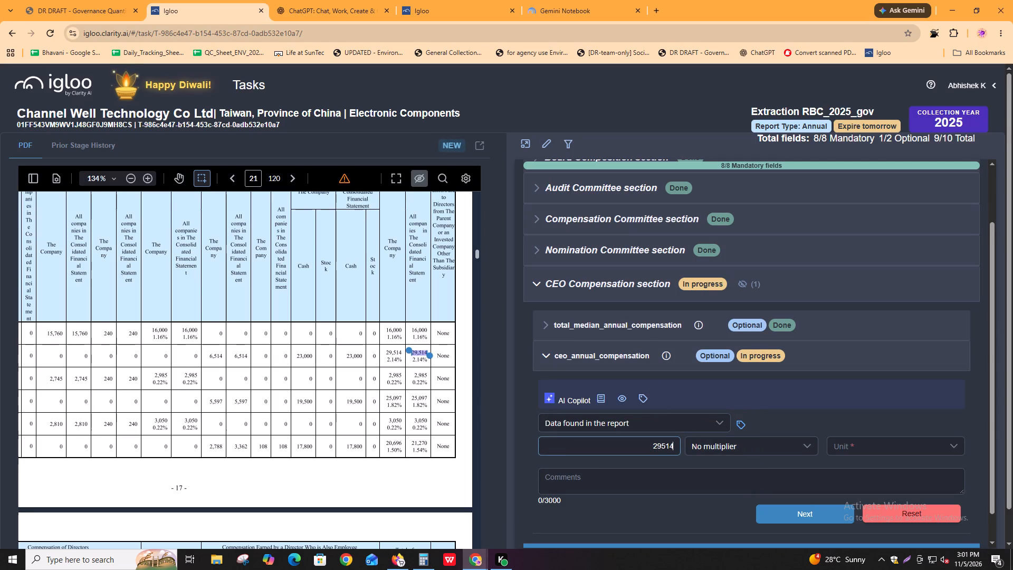
Examine the directors' remuneration tables on report pages 17 and 18, including their headings and the notes that follow.
{"action": "scroll", "coordinate": [436, 410], "scroll_direction": "up", "scroll_amount": 2}
{"action": "scroll", "coordinate": [420, 375], "scroll_direction": "down", "scroll_amount": 1}
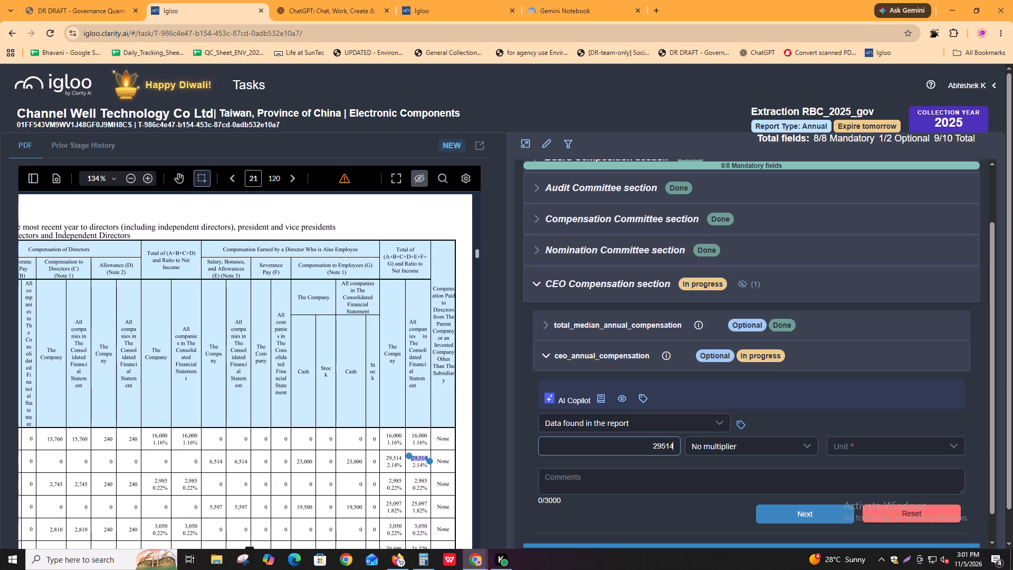
{"action": "scroll", "coordinate": [421, 376], "scroll_direction": "down", "scroll_amount": 3}
{"action": "scroll", "coordinate": [426, 410], "scroll_direction": "up", "scroll_amount": 2}
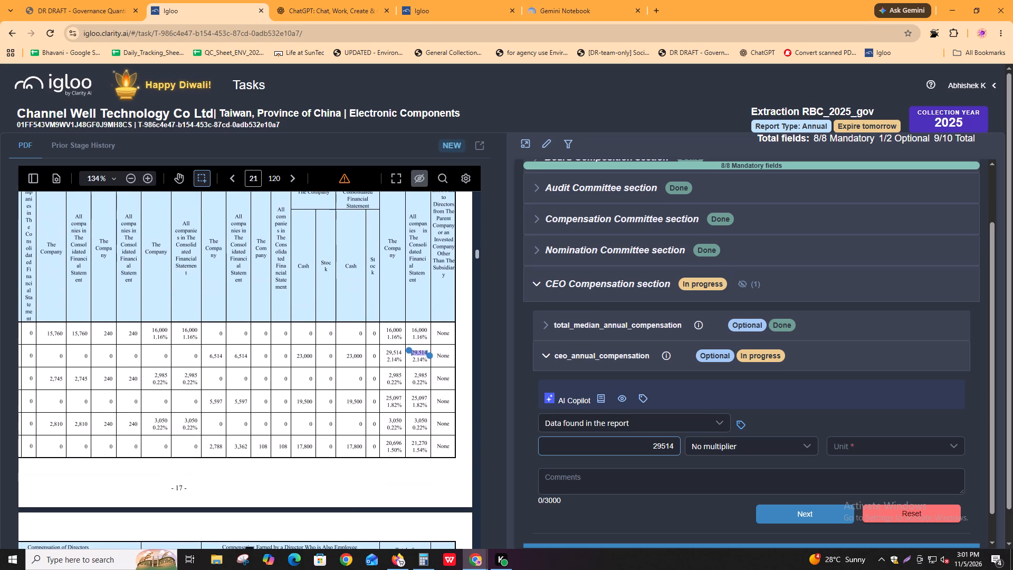
{"action": "scroll", "coordinate": [426, 410], "scroll_direction": "up", "scroll_amount": 2}
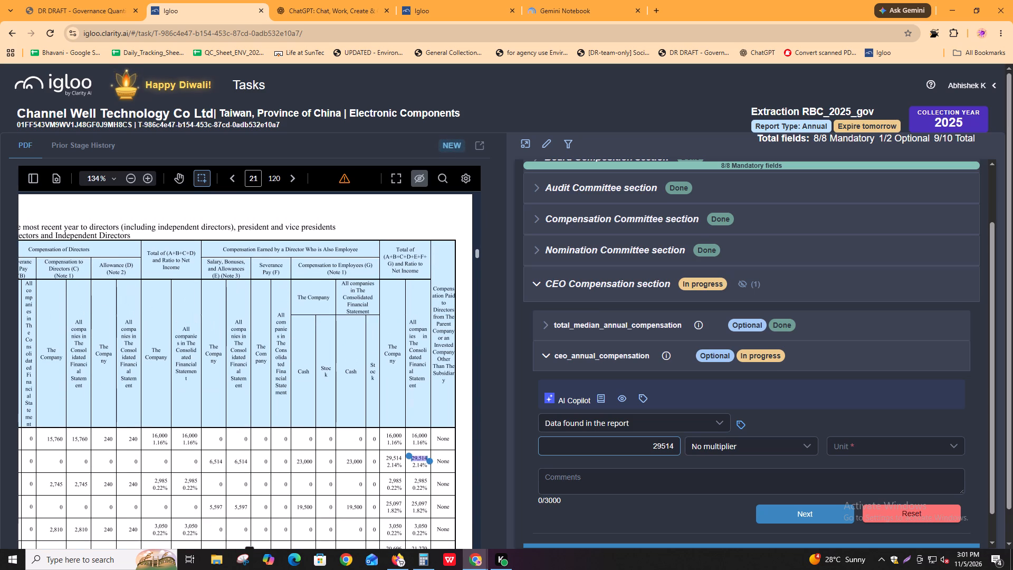
{"action": "scroll", "coordinate": [316, 355], "scroll_direction": "up", "scroll_amount": 5, "text": "shift"}
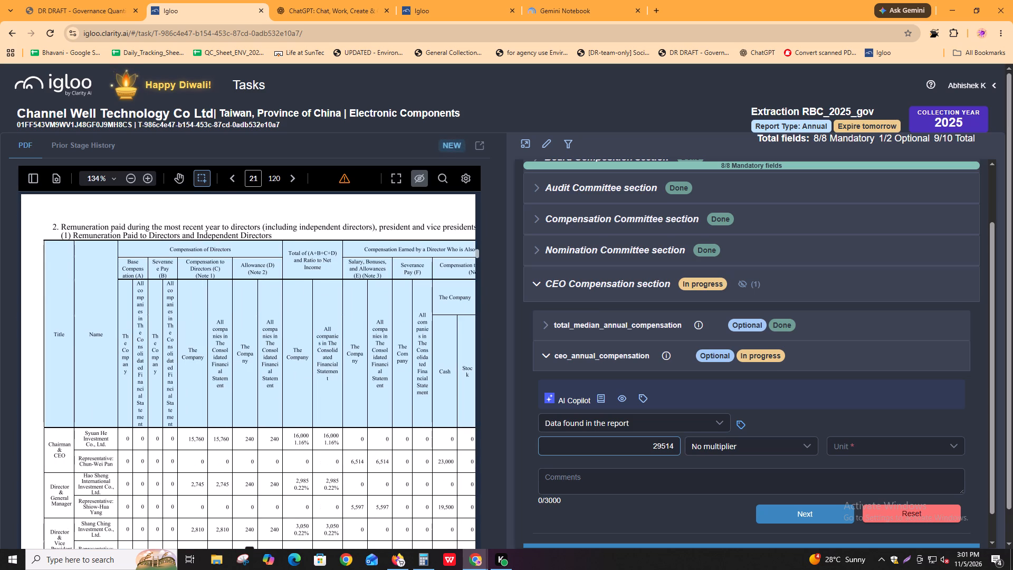
{"action": "scroll", "coordinate": [215, 327], "scroll_direction": "down", "scroll_amount": 2, "text": "shift"}
{"action": "scroll", "coordinate": [298, 395], "scroll_direction": "down", "scroll_amount": 3, "text": "shift"}
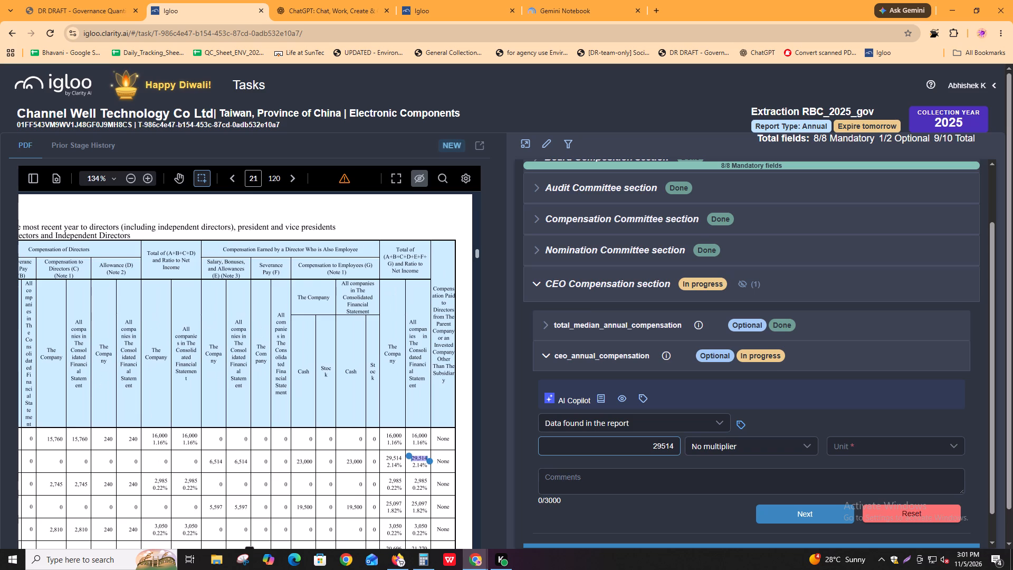
{"action": "scroll", "coordinate": [295, 394], "scroll_direction": "down", "scroll_amount": 11}
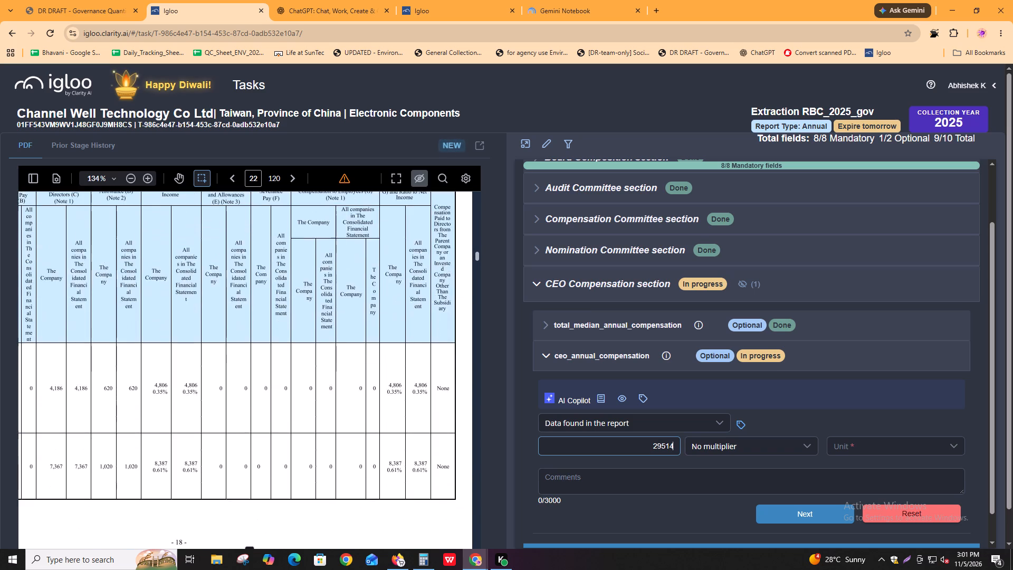
{"action": "scroll", "coordinate": [296, 388], "scroll_direction": "down", "scroll_amount": 1}
{"action": "scroll", "coordinate": [297, 386], "scroll_direction": "up", "scroll_amount": 3, "text": "shift"}
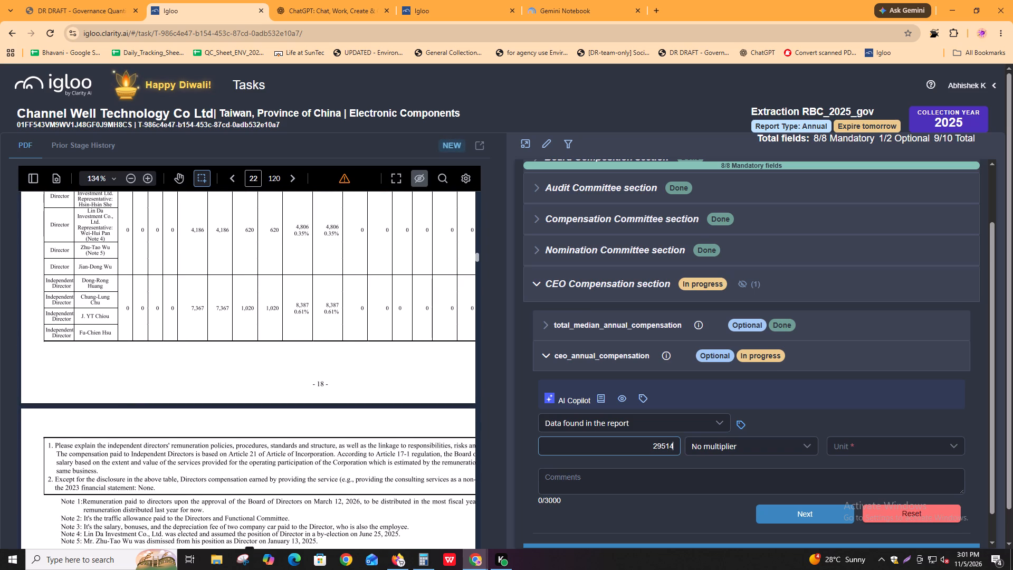
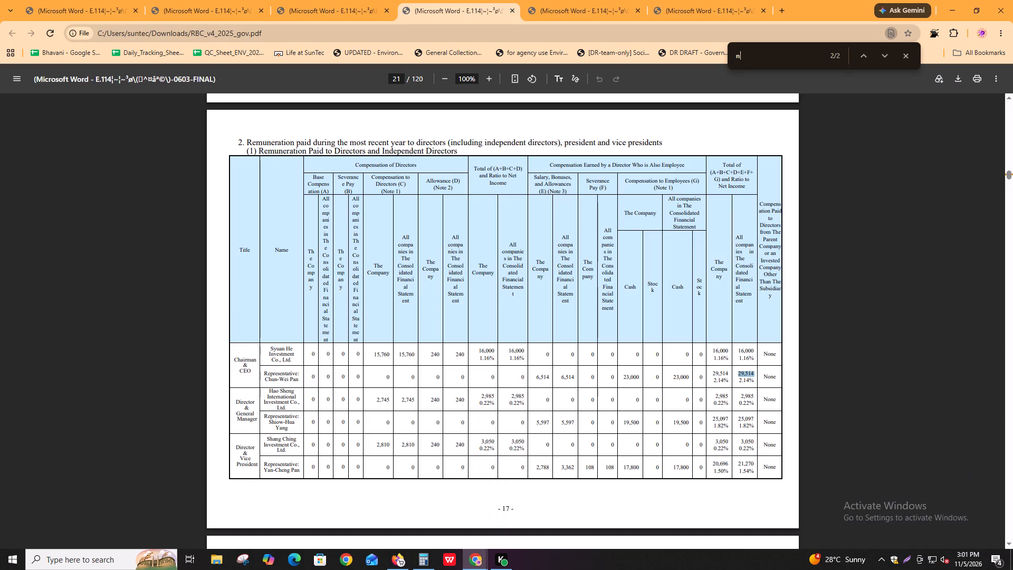
Search the annual report for the currency mark NT$, copied from the Letter to Shareholders.
{"action": "type", "text": "t"}
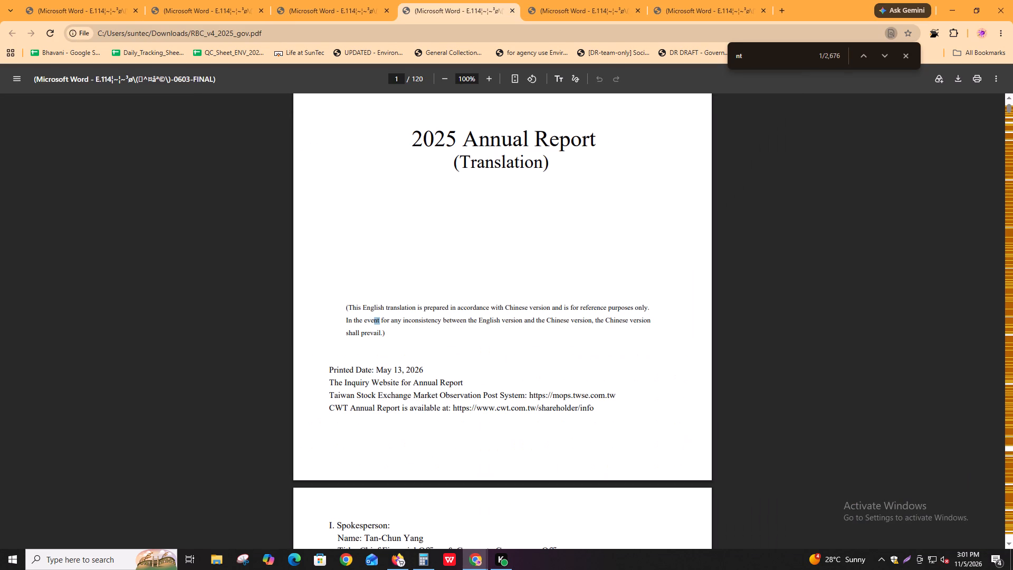
{"action": "key", "text": "ctrl+Left"}
{"action": "key", "text": "space"}
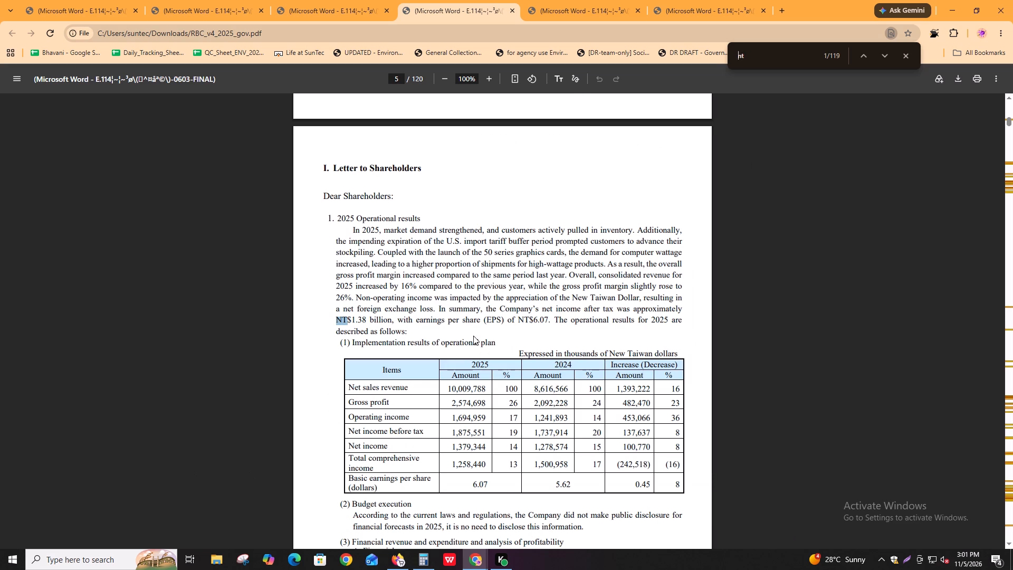
{"action": "left_click", "coordinate": [421, 308]}
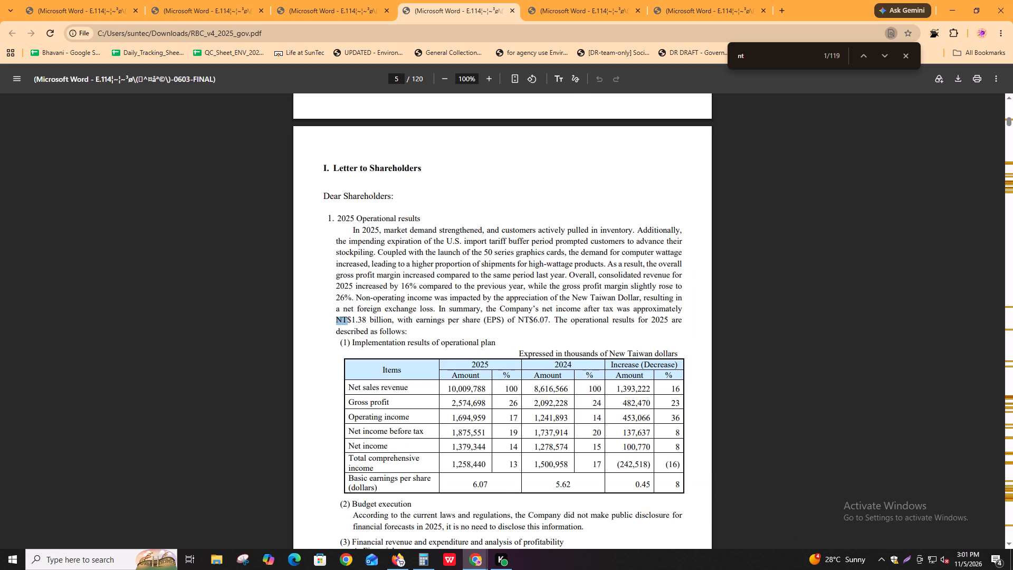
{"action": "left_click", "coordinate": [336, 318]}
{"action": "left_click_drag", "start_coordinate": [336, 318], "coordinate": [344, 318]}
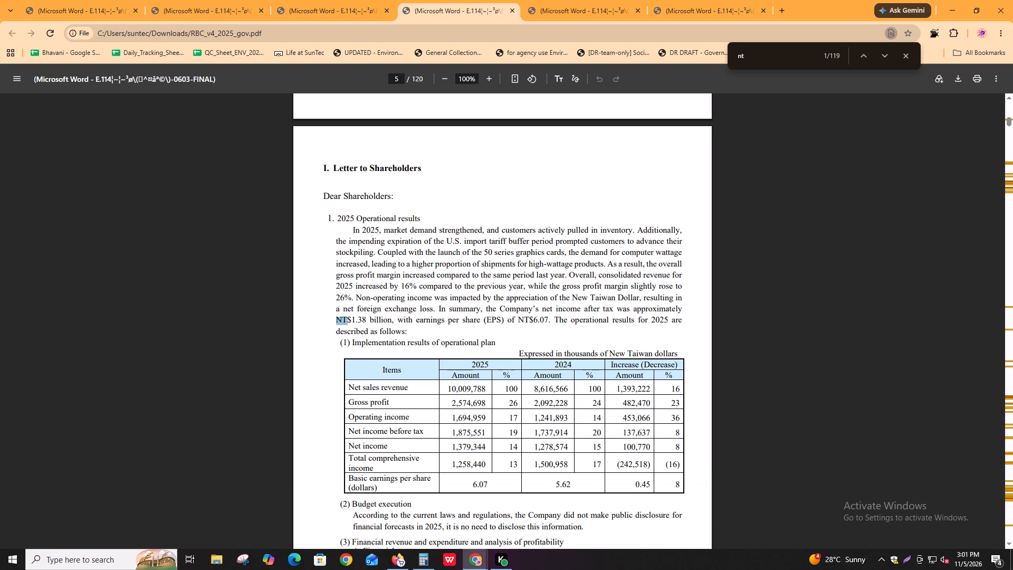
{"action": "left_click_drag", "start_coordinate": [344, 318], "coordinate": [359, 325]}
{"action": "left_click", "coordinate": [350, 324]}
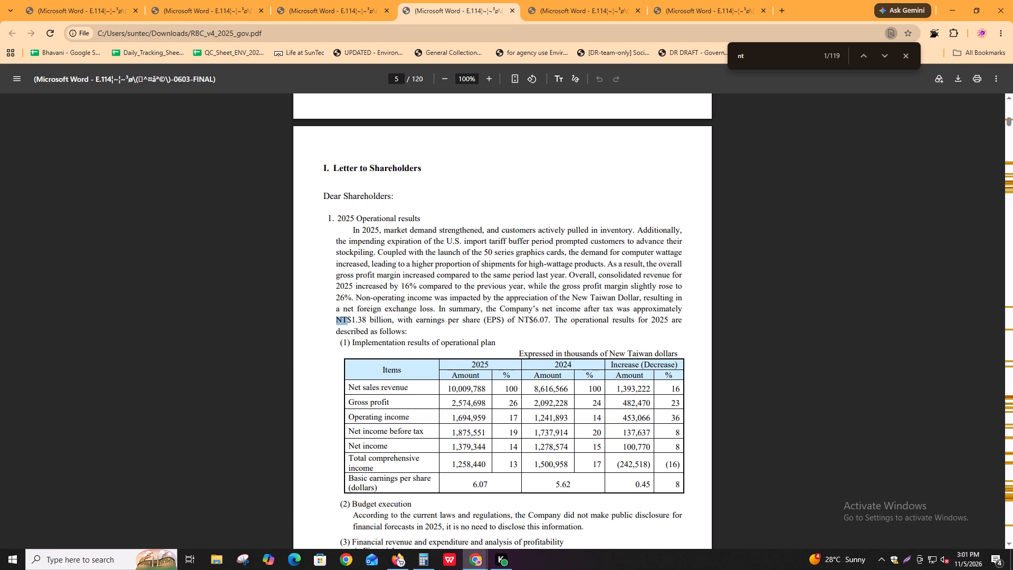
{"action": "left_click_drag", "start_coordinate": [334, 320], "coordinate": [351, 321]}
{"action": "key", "text": "ctrl+c"}
{"action": "key", "text": "ctrl+c"}
{"action": "key", "text": "ctrl+c"}
{"action": "key", "text": "ctrl+f"}
{"action": "key", "text": "ctrl+v"}
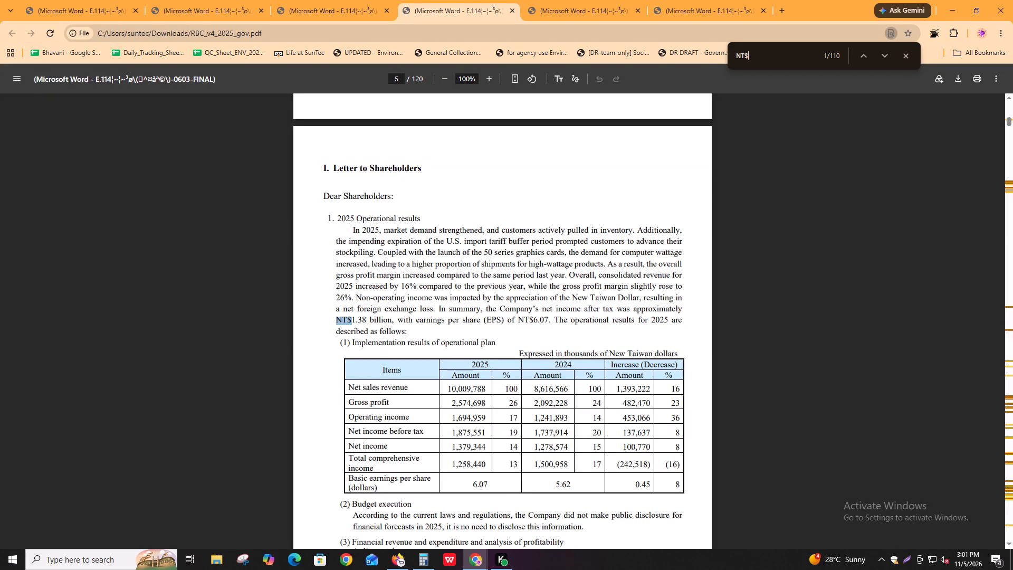
Go through the NT$ matches to the directors' Remuneration Range Table on report page 20 and examine it with its notes.
{"action": "key", "text": "Return"}
{"action": "key", "text": "Return"}
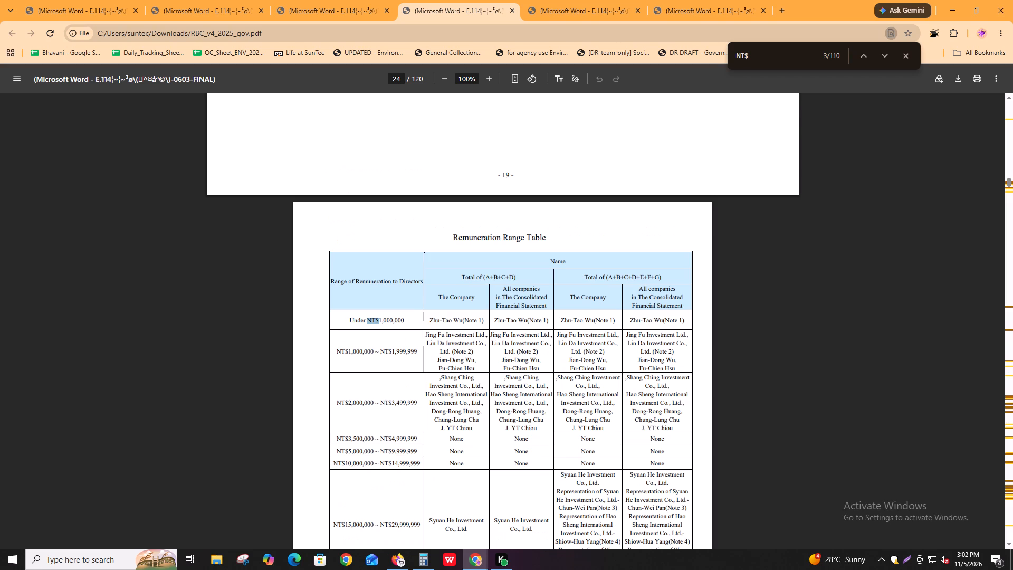
{"action": "scroll", "coordinate": [538, 433], "scroll_direction": "down", "scroll_amount": 4}
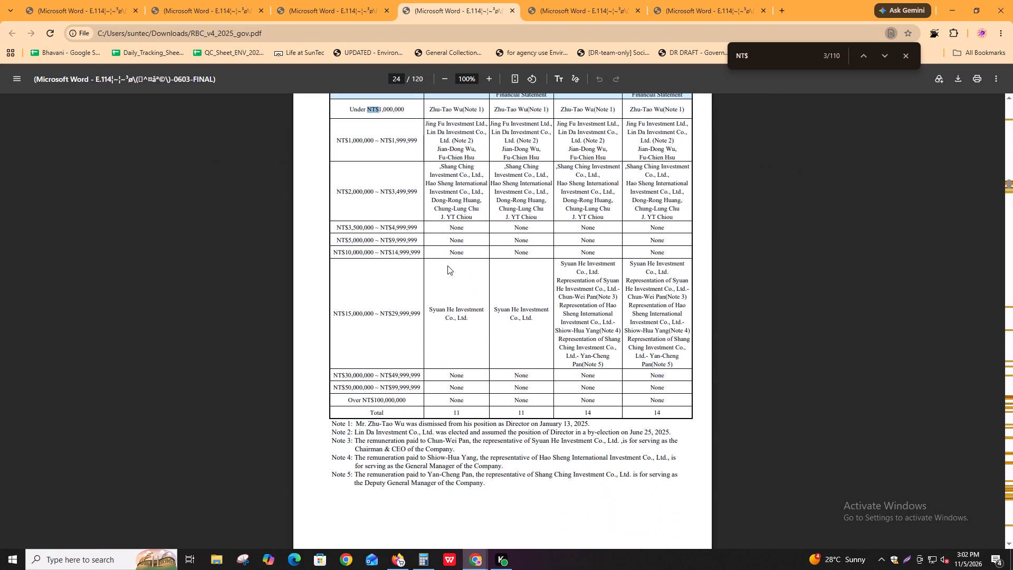
{"action": "key", "text": "Return"}
{"action": "key", "text": "Return"}
{"action": "key", "text": "Return"}
{"action": "key", "text": "Return"}
{"action": "key", "text": "Return"}
{"action": "key", "text": "Return"}
{"action": "key", "text": "Return"}
{"action": "key", "text": "Return"}
{"action": "key", "text": "Return"}
{"action": "key", "text": "Return"}
{"action": "key", "text": "Return"}
{"action": "key", "text": "Return"}
{"action": "key", "text": "Return"}
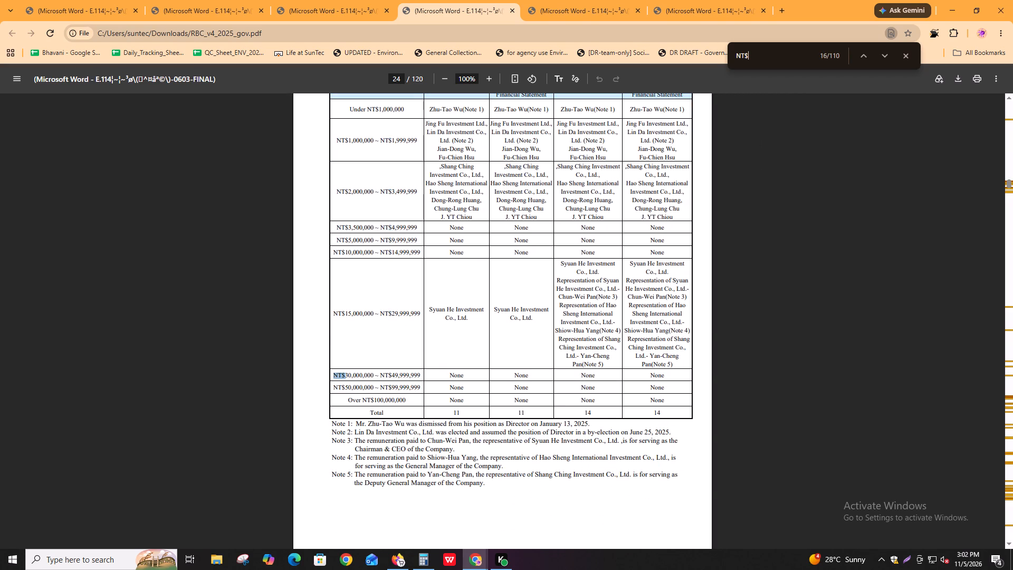
Examine the NT$ unit and amounts in the general manager, vice president and management bonus tables on report pages 21 and 22.
{"action": "key", "text": "Return"}
{"action": "key", "text": "Return"}
{"action": "key", "text": "Return"}
{"action": "key", "text": "Return"}
{"action": "key", "text": "Return"}
{"action": "key", "text": "Return"}
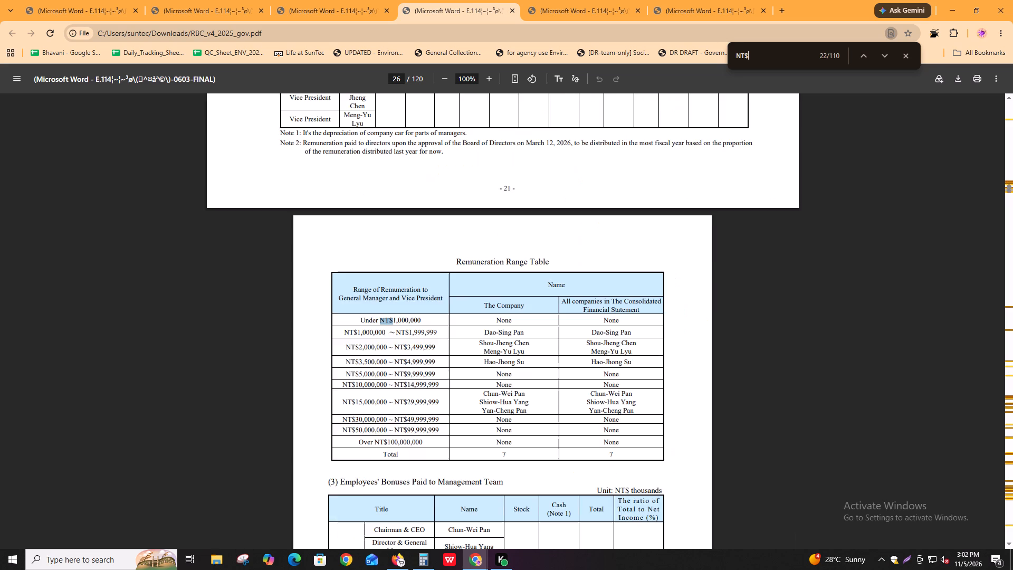
{"action": "key", "text": "shift+Return"}
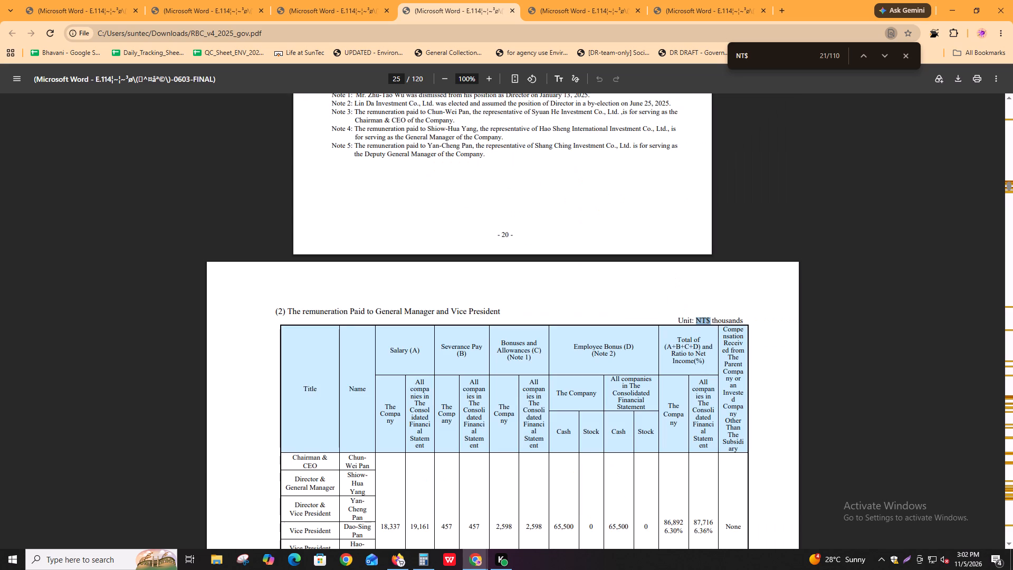
{"action": "key", "text": "Return"}
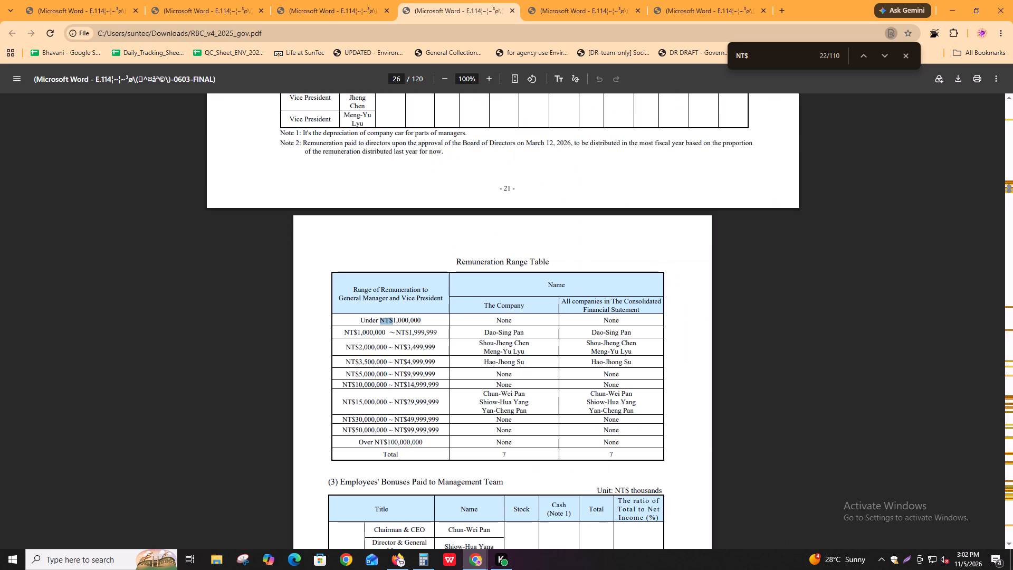
{"action": "key", "text": "Return"}
{"action": "key", "text": "Return"}
{"action": "key", "text": "Return"}
{"action": "key", "text": "Return"}
{"action": "key", "text": "Return"}
{"action": "key", "text": "Return"}
{"action": "key", "text": "Return"}
{"action": "key", "text": "Return"}
{"action": "key", "text": "Return"}
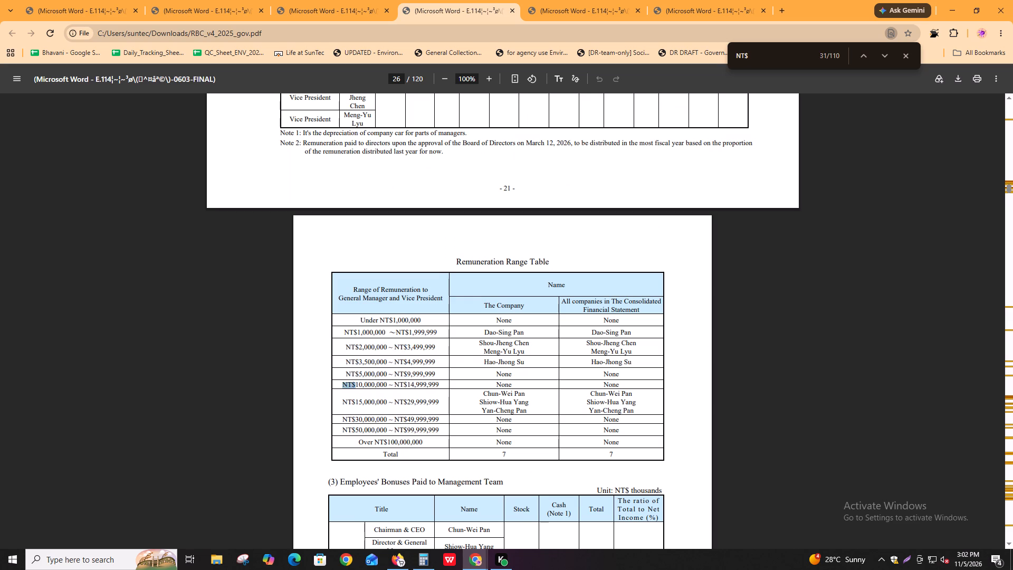
{"action": "key", "text": "Return"}
{"action": "key", "text": "Return"}
{"action": "key", "text": "Return"}
{"action": "key", "text": "Return"}
{"action": "key", "text": "alt+Tab"}
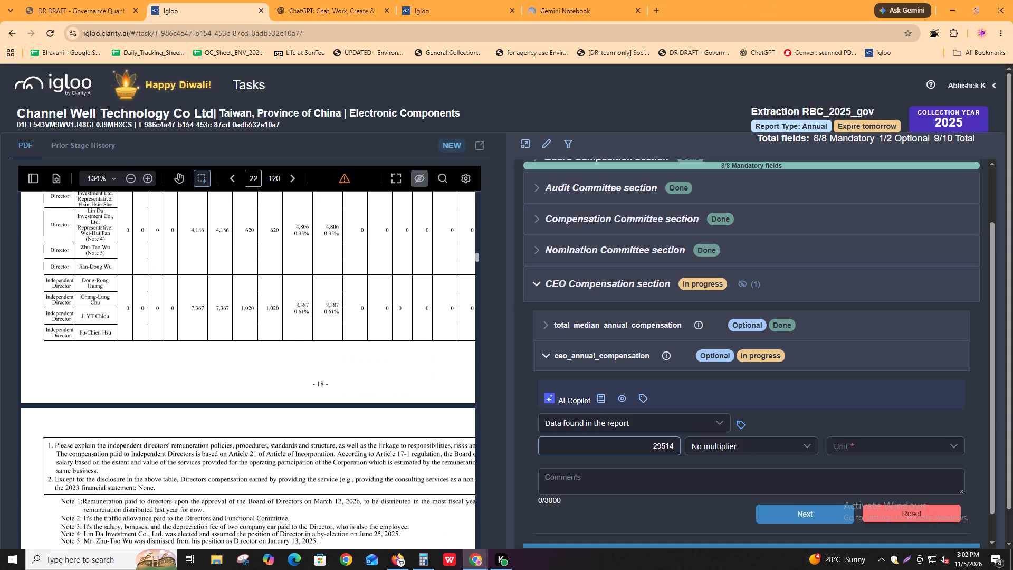
{"action": "key", "text": "alt+Tab"}
{"action": "scroll", "coordinate": [506, 413], "scroll_direction": "down", "scroll_amount": 4}
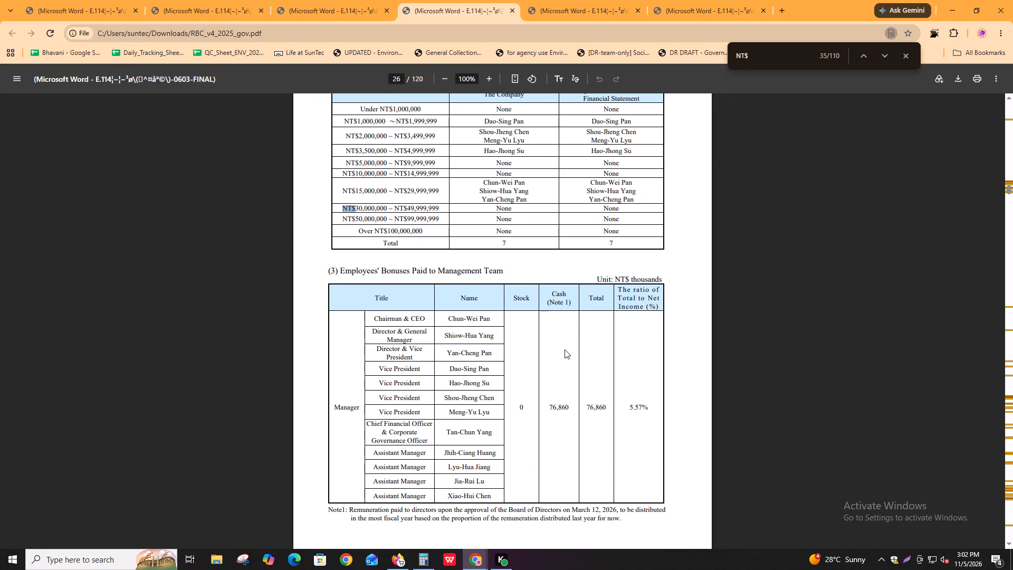
Continue through the remaining NT$ matches, checking the unit stated for the total remuneration ratio table on report page 23.
{"action": "key", "text": "Return"}
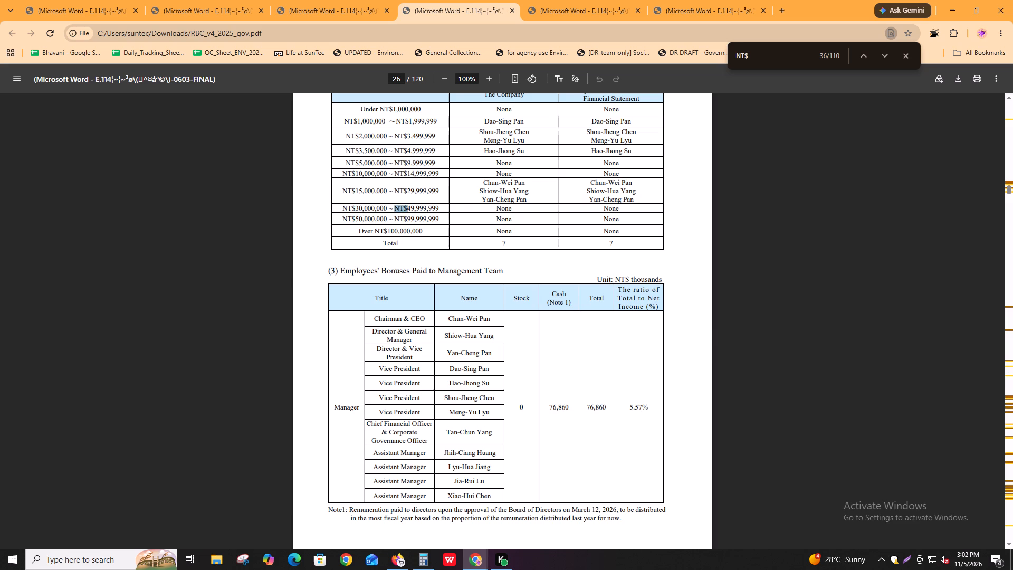
{"action": "key", "text": "Return"}
{"action": "key", "text": "Return"}
{"action": "key", "text": "Return"}
{"action": "key", "text": "Return"}
{"action": "key", "text": "Return"}
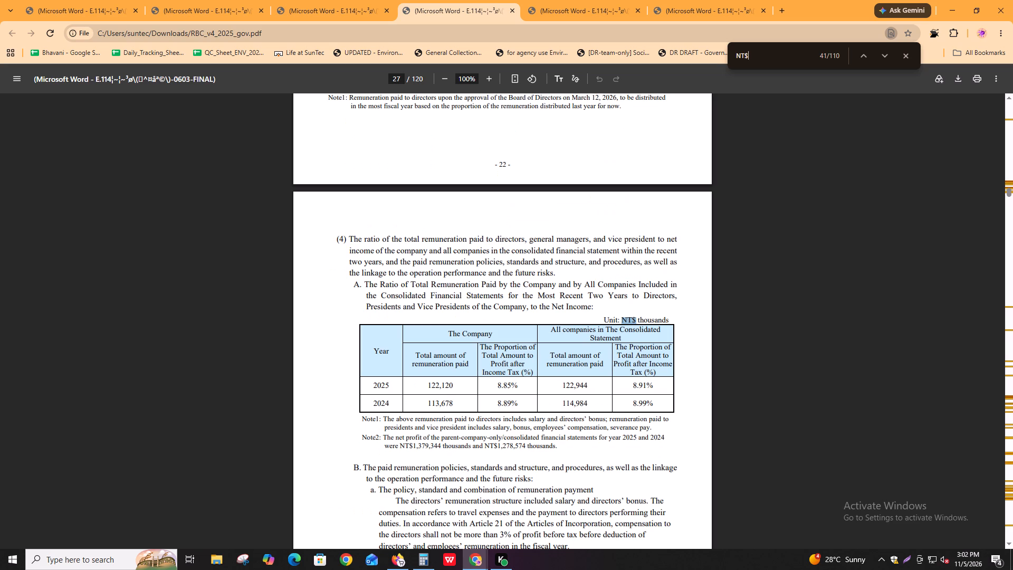
{"action": "key", "text": "Return"}
{"action": "key", "text": "Return"}
{"action": "key", "text": "Return"}
{"action": "key", "text": "Return"}
{"action": "key", "text": "Return"}
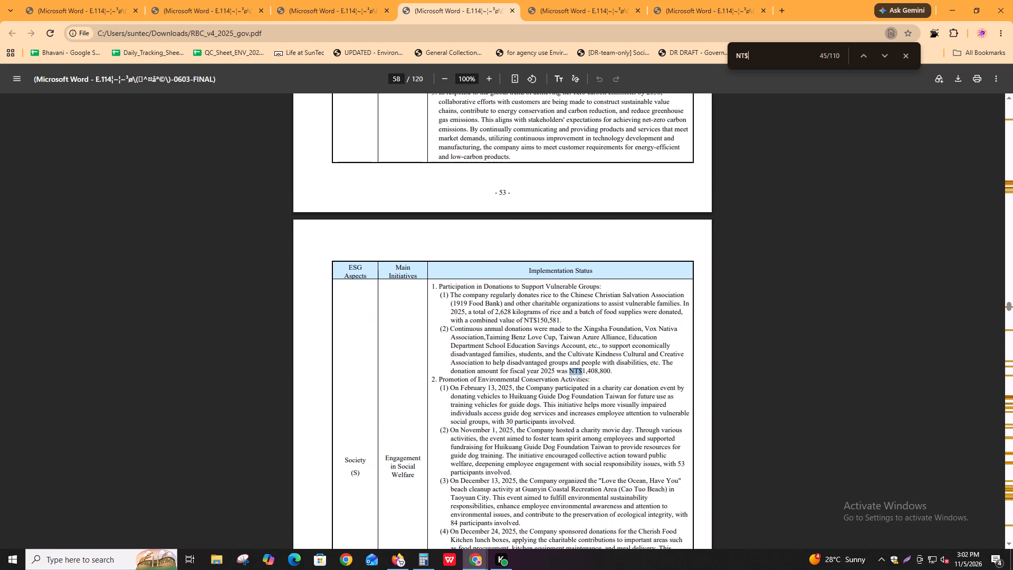
{"action": "key", "text": "Return"}
{"action": "key", "text": "Return"}
{"action": "key", "text": "Return"}
{"action": "key", "text": "Return"}
{"action": "key", "text": "Return"}
{"action": "key", "text": "Return"}
{"action": "key", "text": "Return"}
{"action": "key", "text": "Return"}
{"action": "key", "text": "Return"}
{"action": "key", "text": "Return"}
{"action": "key", "text": "Return"}
Switch to the Igloo task and set the ceo_annual_compensation multiplier to Thousands.
{"action": "key", "text": "alt+Tab"}
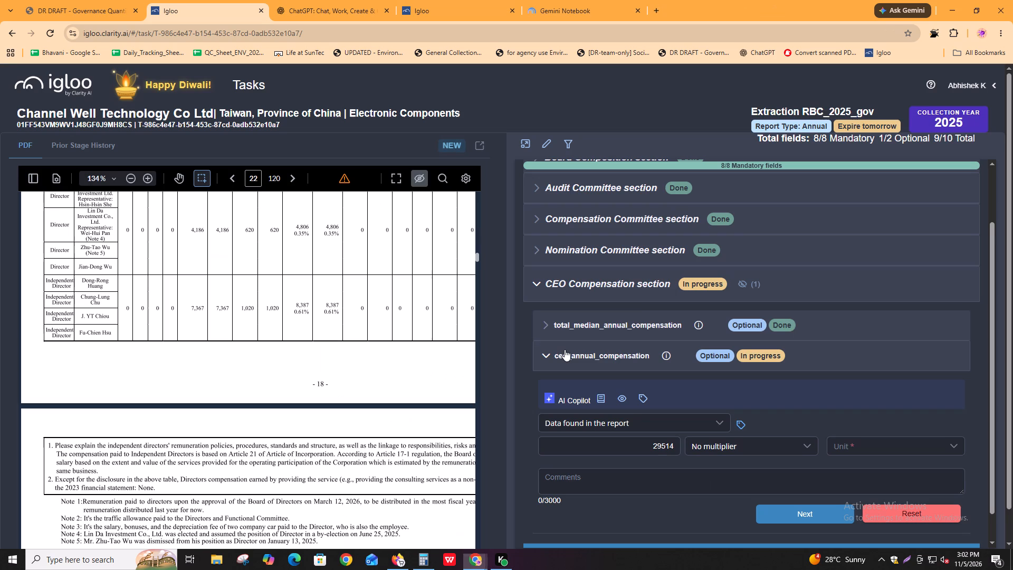
{"action": "left_click", "coordinate": [778, 445]}
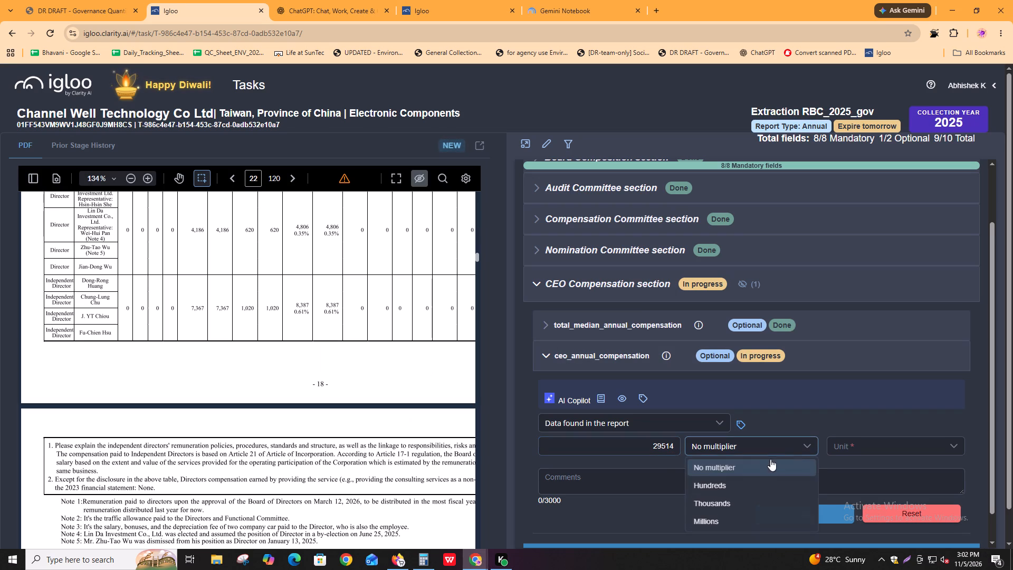
{"action": "left_click", "coordinate": [730, 502]}
Search the ceo_annual_compensation unit list for the currency code TWD.
{"action": "left_click", "coordinate": [877, 444]}
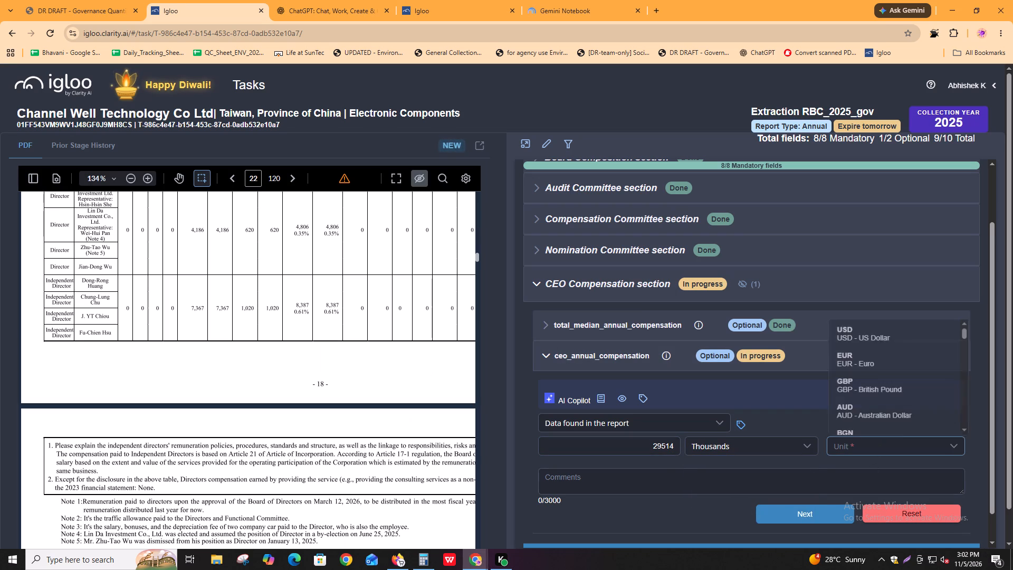
{"action": "scroll", "coordinate": [867, 342], "scroll_direction": "up", "scroll_amount": 2}
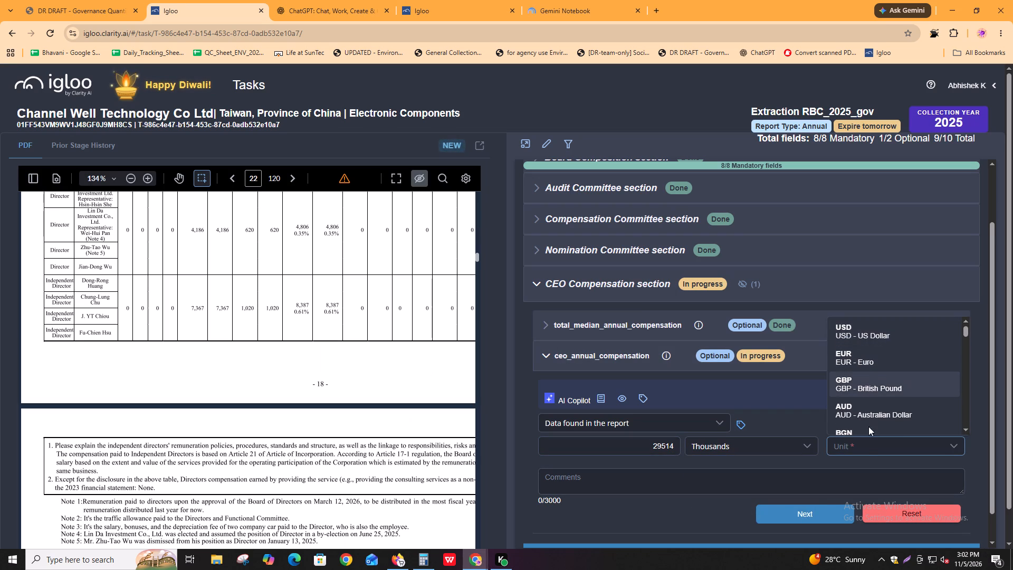
{"action": "left_click", "coordinate": [858, 444]}
{"action": "left_click", "coordinate": [858, 444]}
{"action": "type", "text": "tw"}
{"action": "key", "text": "d"}
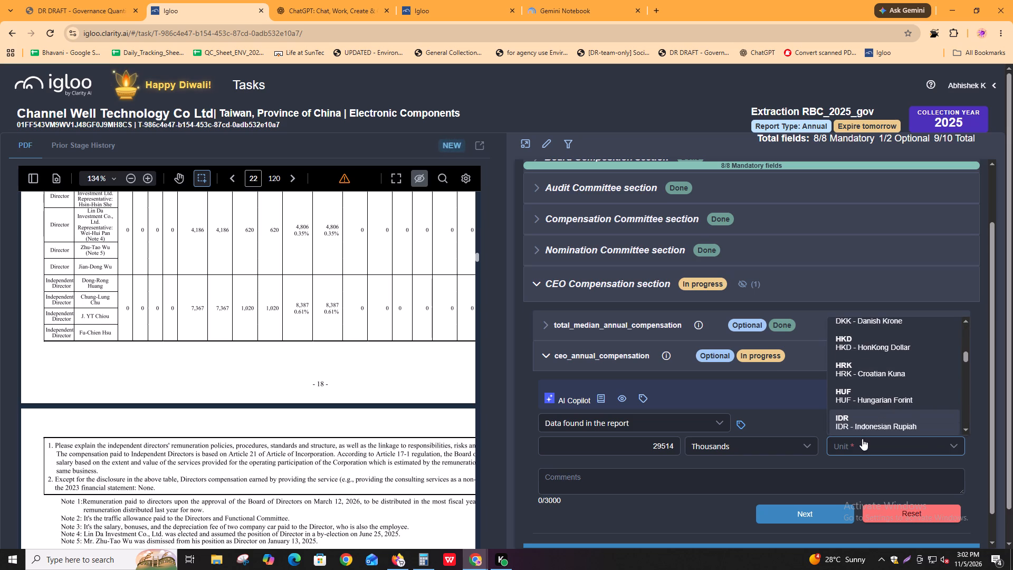
{"action": "left_click", "coordinate": [885, 445]}
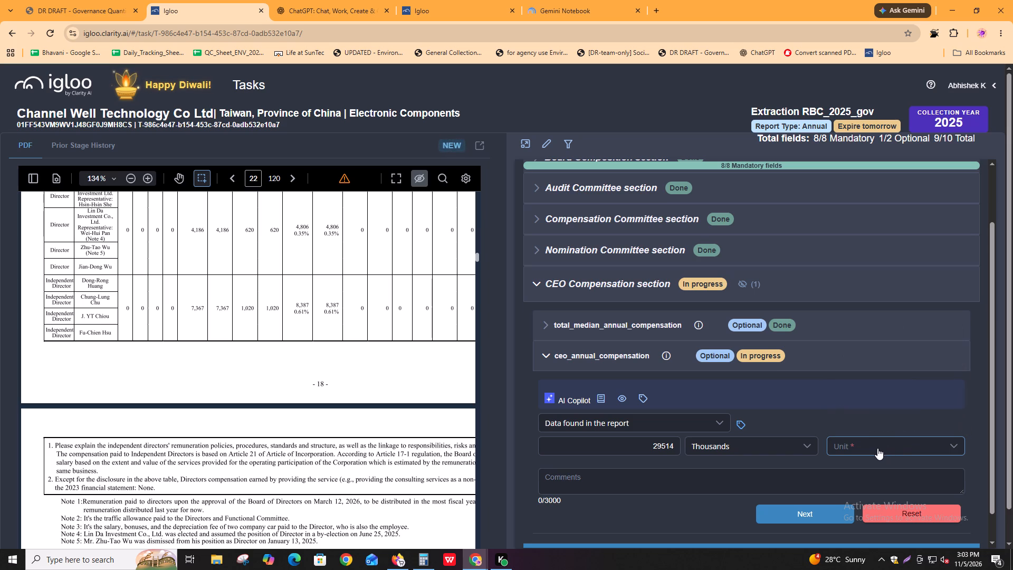
{"action": "key", "text": "t"}
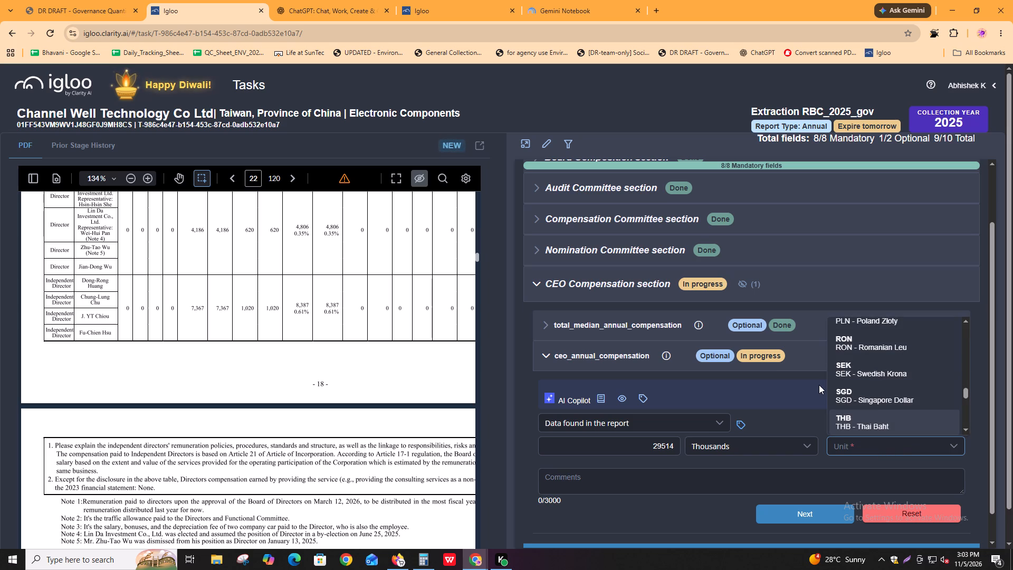
{"action": "key", "text": "w"}
{"action": "key", "text": "d"}
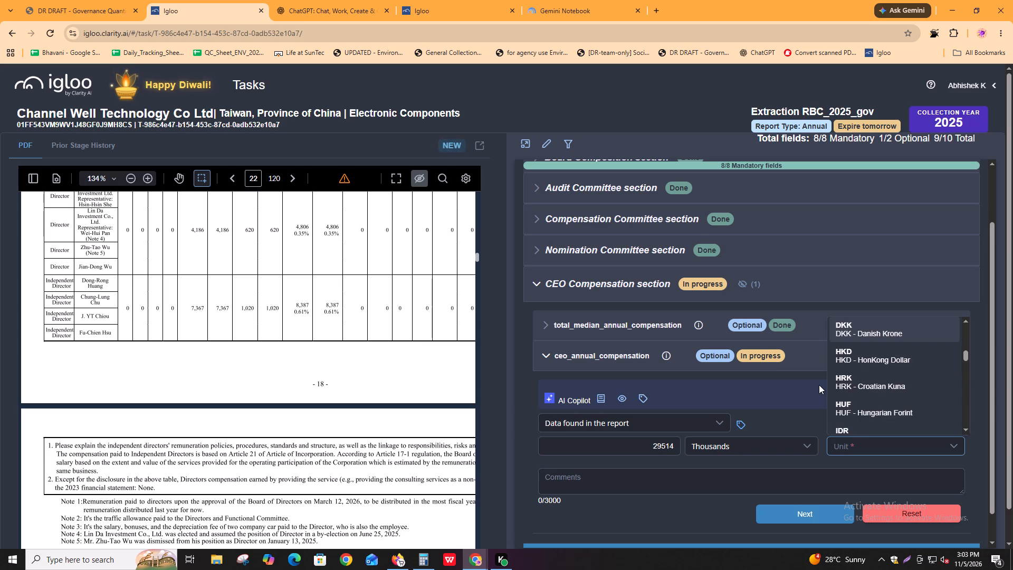
{"action": "scroll", "coordinate": [891, 381], "scroll_direction": "down", "scroll_amount": 12}
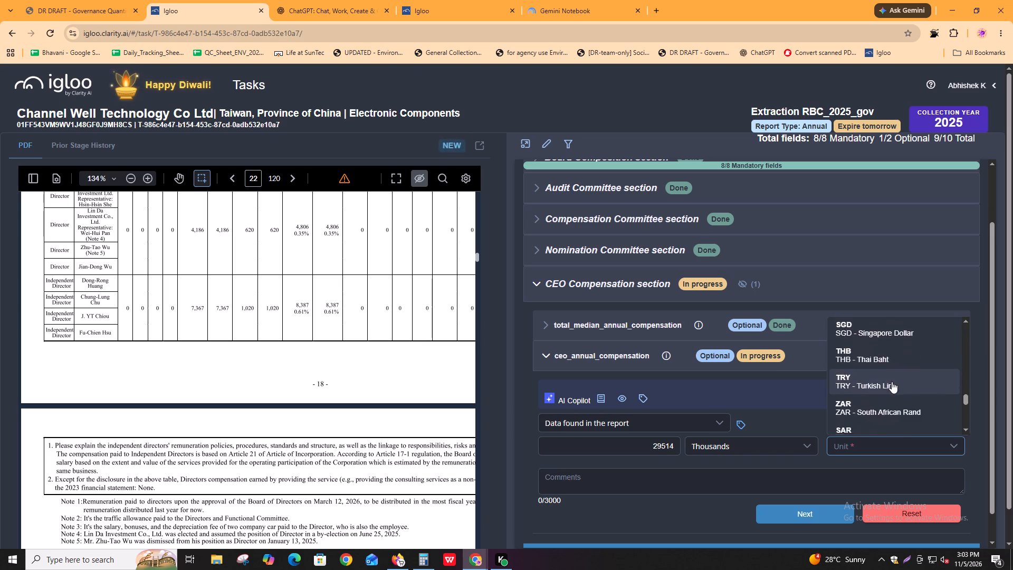
{"action": "scroll", "coordinate": [892, 382], "scroll_direction": "down", "scroll_amount": 7}
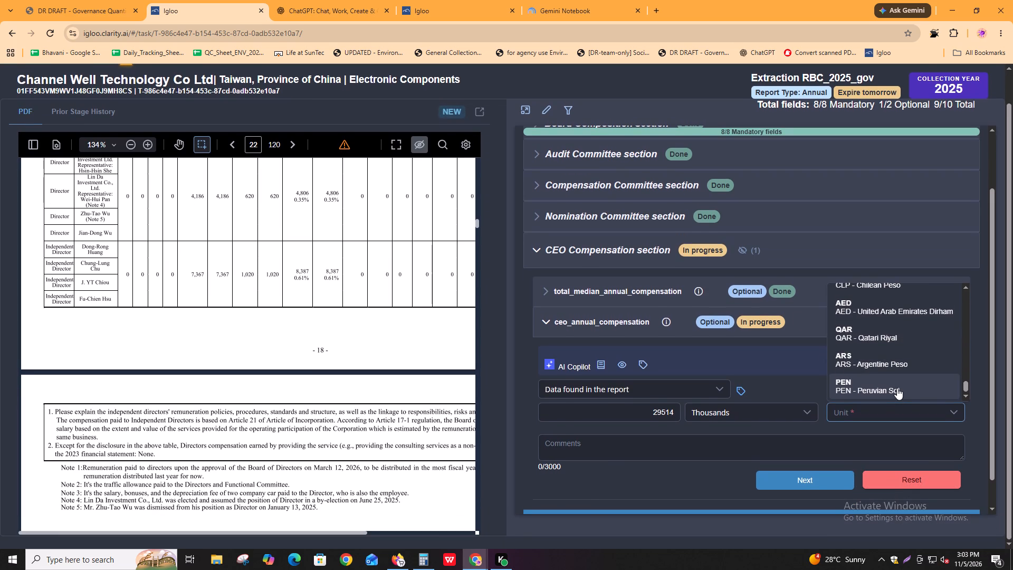
{"action": "scroll", "coordinate": [519, 321], "scroll_direction": "up", "scroll_amount": 3}
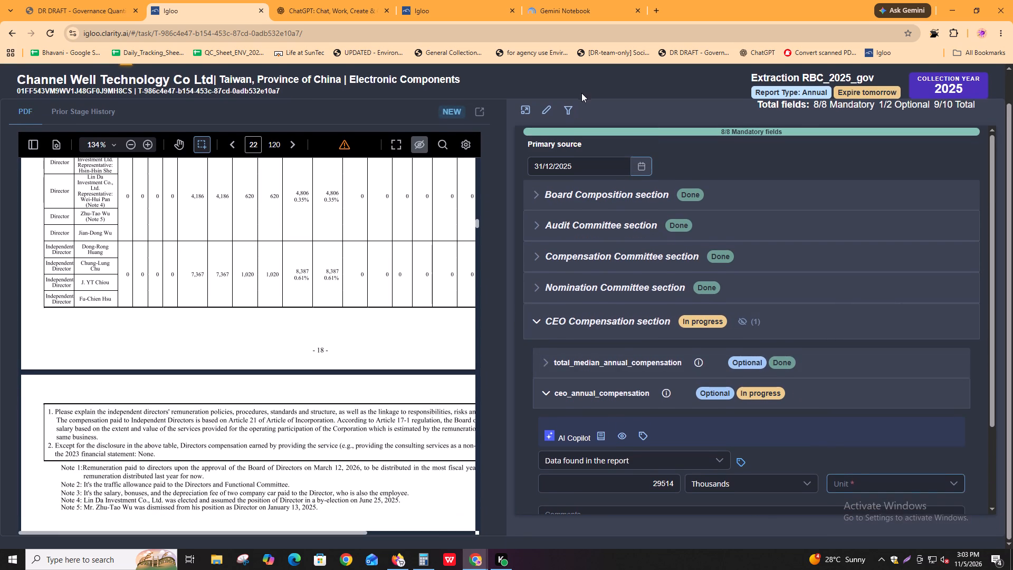
{"action": "scroll", "coordinate": [581, 92], "scroll_direction": "up", "scroll_amount": 3}
Set the ceo_annual_compensation unit to TWD - New Taiwan Dollar.
{"action": "left_click", "coordinate": [852, 519]}
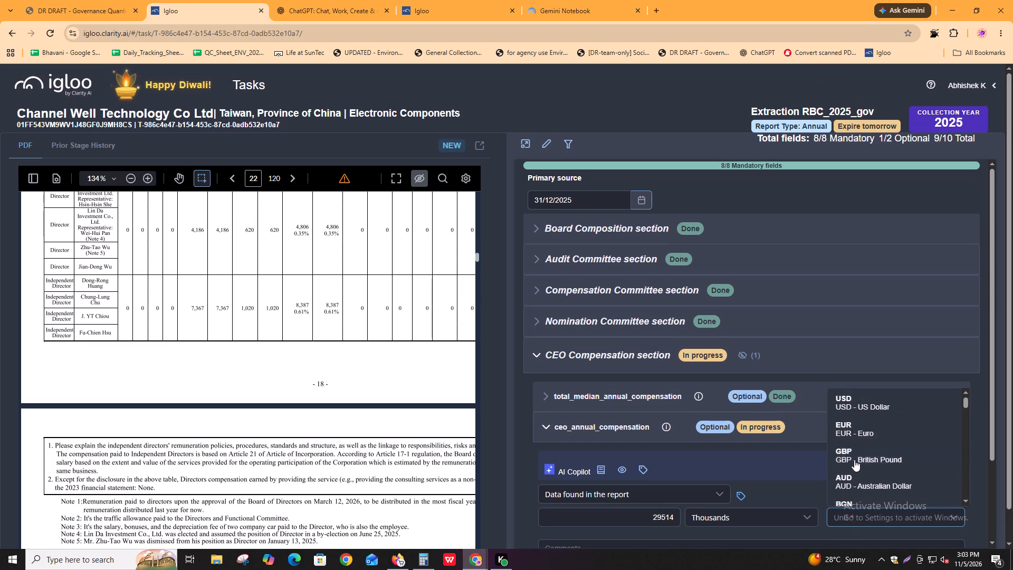
{"action": "type", "text": "taiwa"}
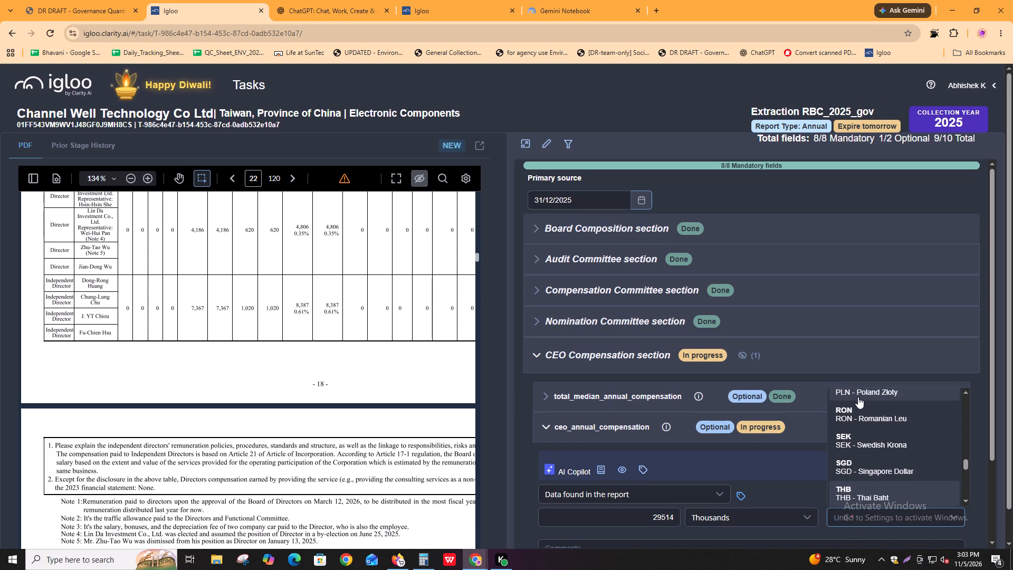
{"action": "scroll", "coordinate": [883, 462], "scroll_direction": "up", "scroll_amount": 6}
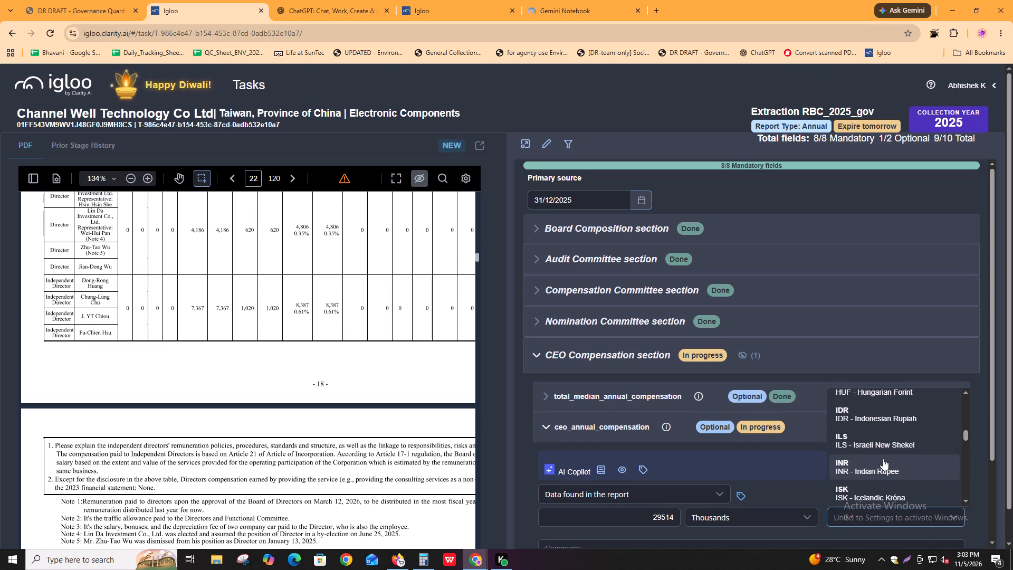
{"action": "scroll", "coordinate": [882, 459], "scroll_direction": "up", "scroll_amount": 16}
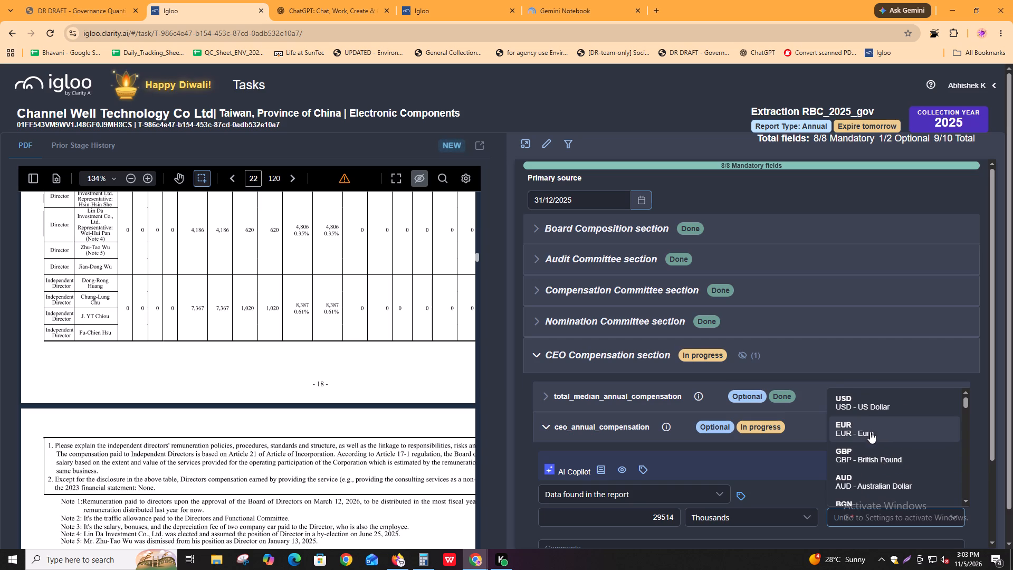
{"action": "scroll", "coordinate": [860, 454], "scroll_direction": "down", "scroll_amount": 4}
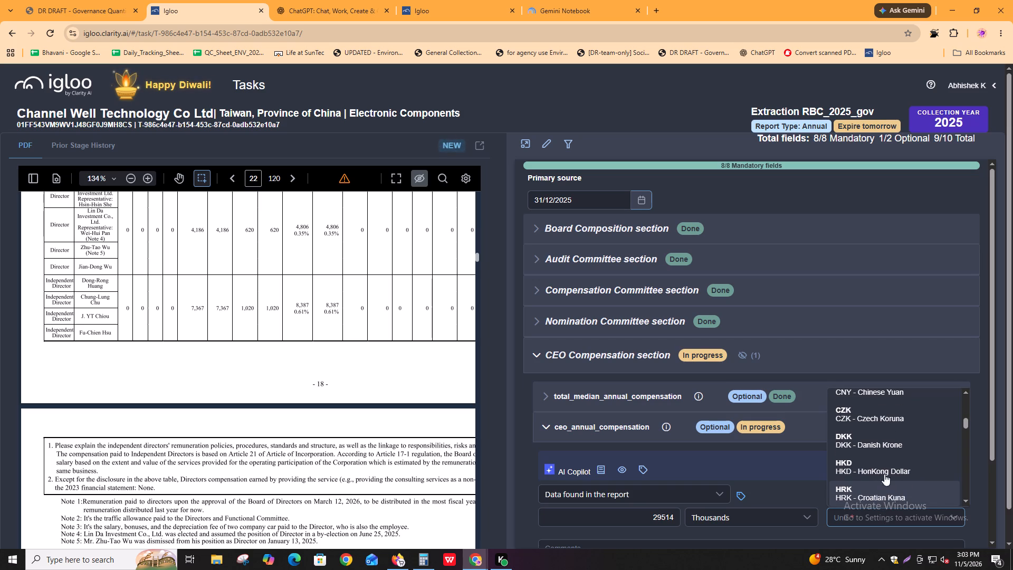
{"action": "scroll", "coordinate": [894, 493], "scroll_direction": "down", "scroll_amount": 2}
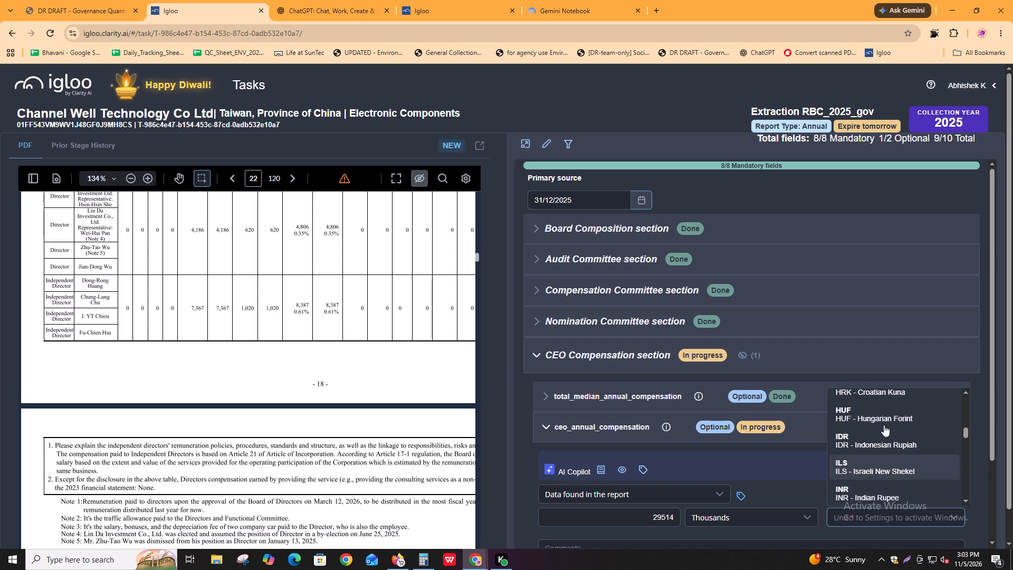
{"action": "scroll", "coordinate": [879, 484], "scroll_direction": "down", "scroll_amount": 2}
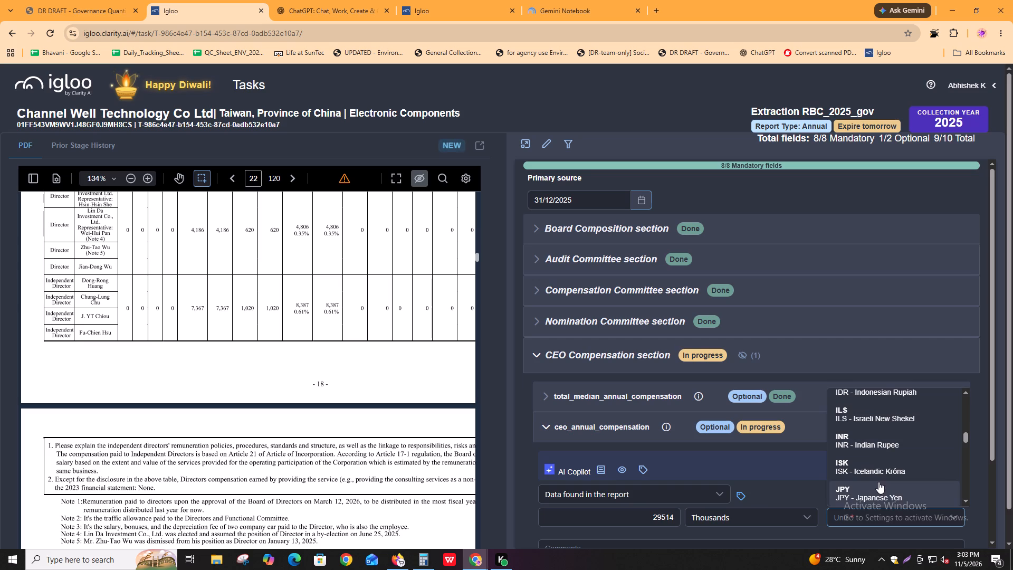
{"action": "scroll", "coordinate": [878, 482], "scroll_direction": "down", "scroll_amount": 2}
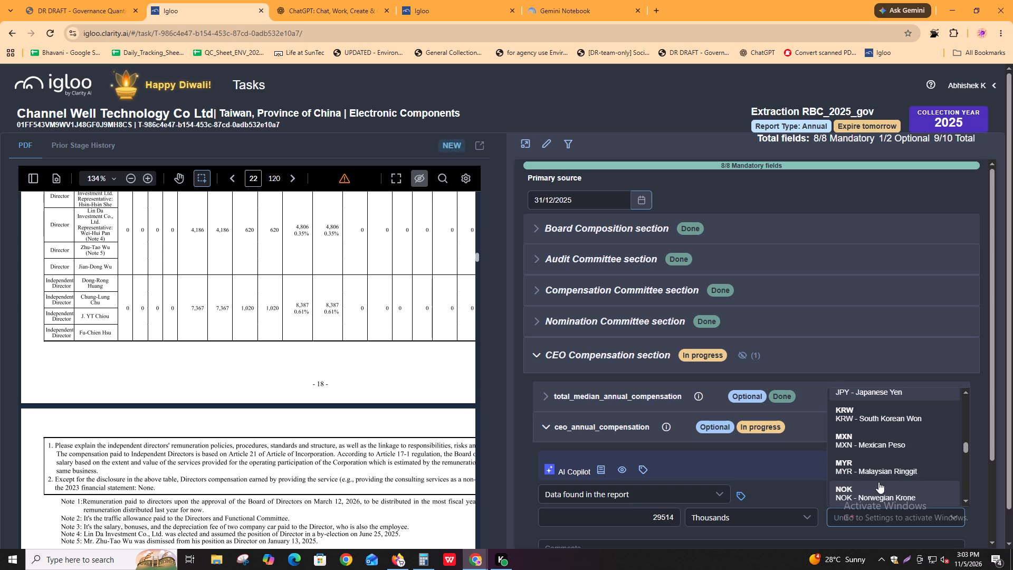
{"action": "scroll", "coordinate": [878, 482], "scroll_direction": "down", "scroll_amount": 2}
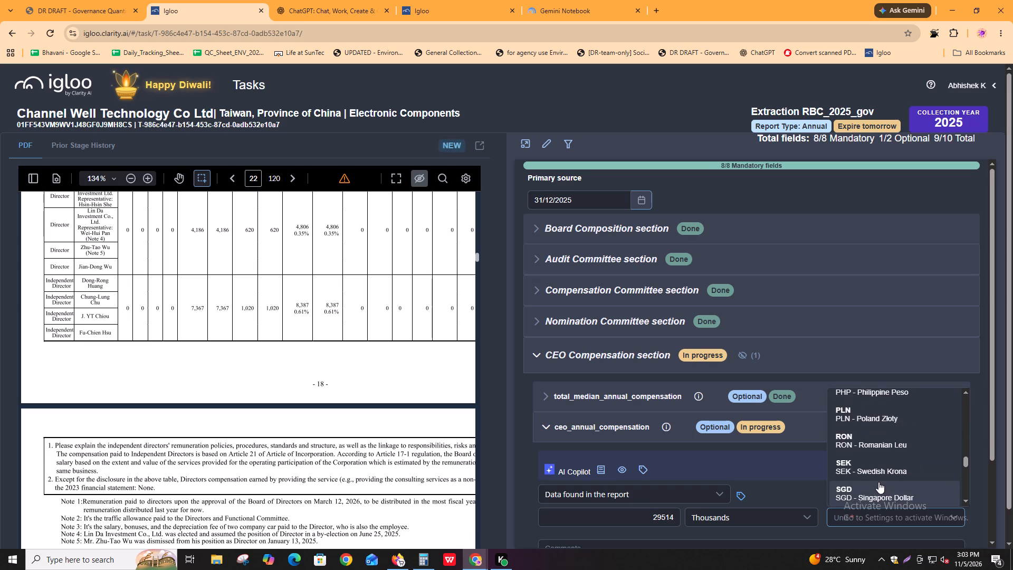
{"action": "scroll", "coordinate": [878, 482], "scroll_direction": "down", "scroll_amount": 2}
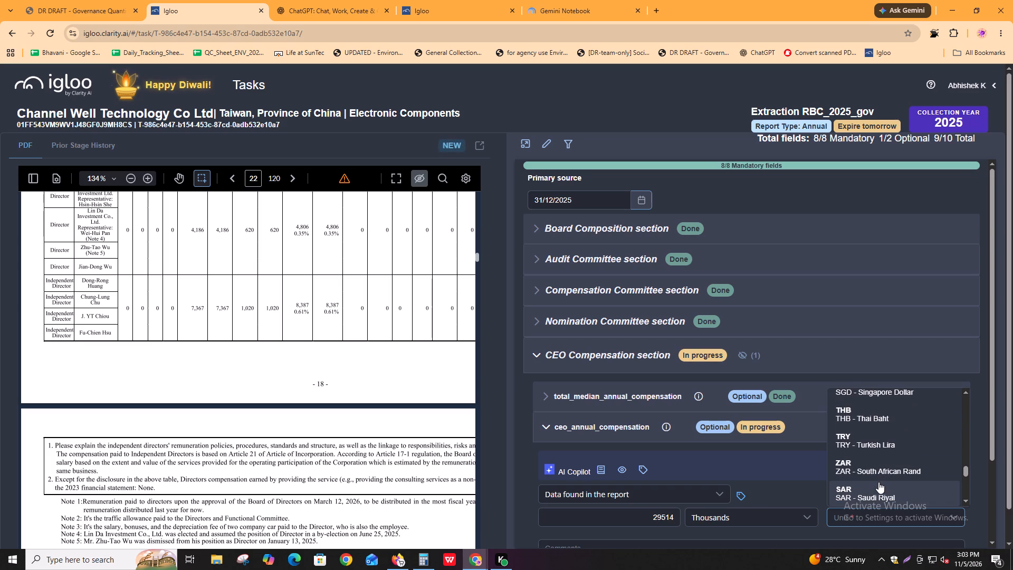
{"action": "scroll", "coordinate": [878, 482], "scroll_direction": "down", "scroll_amount": 2}
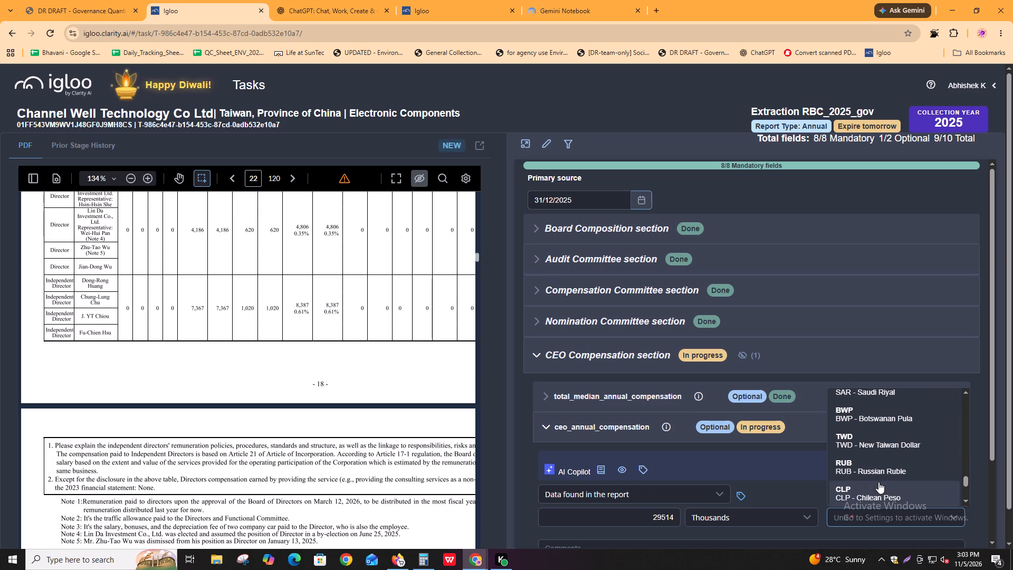
{"action": "scroll", "coordinate": [878, 482], "scroll_direction": "up", "scroll_amount": 1}
{"action": "left_click", "coordinate": [872, 487]}
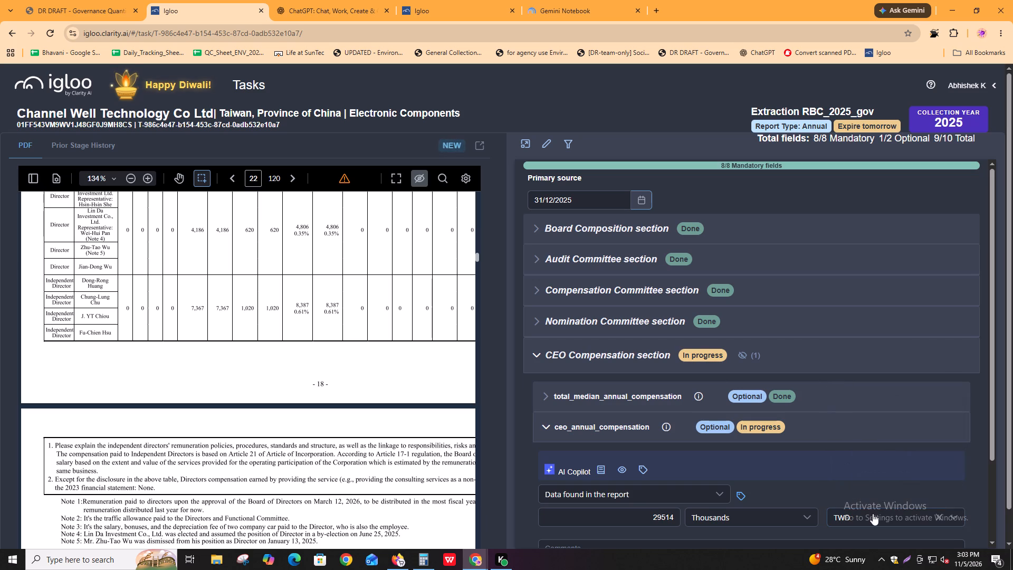
Annotate the consolidated total 29,514 in the Chairman & CEO representative's row on report page 21 as evidence for ceo_annual_compensation.
{"action": "scroll", "coordinate": [681, 481], "scroll_direction": "down", "scroll_amount": 2}
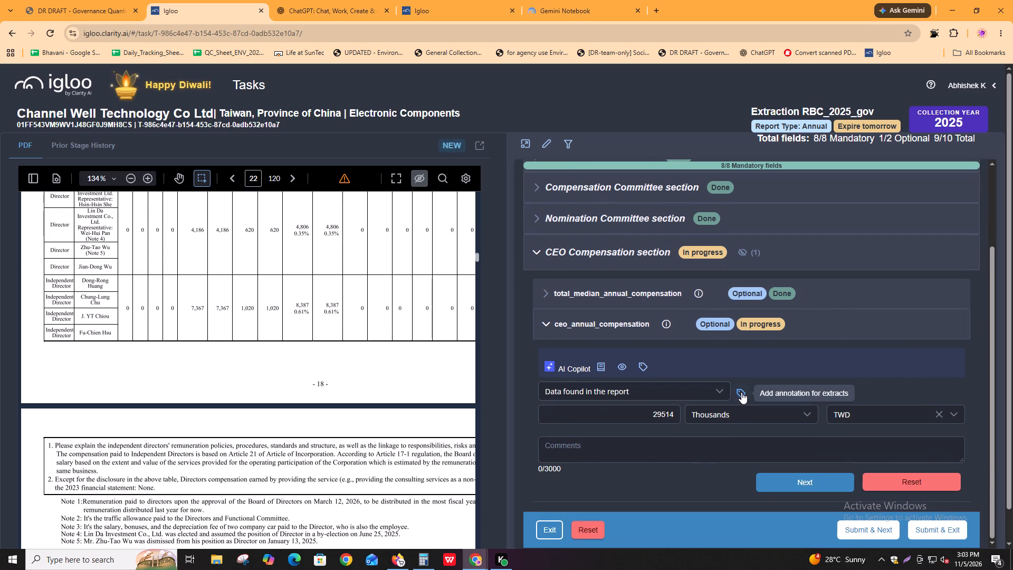
{"action": "left_click", "coordinate": [741, 392]}
{"action": "scroll", "coordinate": [286, 348], "scroll_direction": "up", "scroll_amount": 2}
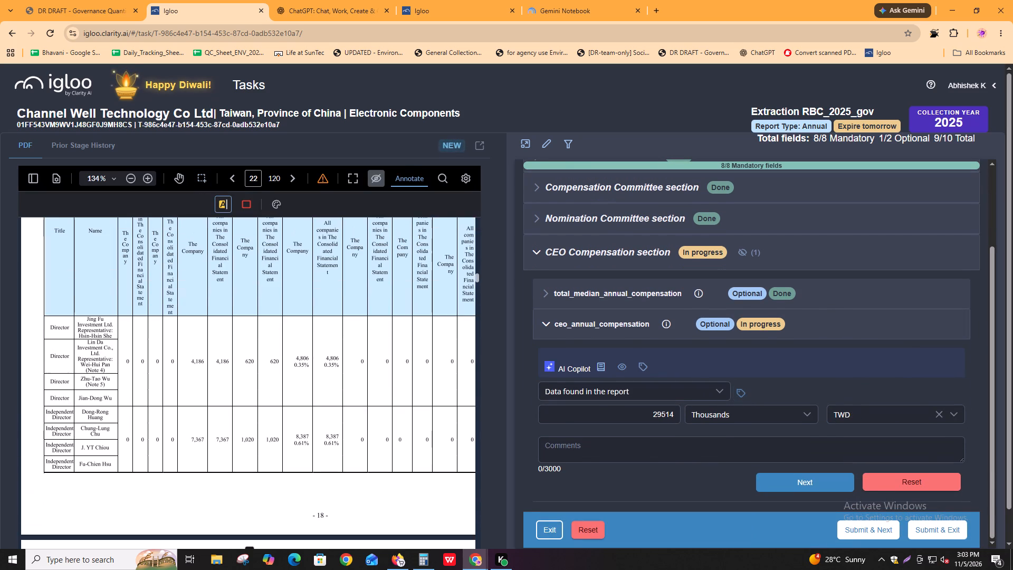
{"action": "scroll", "coordinate": [355, 407], "scroll_direction": "up", "scroll_amount": 7}
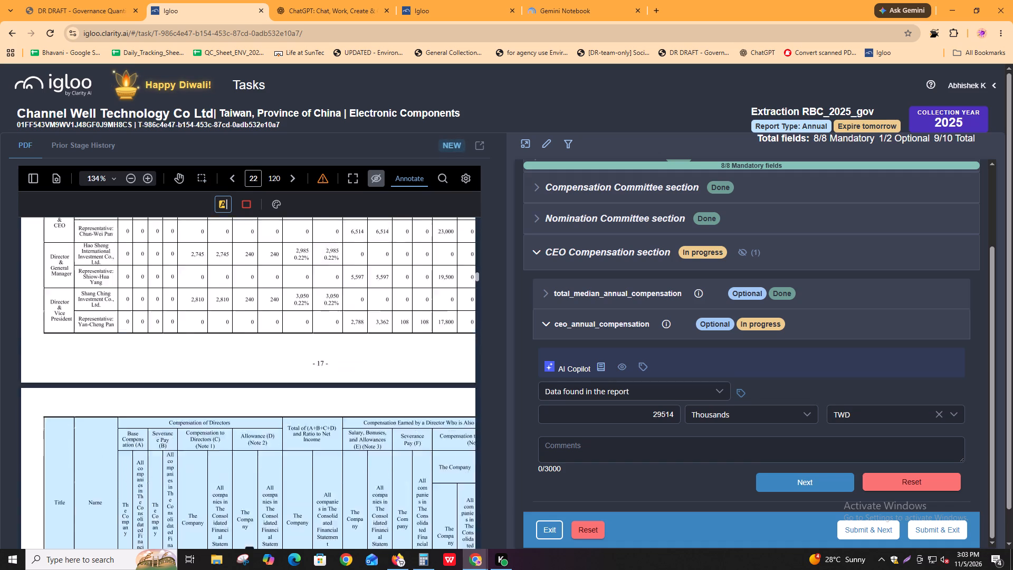
{"action": "scroll", "coordinate": [330, 367], "scroll_direction": "up", "scroll_amount": 4}
{"action": "scroll", "coordinate": [329, 367], "scroll_direction": "down", "scroll_amount": 5}
{"action": "scroll", "coordinate": [329, 367], "scroll_direction": "up", "scroll_amount": 1}
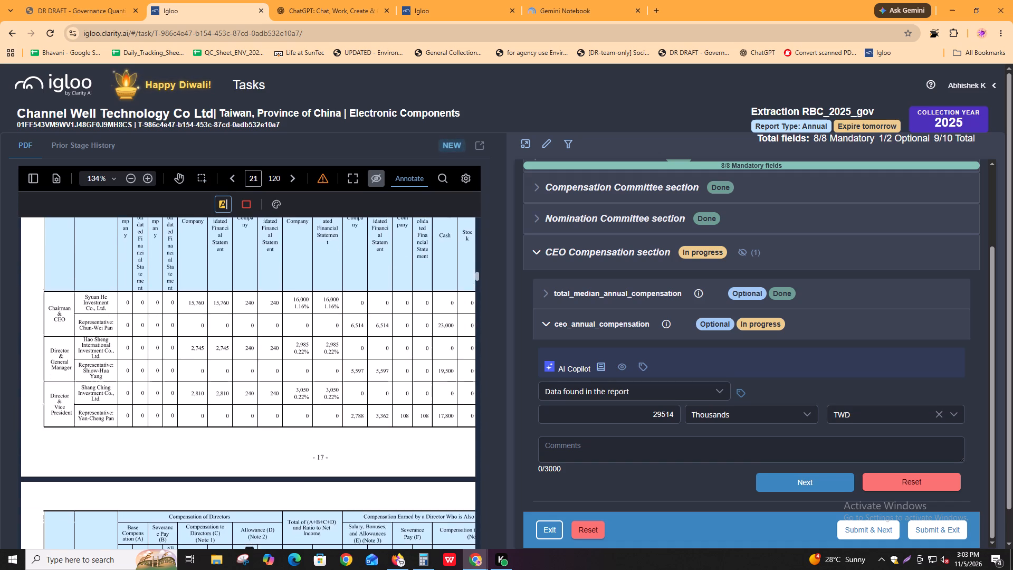
{"action": "scroll", "coordinate": [329, 367], "scroll_direction": "down", "scroll_amount": 4, "text": "shift"}
{"action": "scroll", "coordinate": [329, 367], "scroll_direction": "up", "scroll_amount": 1, "text": "shift"}
{"action": "scroll", "coordinate": [329, 367], "scroll_direction": "down", "scroll_amount": 2, "text": "shift"}
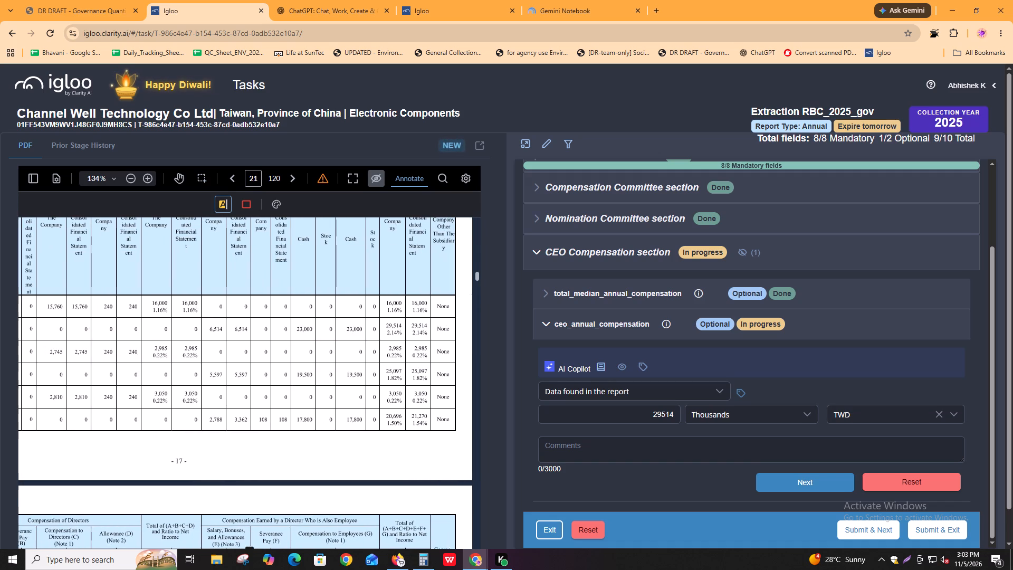
{"action": "left_click_drag", "start_coordinate": [409, 326], "coordinate": [426, 326]}
{"action": "left_click_drag", "start_coordinate": [426, 326], "coordinate": [427, 326]}
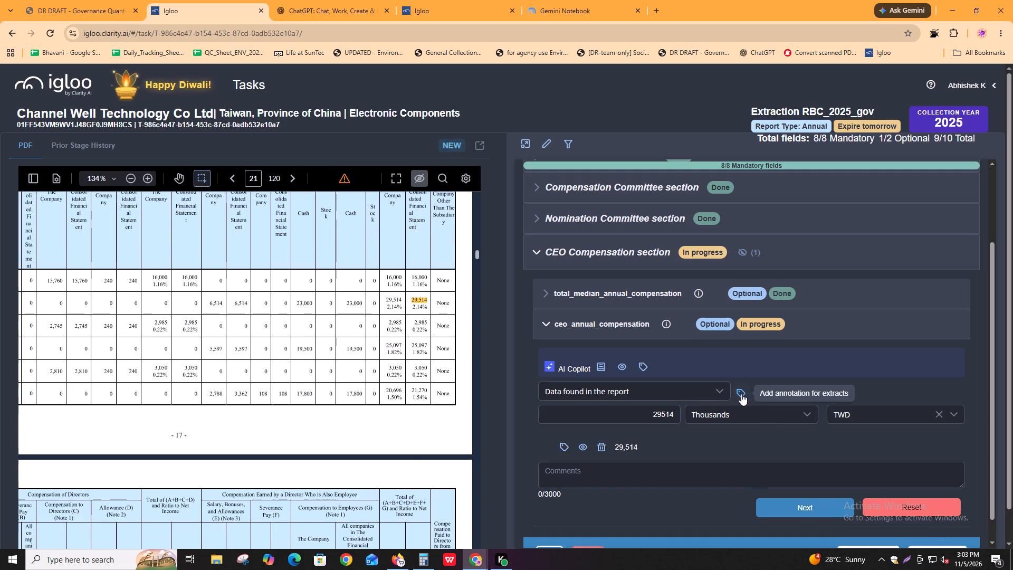
Add the Chairman & CEO representative's name from the remuneration table on report page 21 as a second ceo_annual_compensation annotation.
{"action": "left_click", "coordinate": [741, 394]}
{"action": "scroll", "coordinate": [126, 347], "scroll_direction": "up", "scroll_amount": 4, "text": "shift"}
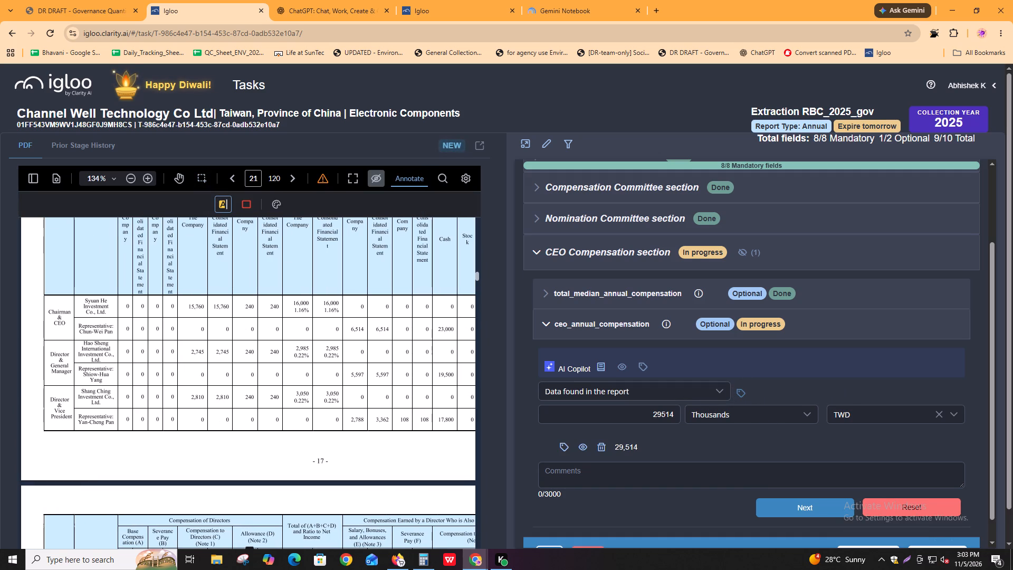
{"action": "left_click_drag", "start_coordinate": [74, 324], "coordinate": [110, 334]}
{"action": "right_click", "coordinate": [110, 334]}
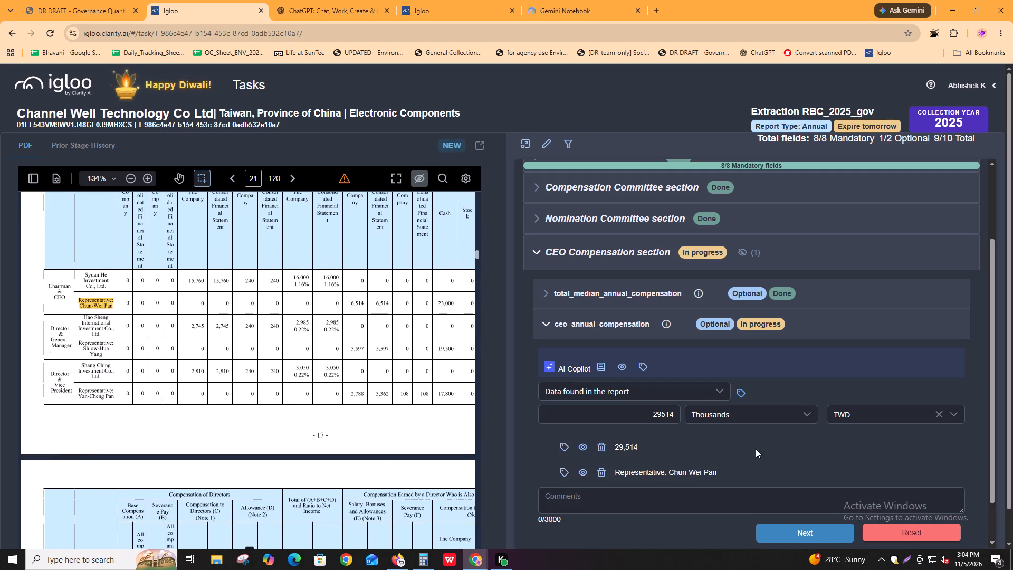
{"action": "scroll", "coordinate": [343, 341], "scroll_direction": "up", "scroll_amount": 3}
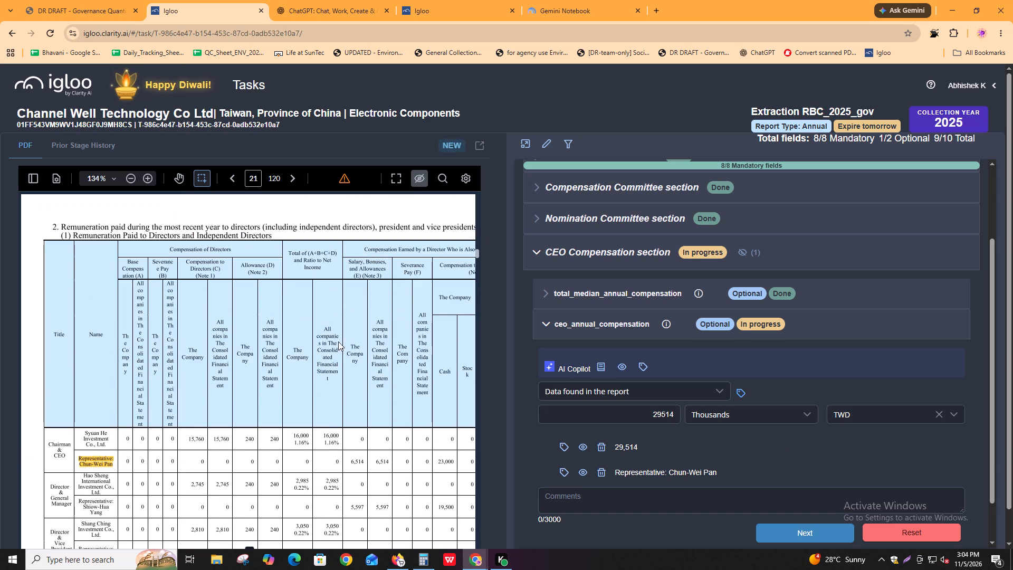